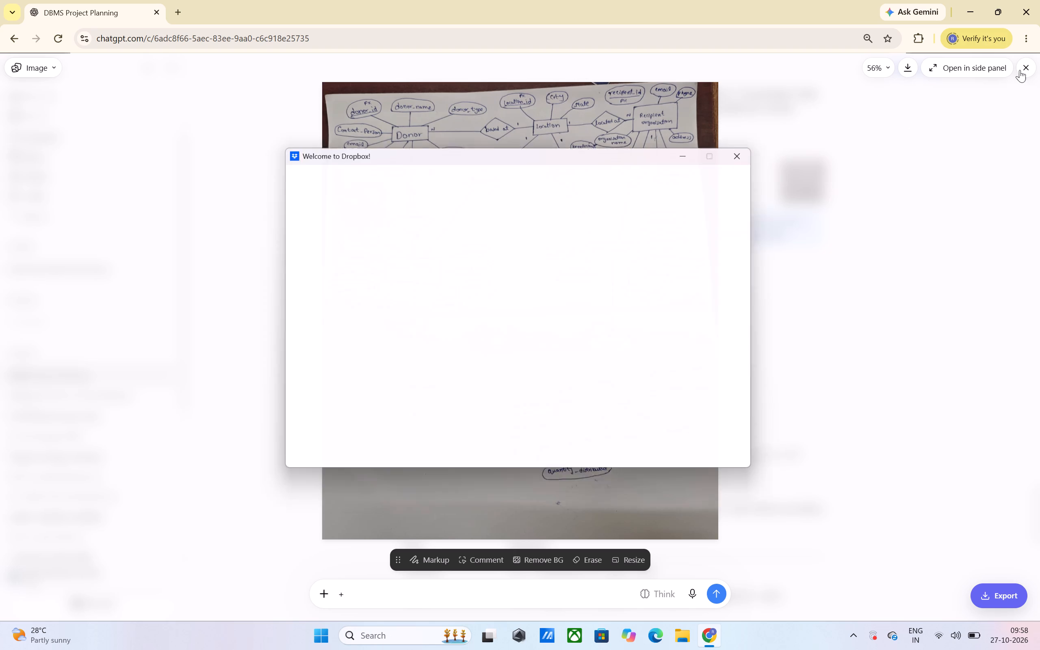
# Dismiss the Dropbox welcome window and postpone signing in.
pyautogui.click(1020, 70)
pyautogui.click(754, 152)
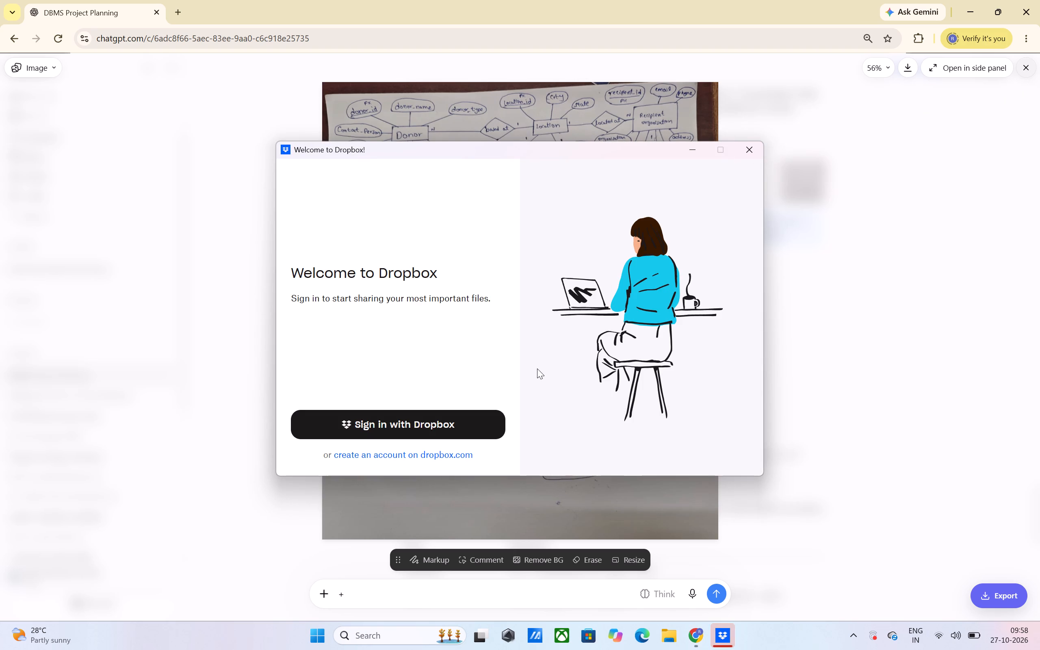
pyautogui.click(553, 316)
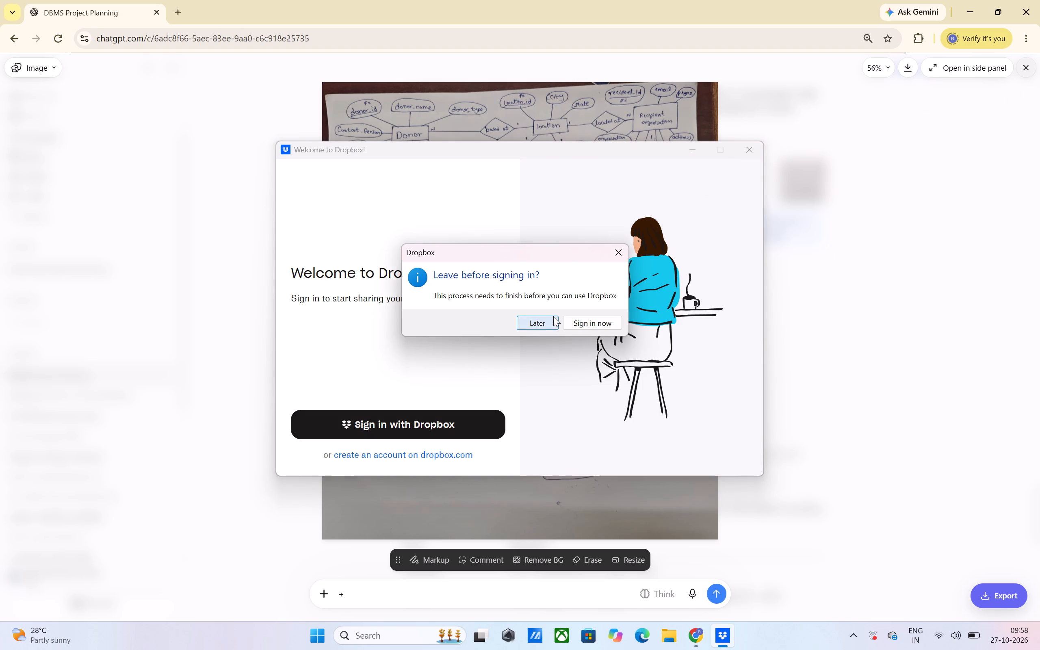
# Open the Dbms project report document from the recent files in File Explorer and bring it into view.
pyautogui.click(672, 649)
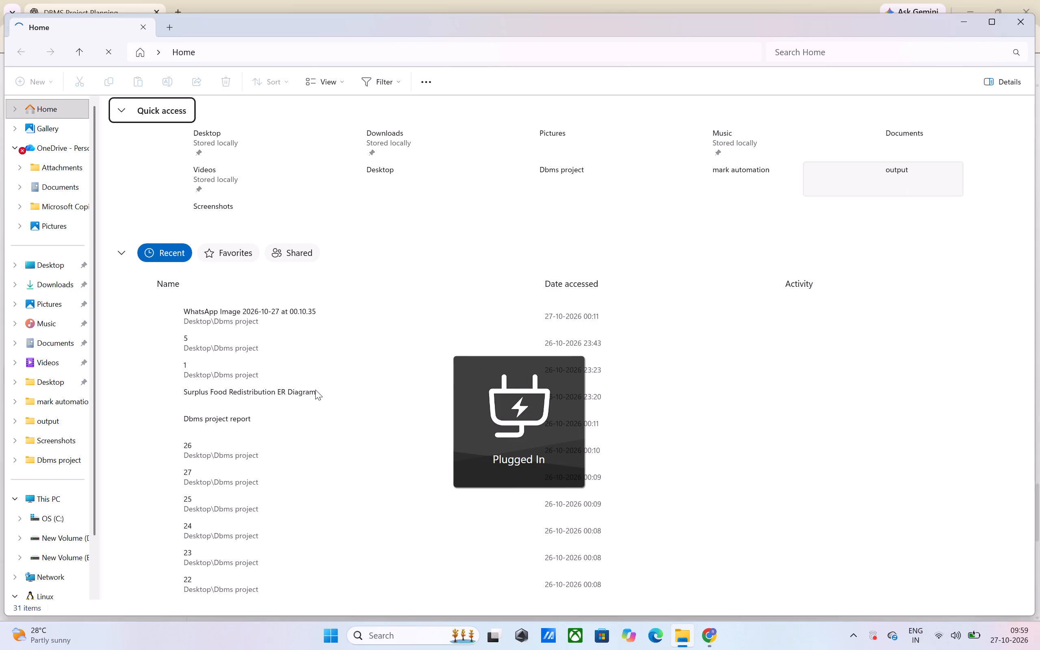
pyautogui.scroll(-1, 557, 464)
pyautogui.doubleClick(257, 349)
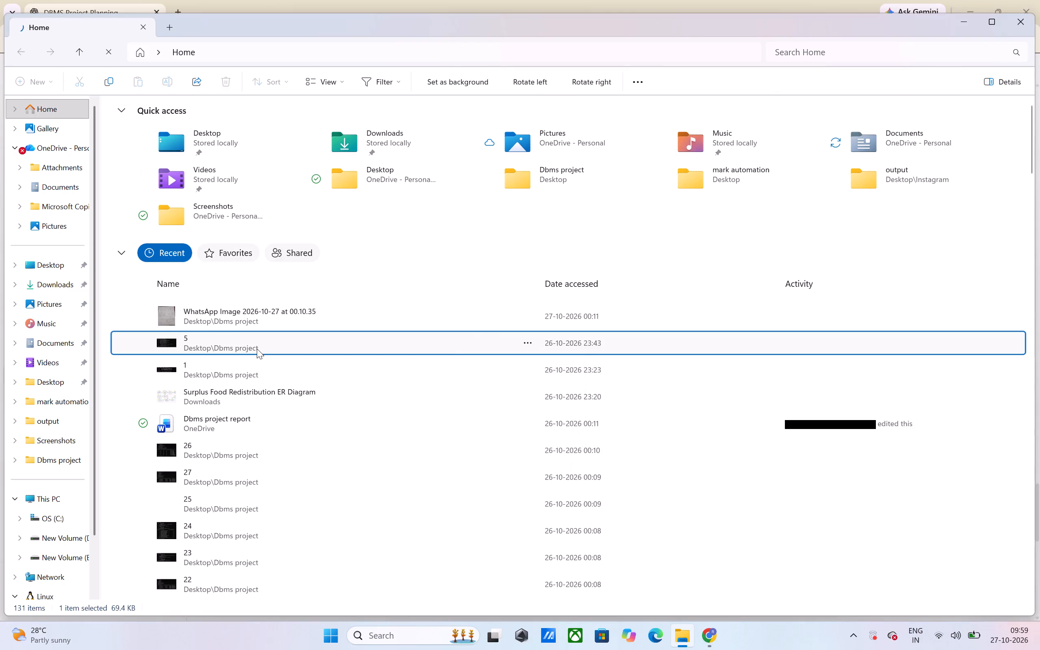
pyautogui.doubleClick(241, 422)
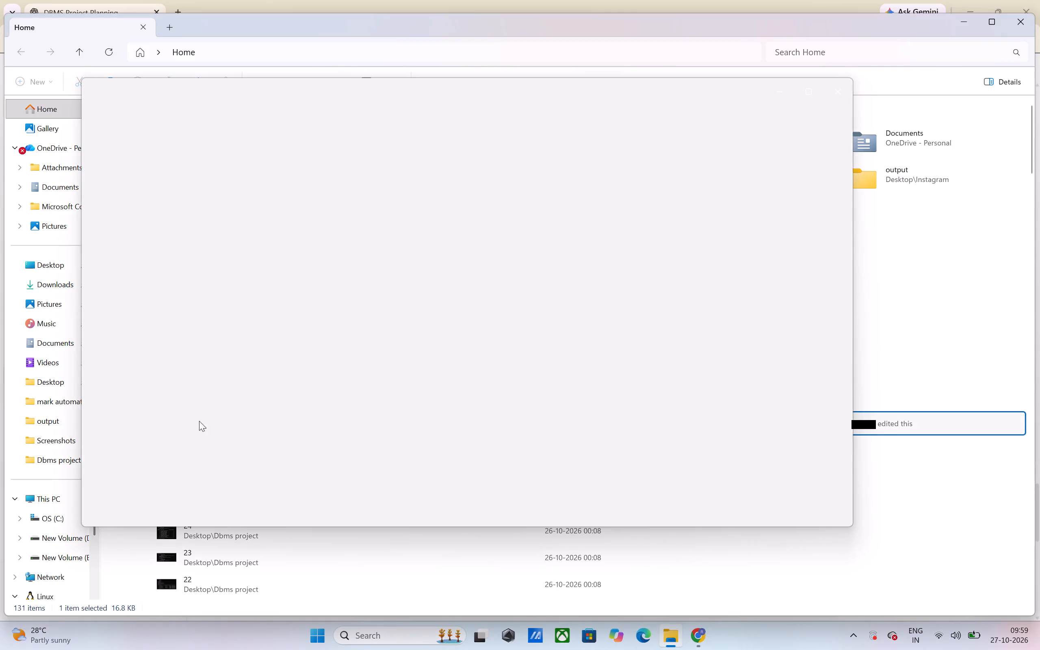
pyautogui.click(834, 86)
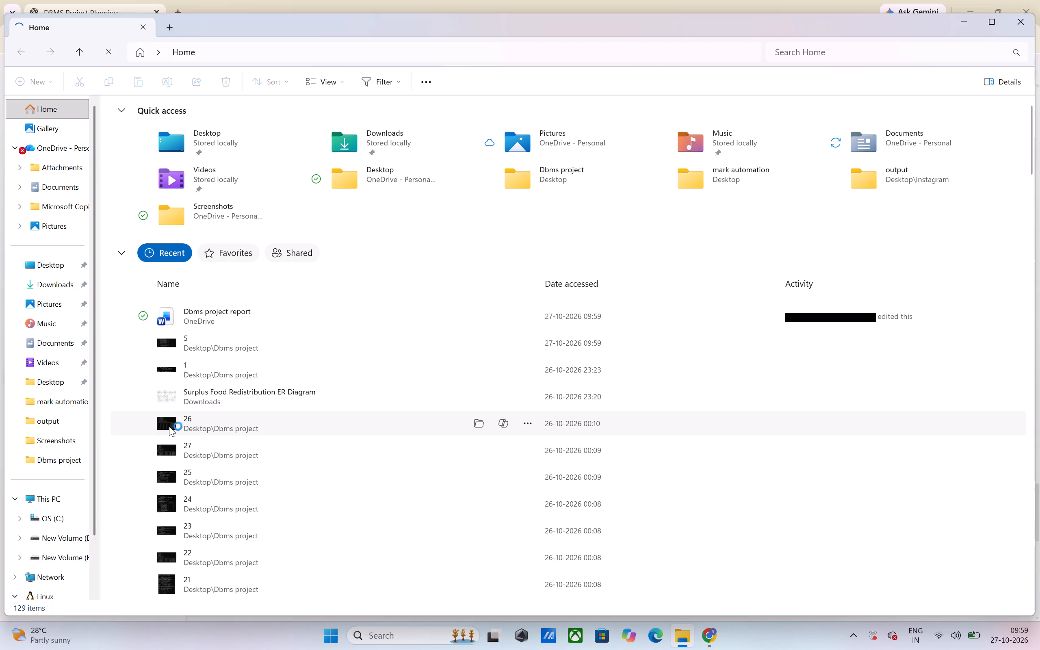
pyautogui.click(972, 28)
# Dismiss the Armoury Crate panel power saving notification covering the report.
pyautogui.scroll(-6, 256, 353)
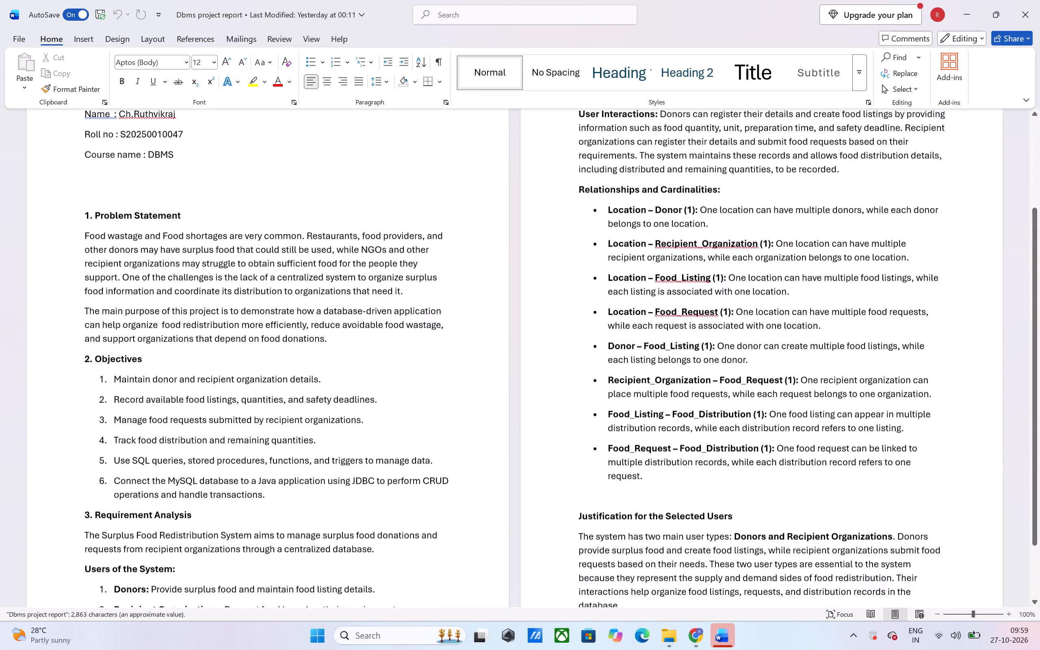
pyautogui.click(891, 618)
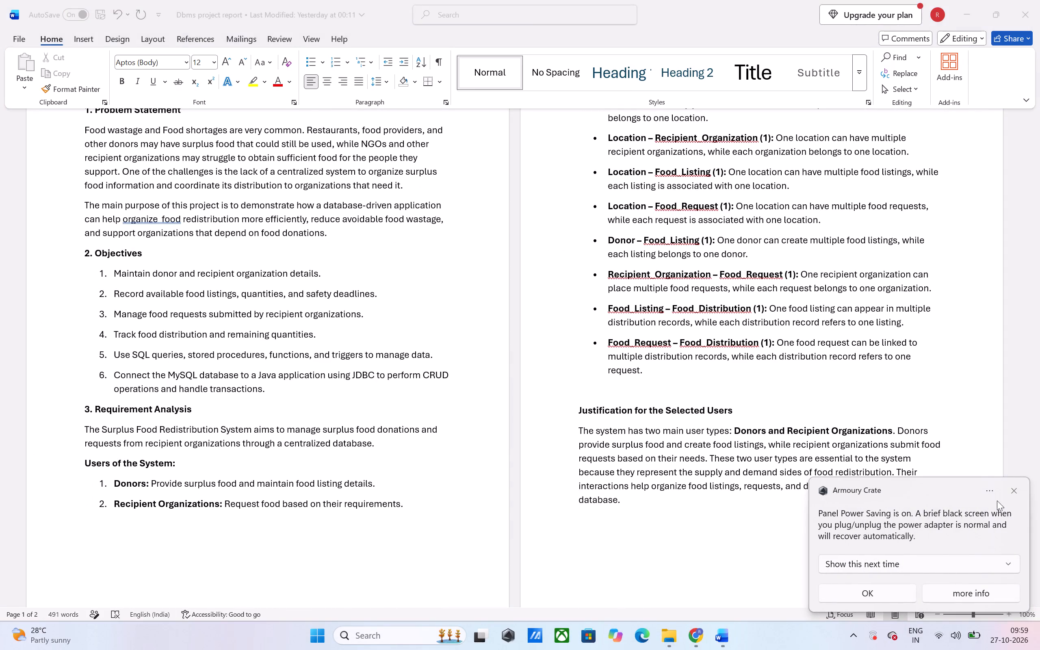
pyautogui.click(1015, 488)
pyautogui.click(870, 605)
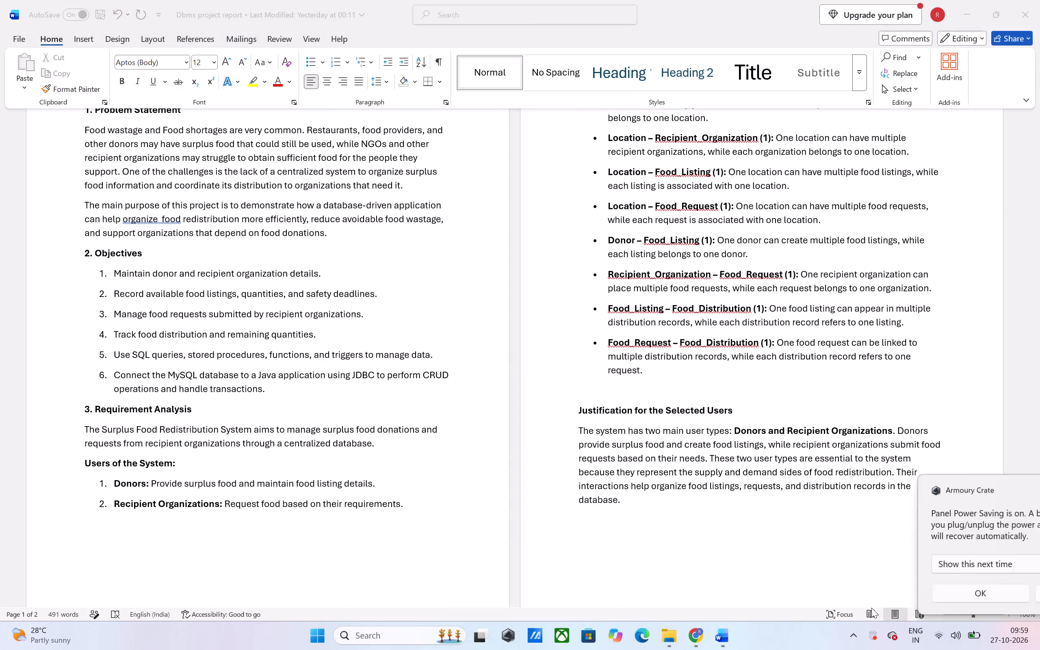
pyautogui.click(1015, 489)
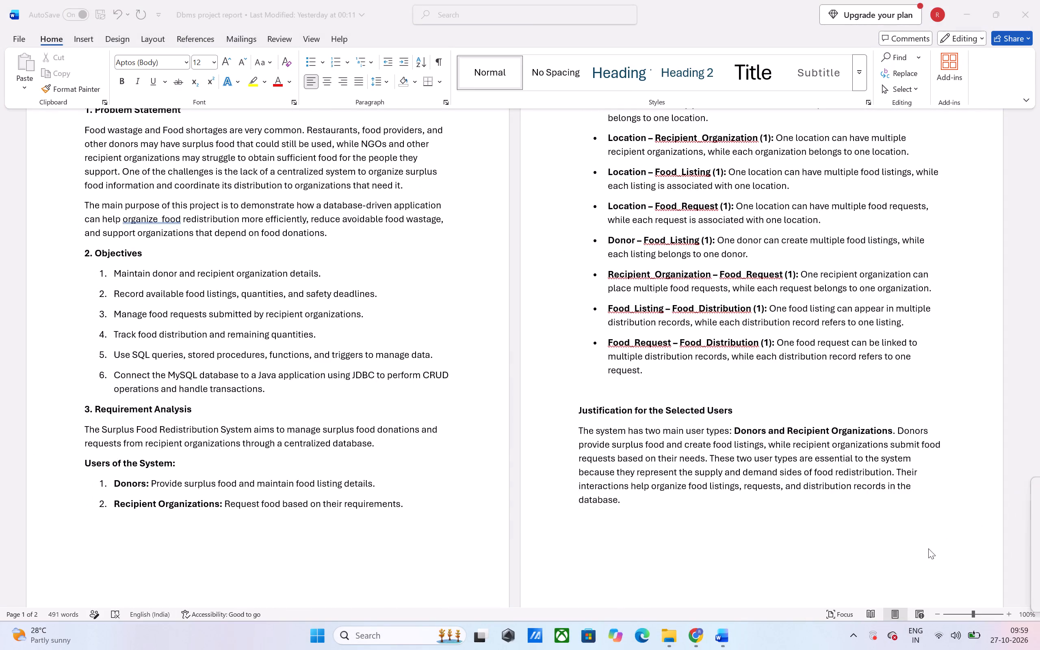
# Switch the report to Web Layout and back to Print Layout to show one page across.
pyautogui.click(882, 612)
pyautogui.click(888, 612)
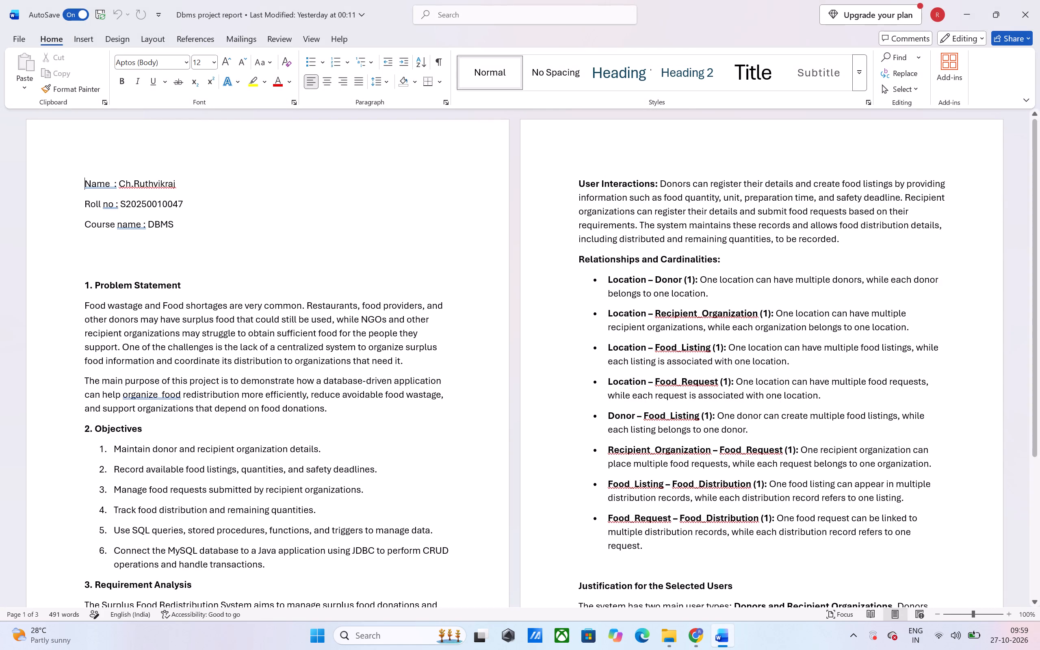
pyautogui.click(401, 273)
pyautogui.scroll(-6, 440, 288)
pyautogui.click(923, 615)
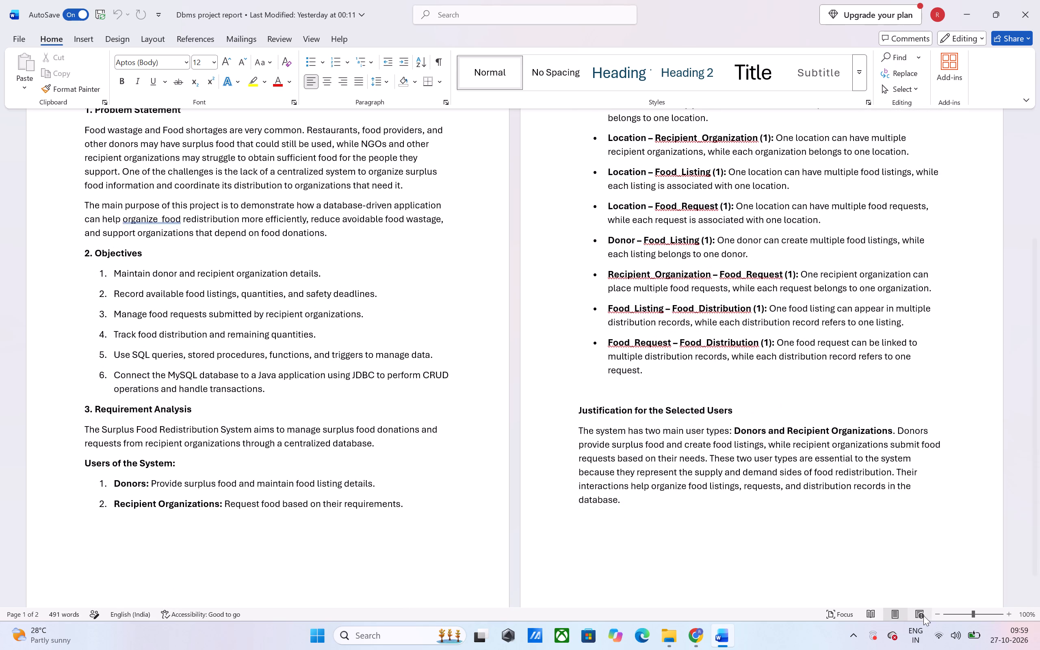
pyautogui.click(904, 615)
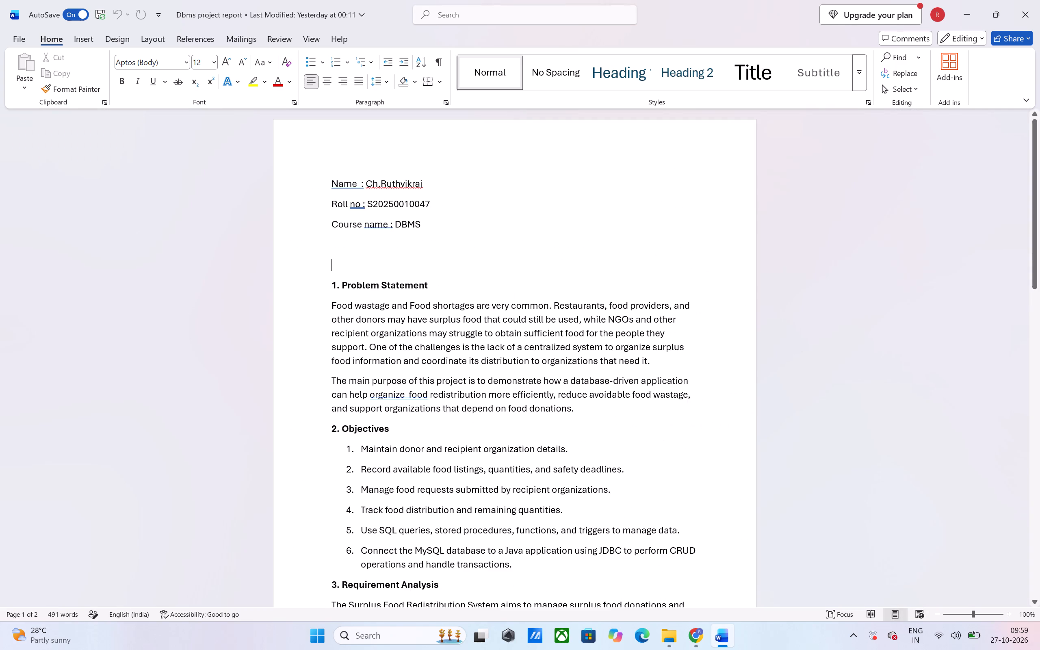
# Remove the section number "2." from the Objectives heading on the first page.
pyautogui.scroll(-4, 618, 507)
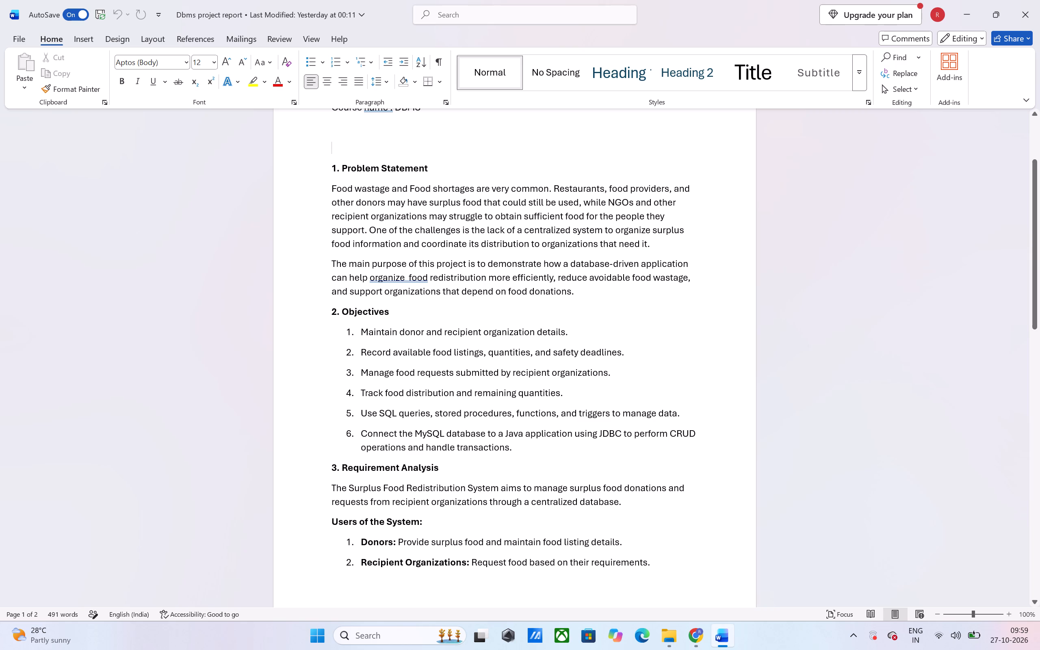
pyautogui.scroll(4, 446, 343)
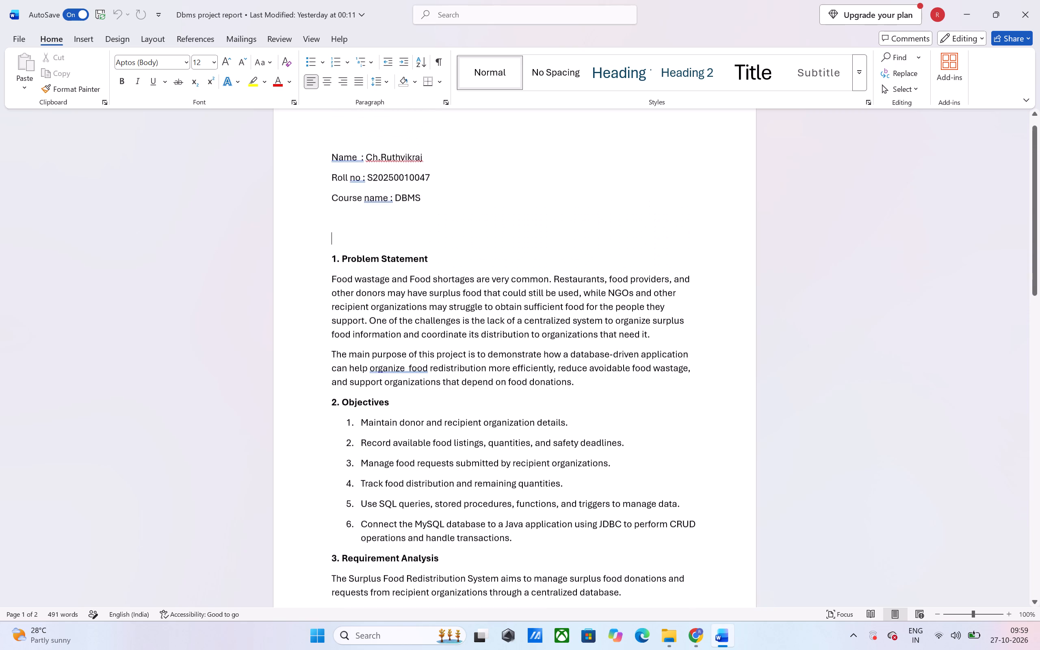
pyautogui.scroll(-1, 445, 343)
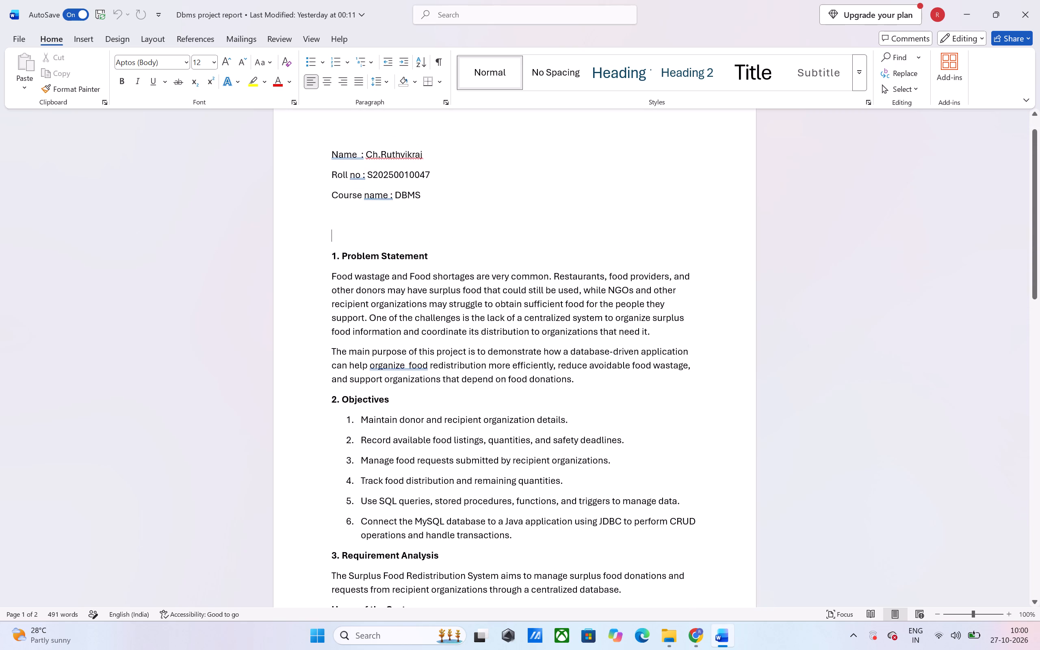
pyautogui.click(338, 402)
pyautogui.click(339, 397)
pyautogui.press('BackSpace')
pyautogui.press('BackSpace')
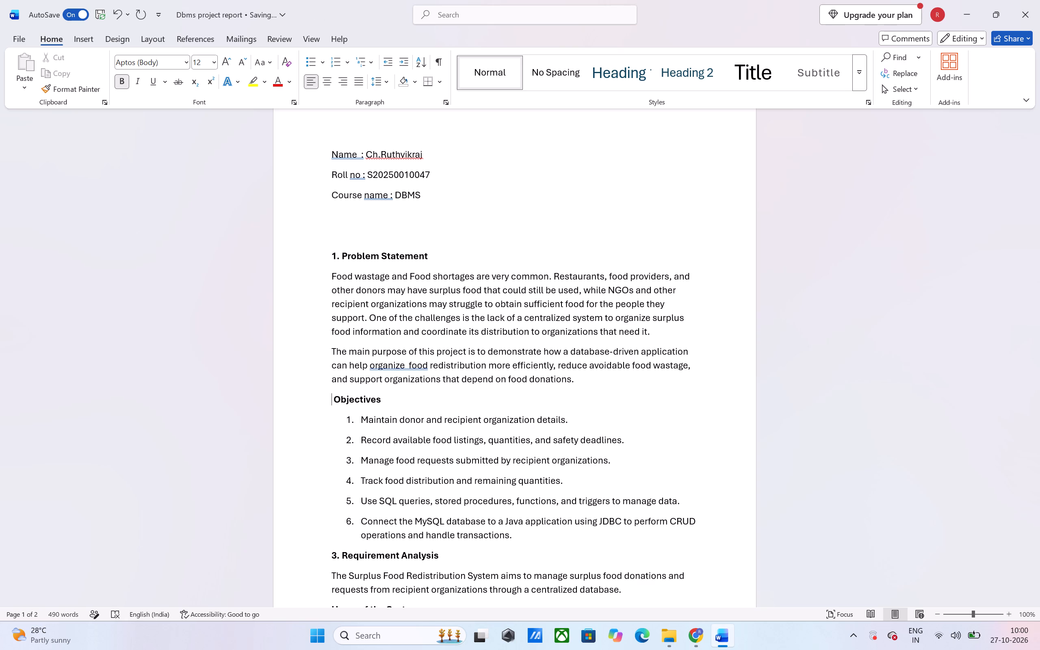
pyautogui.moveTo(333, 399); pyautogui.dragTo(332, 399)
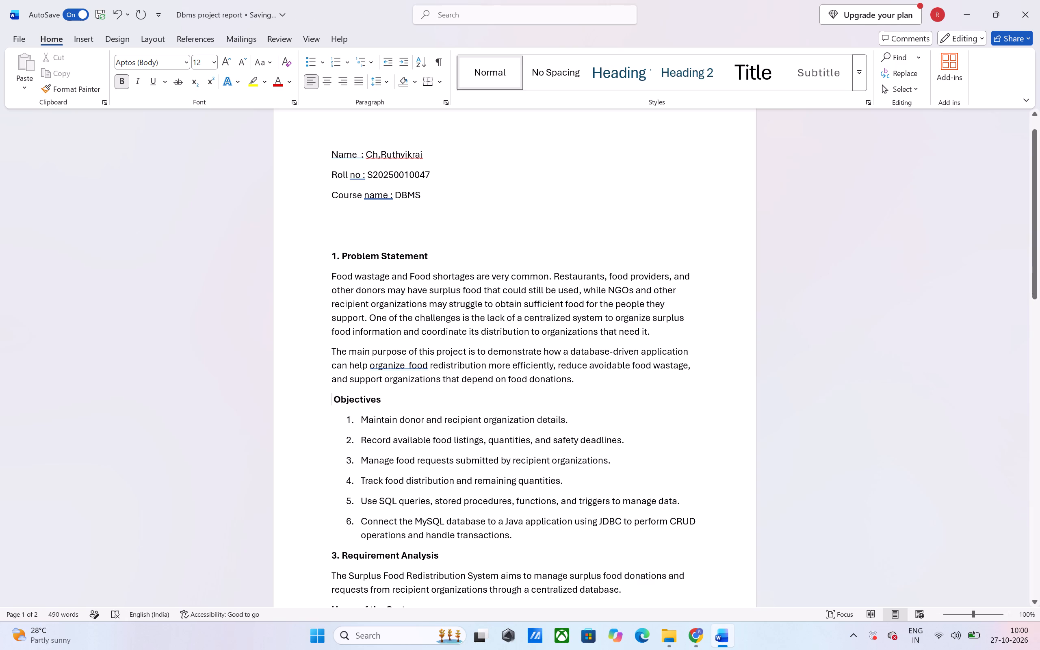
pyautogui.moveTo(332, 399); pyautogui.dragTo(358, 397)
pyautogui.click(389, 401)
# Renumber the Requirement Analysis heading as section 2.
pyautogui.scroll(-5, 405, 444)
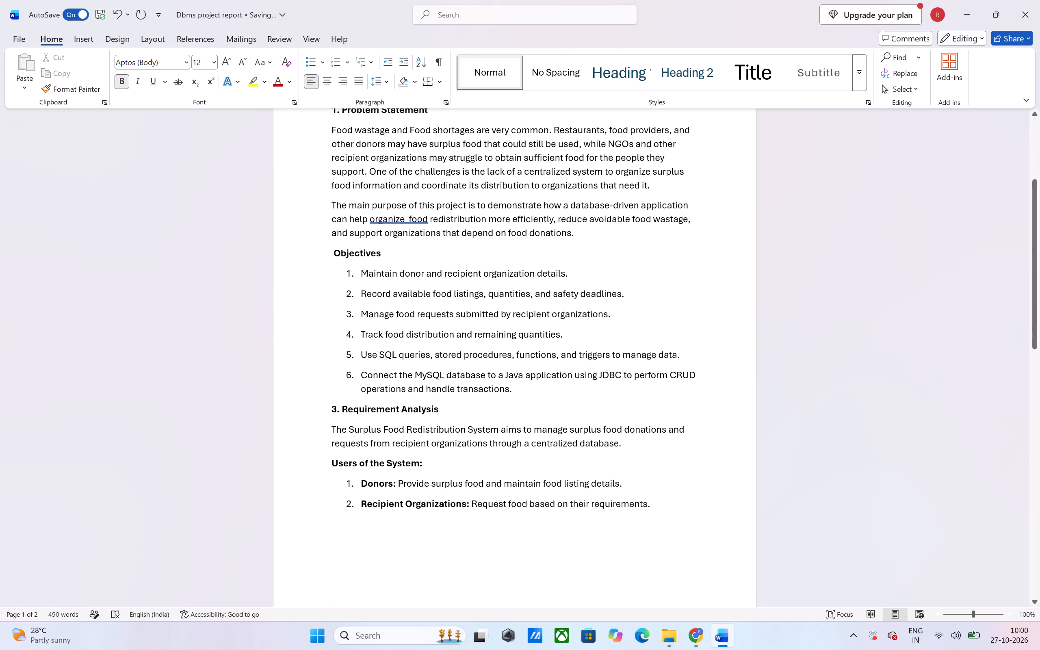
pyautogui.click(337, 410)
pyautogui.press('BackSpace')
pyautogui.press('2')
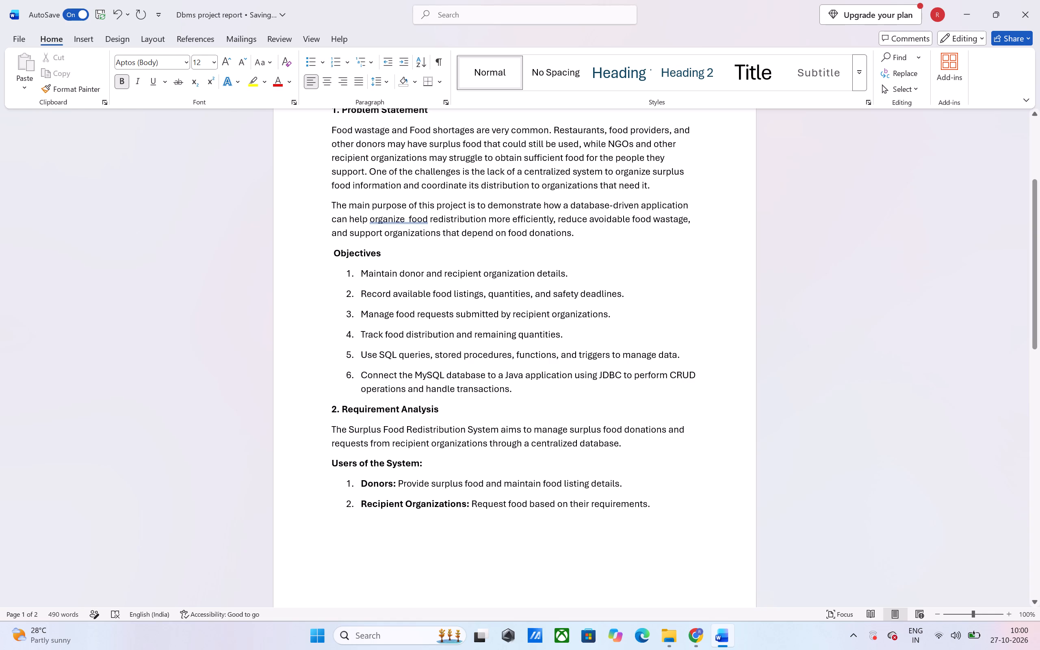
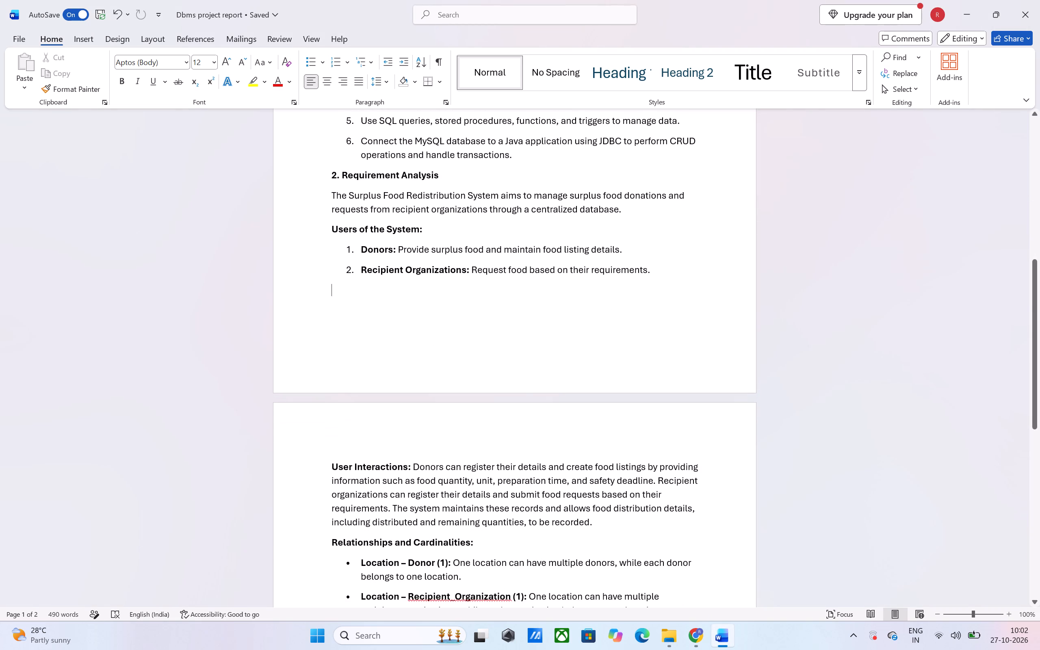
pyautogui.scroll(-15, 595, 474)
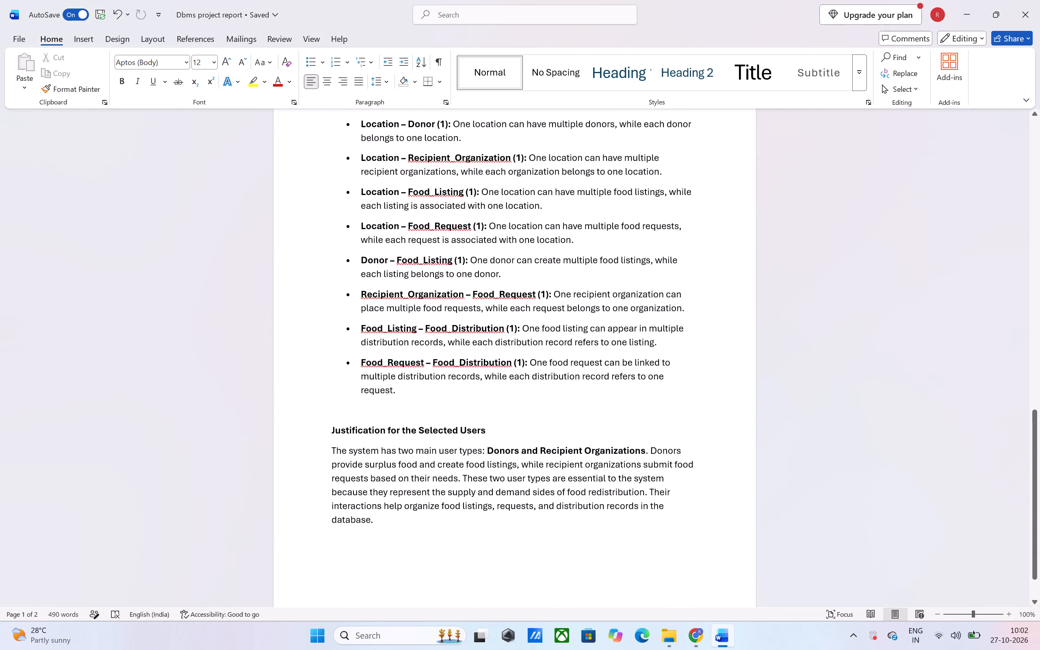
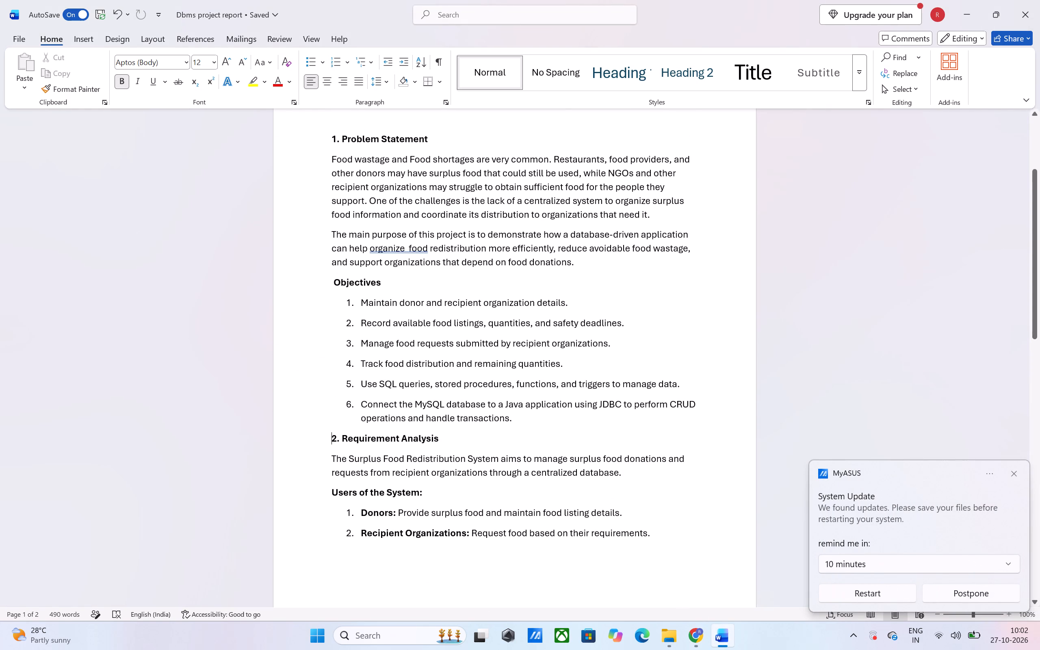
# Renumber the Requirement Analysis heading as 3 and the Problem Statement heading as 2.
pyautogui.press('Right')
pyautogui.press('BackSpace')
pyautogui.press('3')
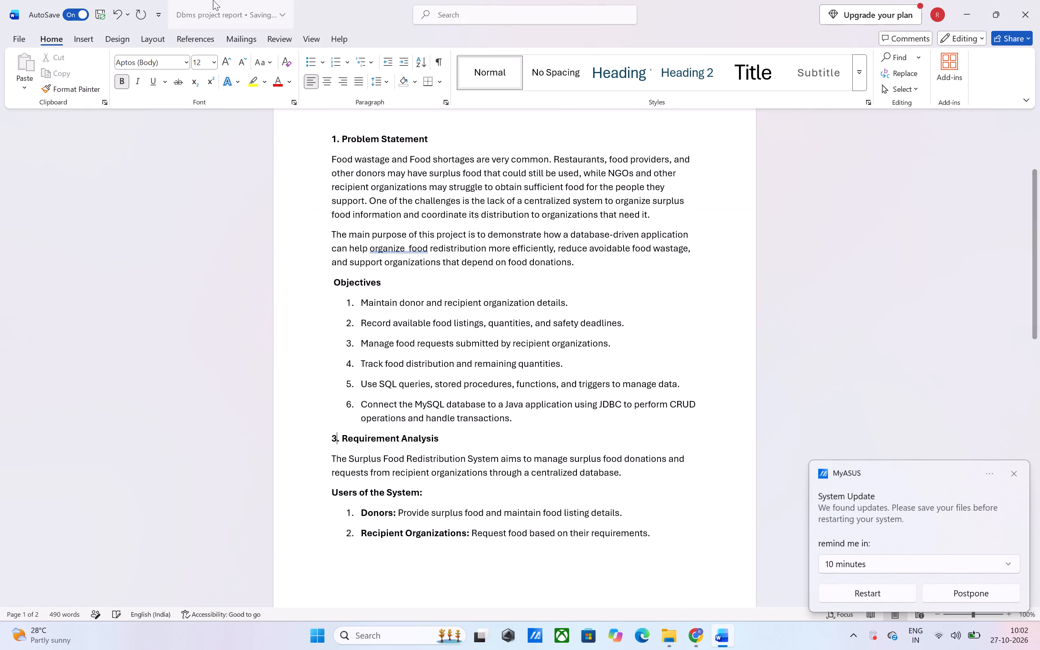
pyautogui.scroll(4, 314, 6)
pyautogui.click(337, 136)
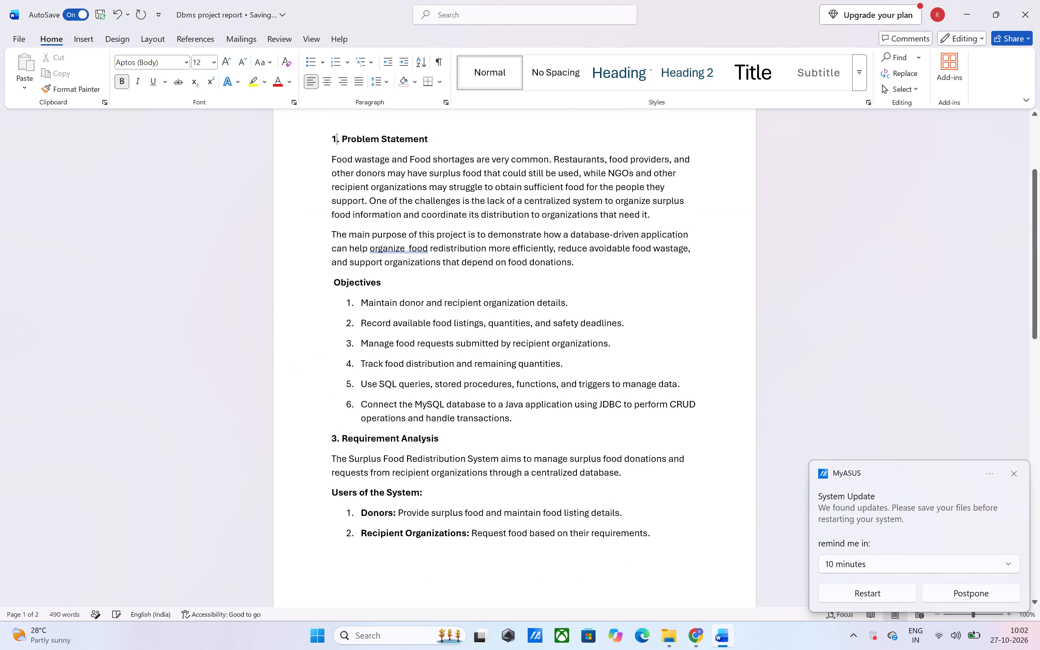
pyautogui.press('BackSpace')
pyautogui.press('2')
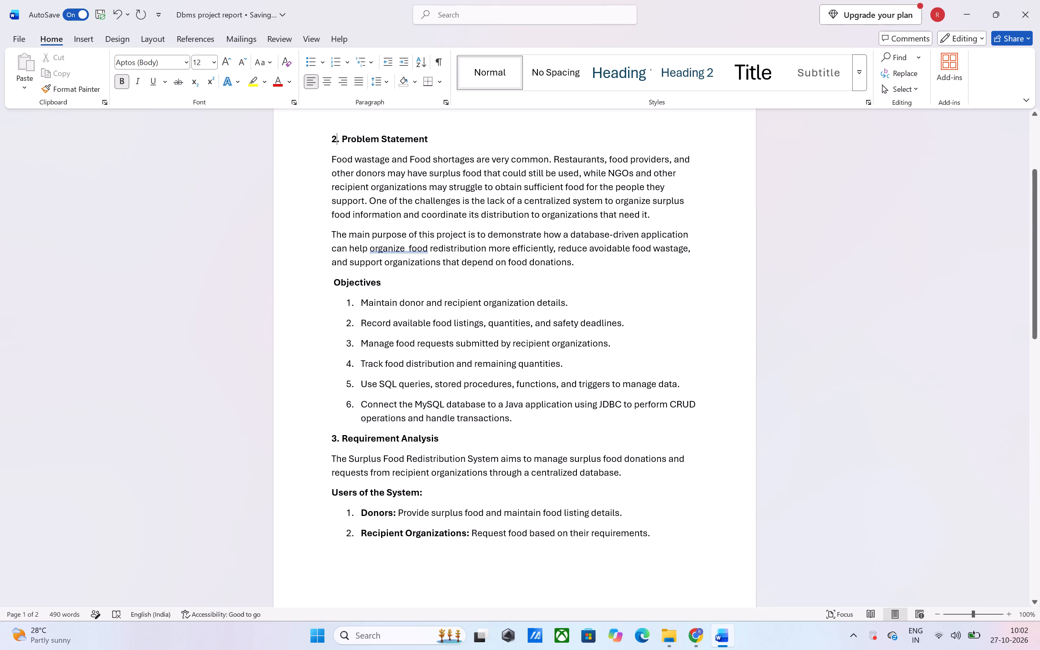
# Check the required section list in Classroom and prefix the Justification for the Selected Users heading with "5. ".
pyautogui.click(388, 537)
pyautogui.scroll(-20, 394, 559)
pyautogui.scroll(-9, 394, 559)
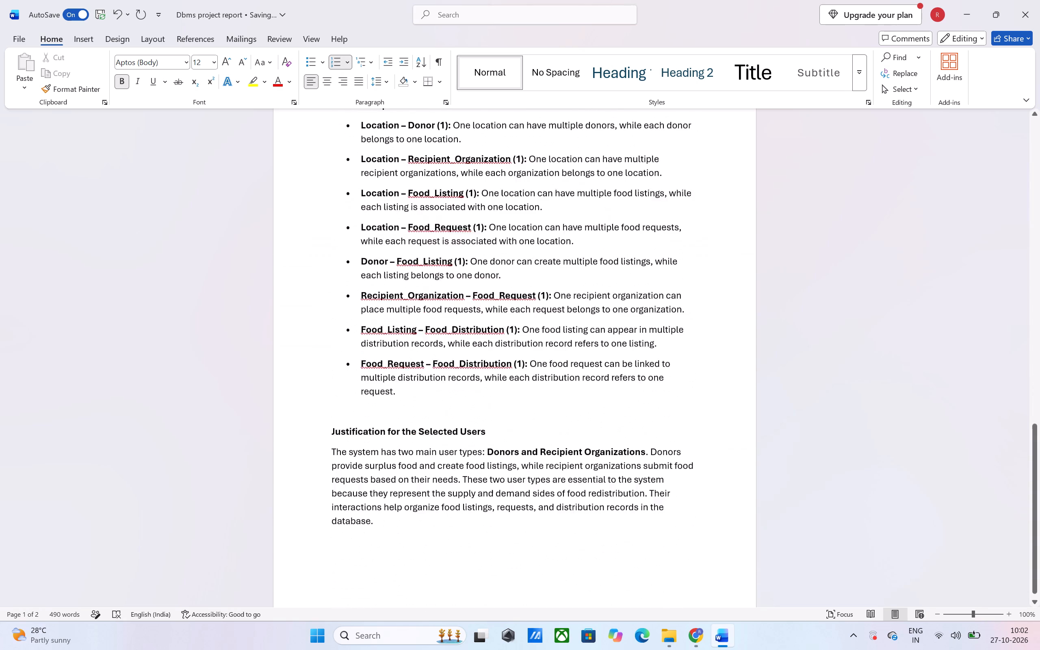
pyautogui.scroll(-1, 392, 558)
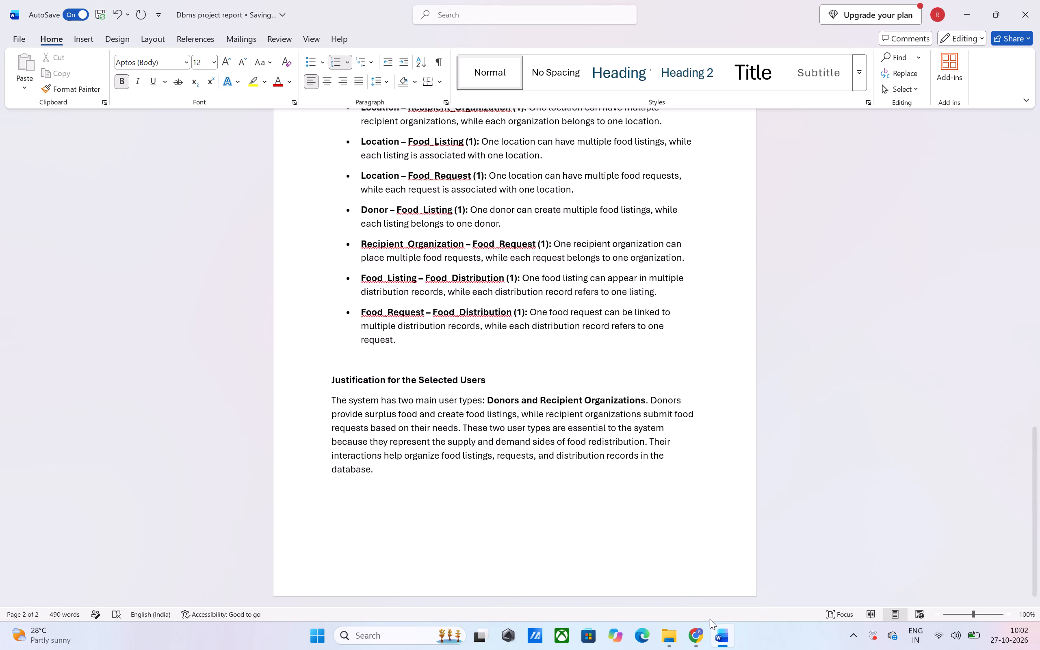
pyautogui.click(695, 639)
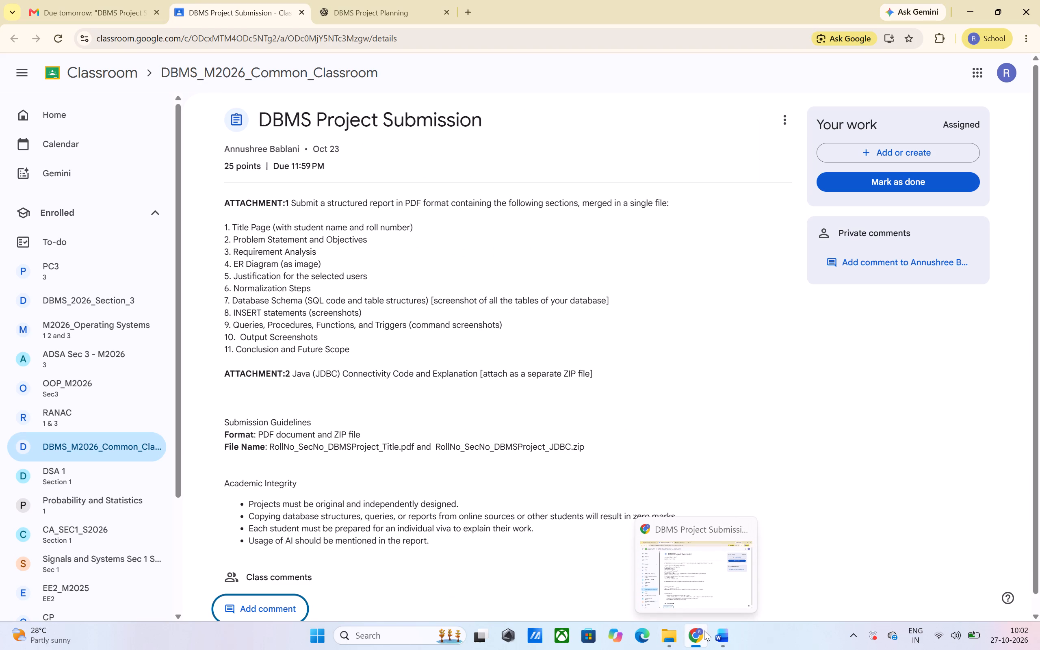
pyautogui.click(716, 630)
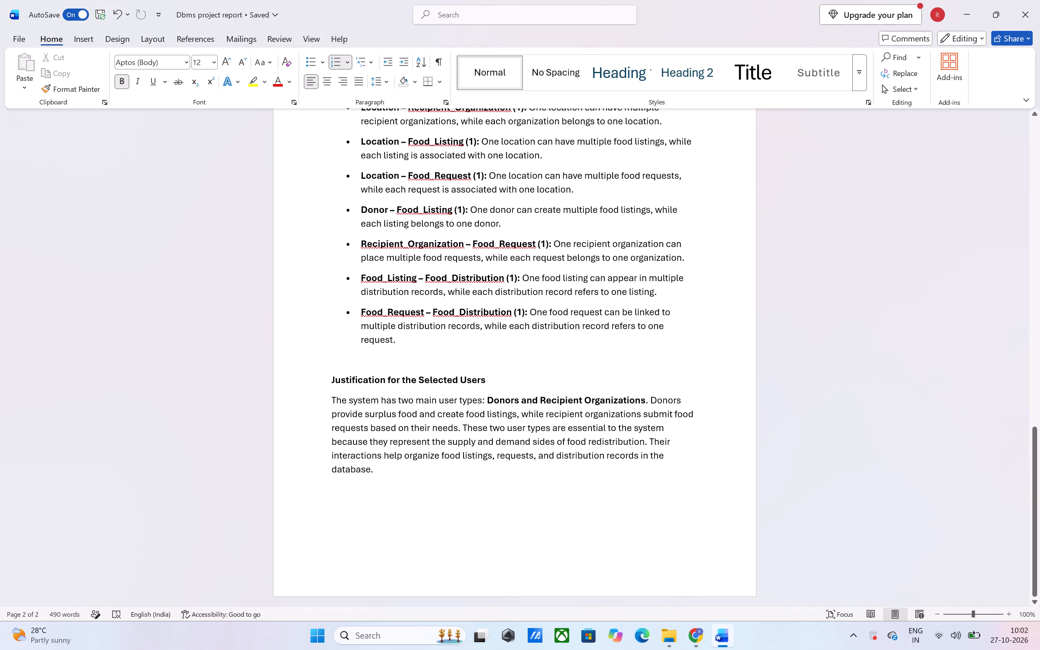
pyautogui.click(329, 380)
pyautogui.write('5.')
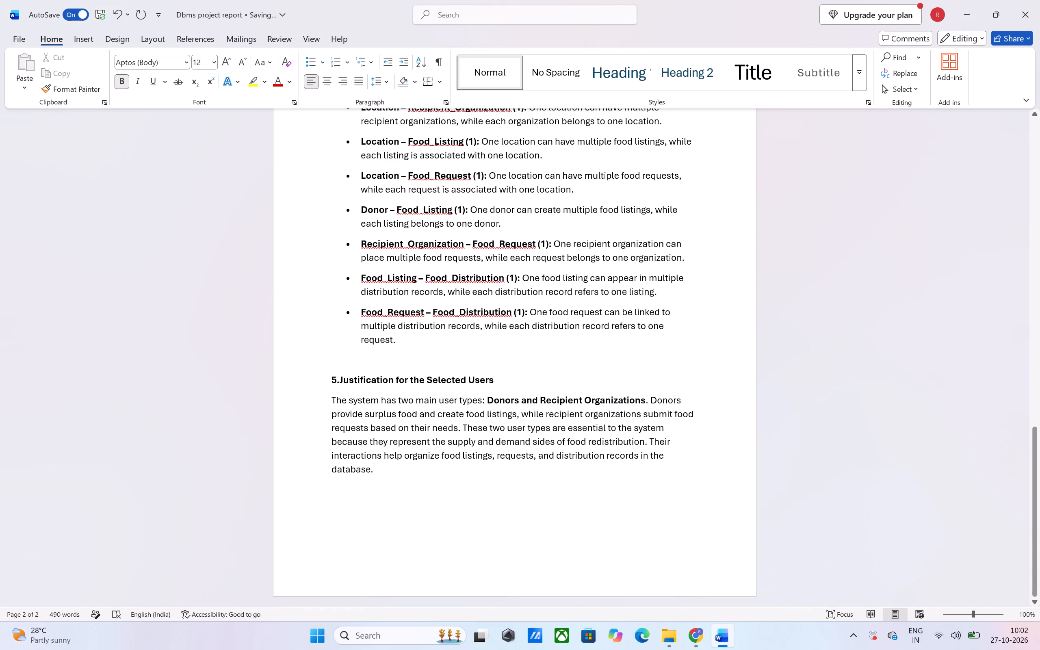
pyautogui.press('space')
# Insert blank lines after the last relationship bullet so section 5 moves to the next page, leaving an empty line above it.
pyautogui.click(406, 347)
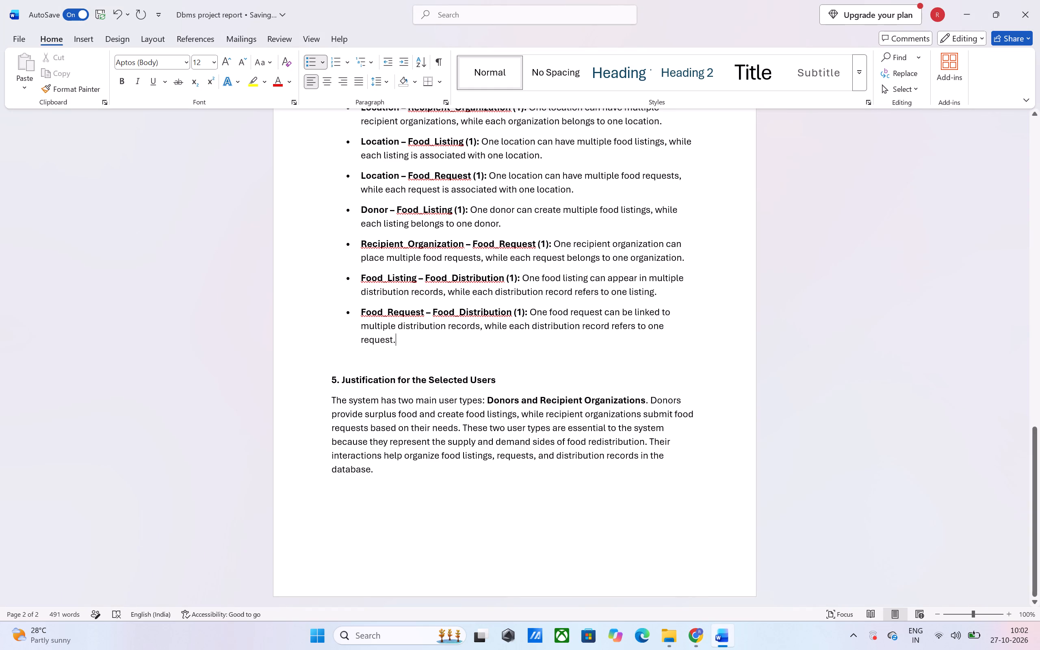
pyautogui.press('Return')
pyautogui.press('Return')
pyautogui.press('Return')
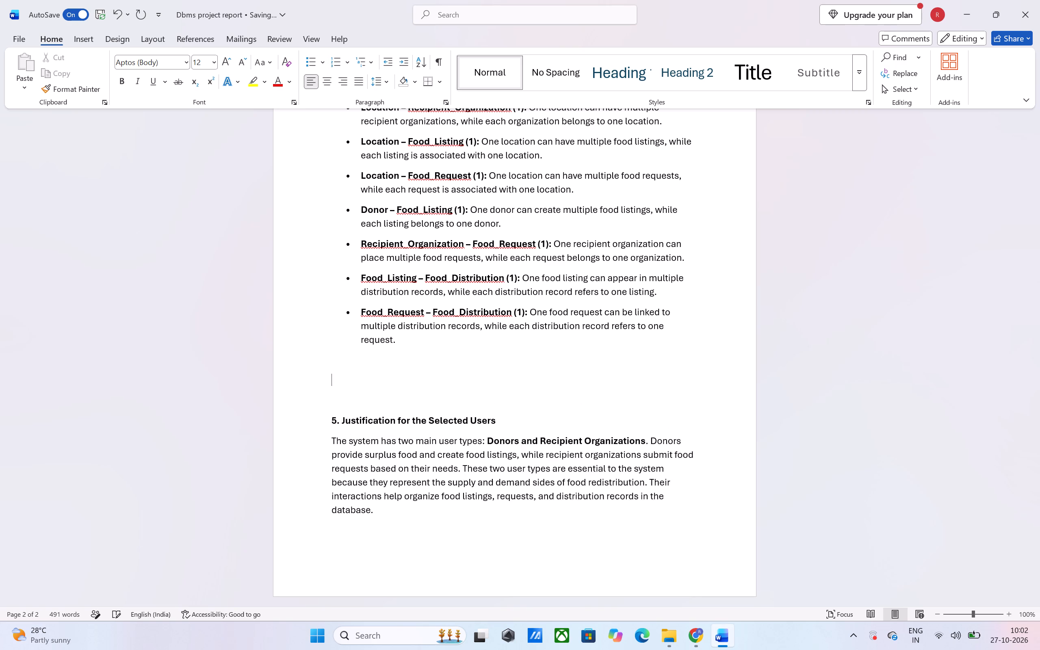
pyautogui.press('Return')
pyautogui.scroll(-5, 472, 433)
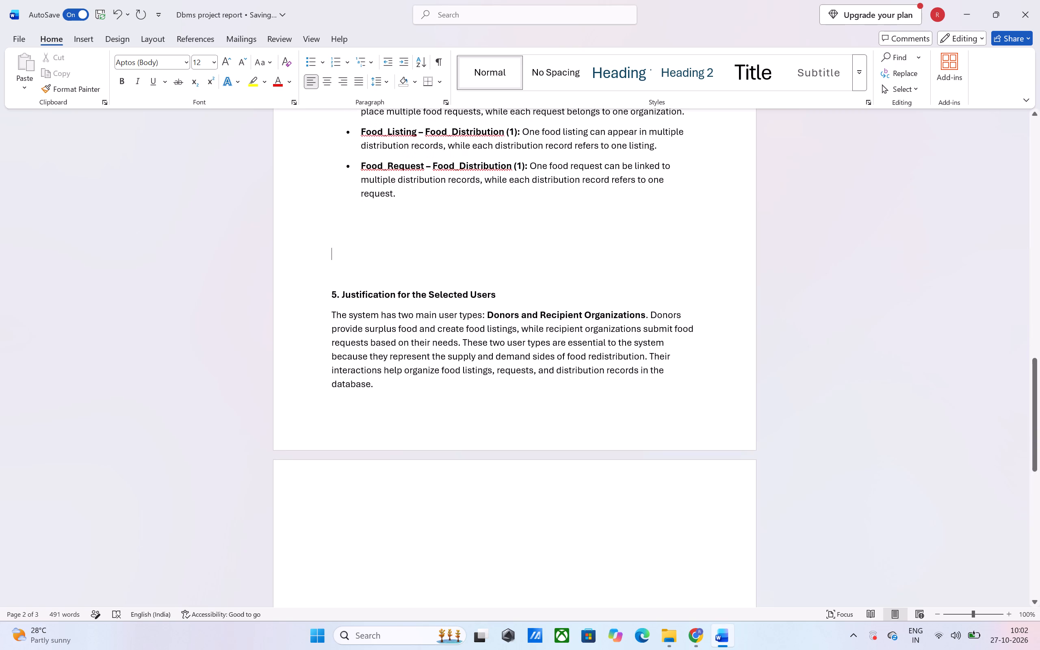
pyautogui.press('Return')
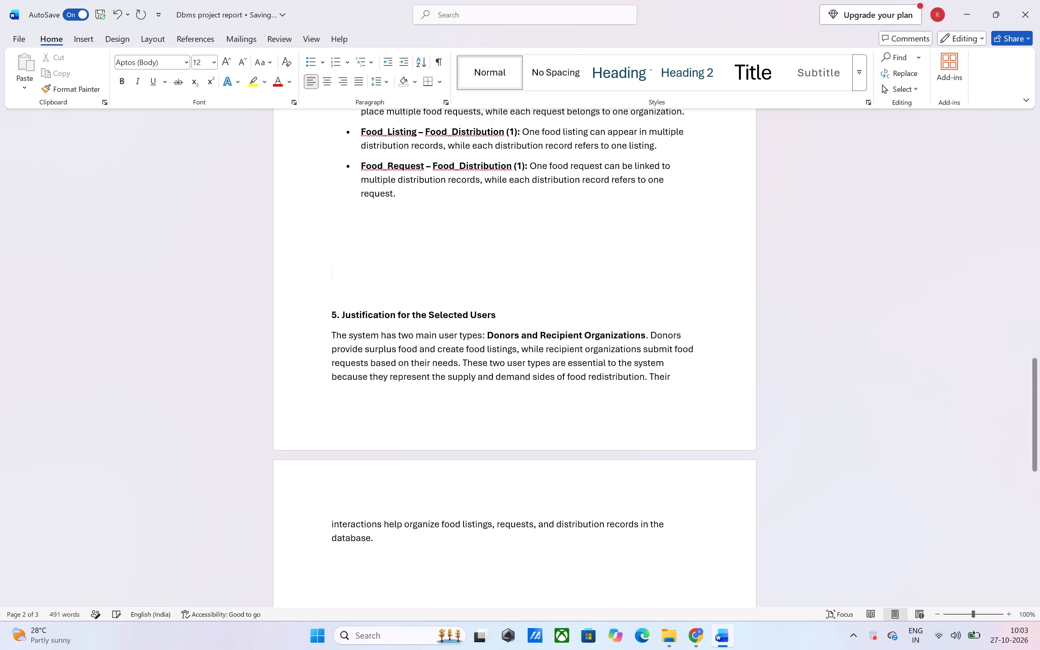
pyautogui.press('Return')
pyautogui.press('Return')
pyautogui.press('Return')
pyautogui.press('Return')
pyautogui.press('Return')
pyautogui.press('Return')
pyautogui.press('Return')
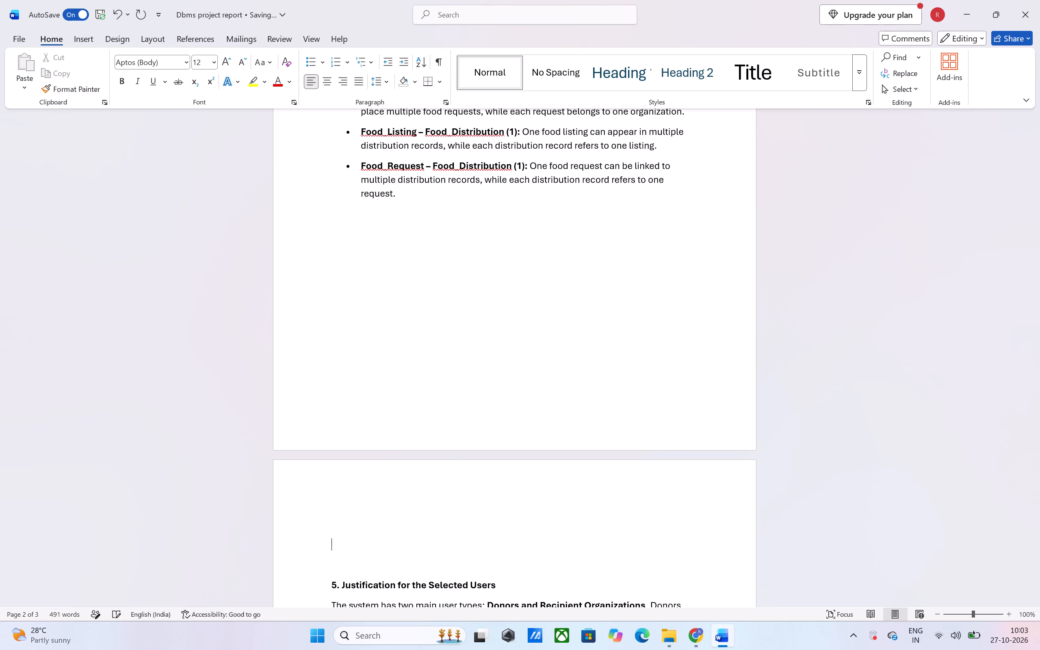
pyautogui.press('BackSpace')
pyautogui.press('BackSpace')
pyautogui.press('Return')
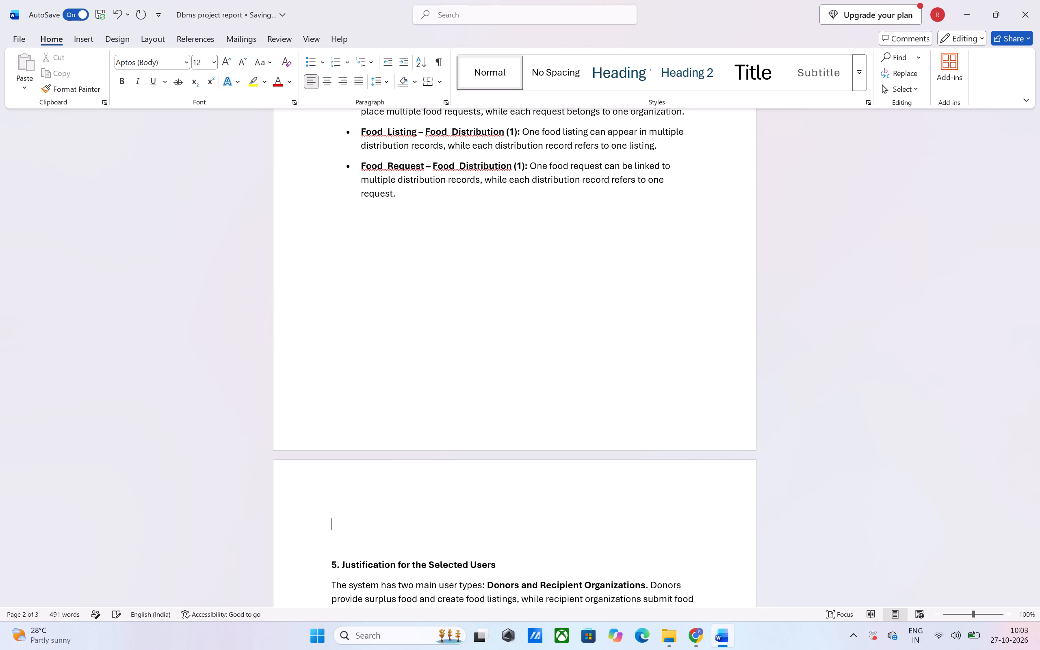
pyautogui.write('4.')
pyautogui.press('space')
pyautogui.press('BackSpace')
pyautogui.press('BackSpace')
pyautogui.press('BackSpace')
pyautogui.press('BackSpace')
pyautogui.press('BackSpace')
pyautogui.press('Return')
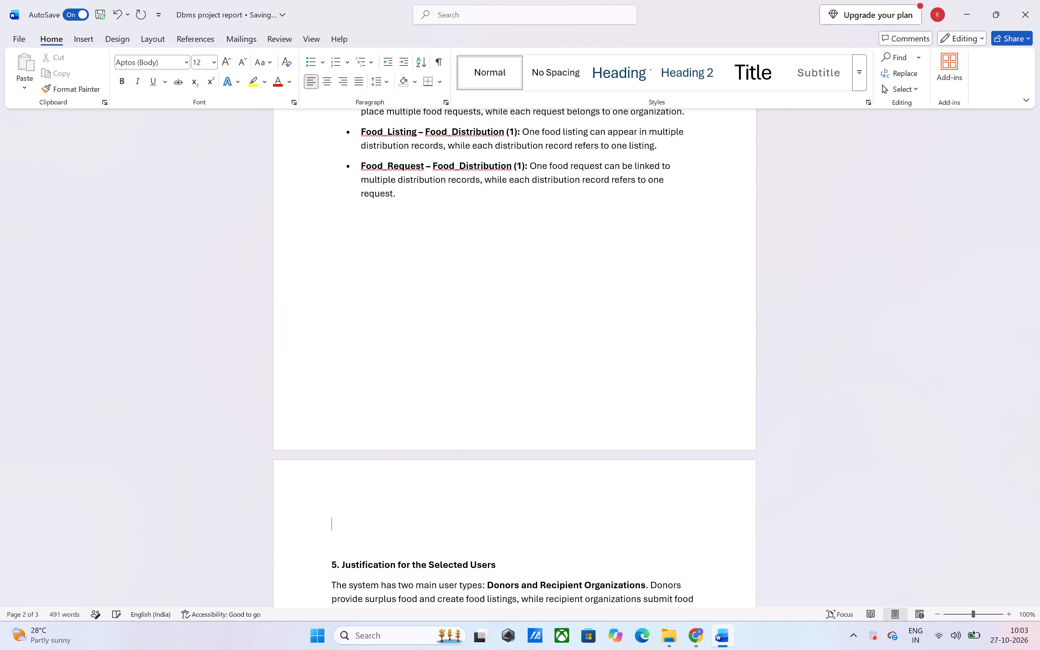
# Start a new heading with "4." and "E" above section 5, undoing the automatic list numbering.
pyautogui.write('.')
pyautogui.press('space')
pyautogui.press('space')
pyautogui.click(329, 528)
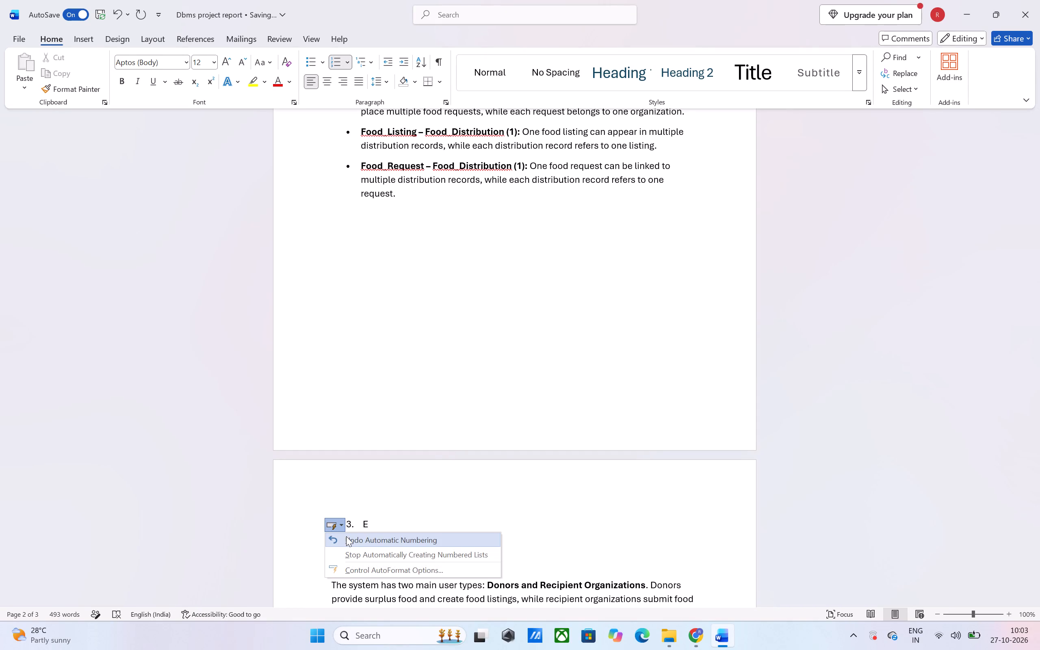
pyautogui.click(346, 536)
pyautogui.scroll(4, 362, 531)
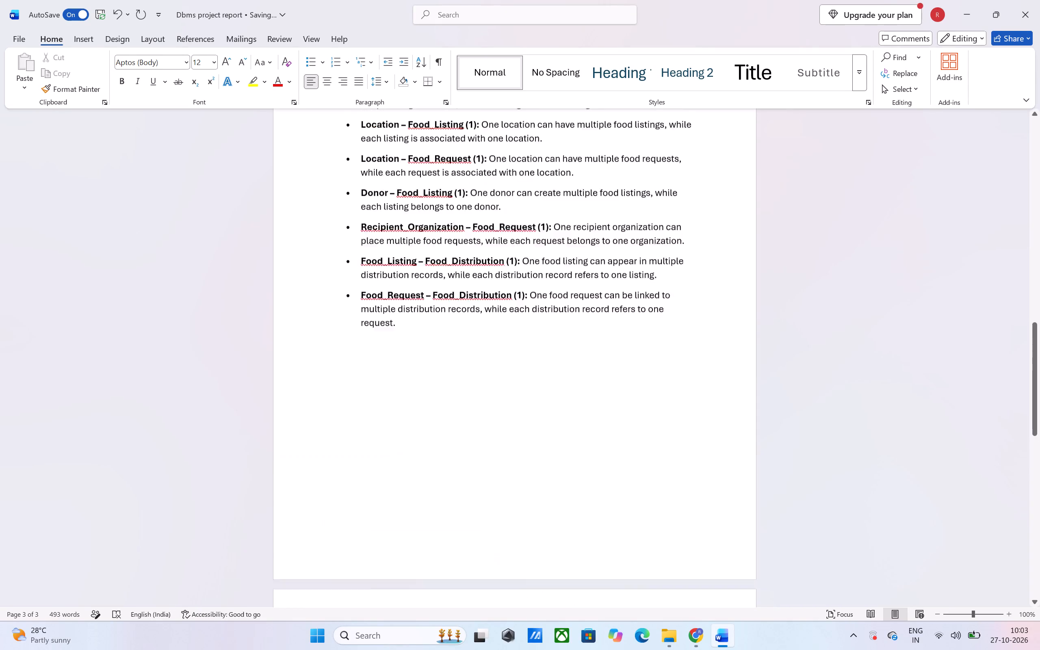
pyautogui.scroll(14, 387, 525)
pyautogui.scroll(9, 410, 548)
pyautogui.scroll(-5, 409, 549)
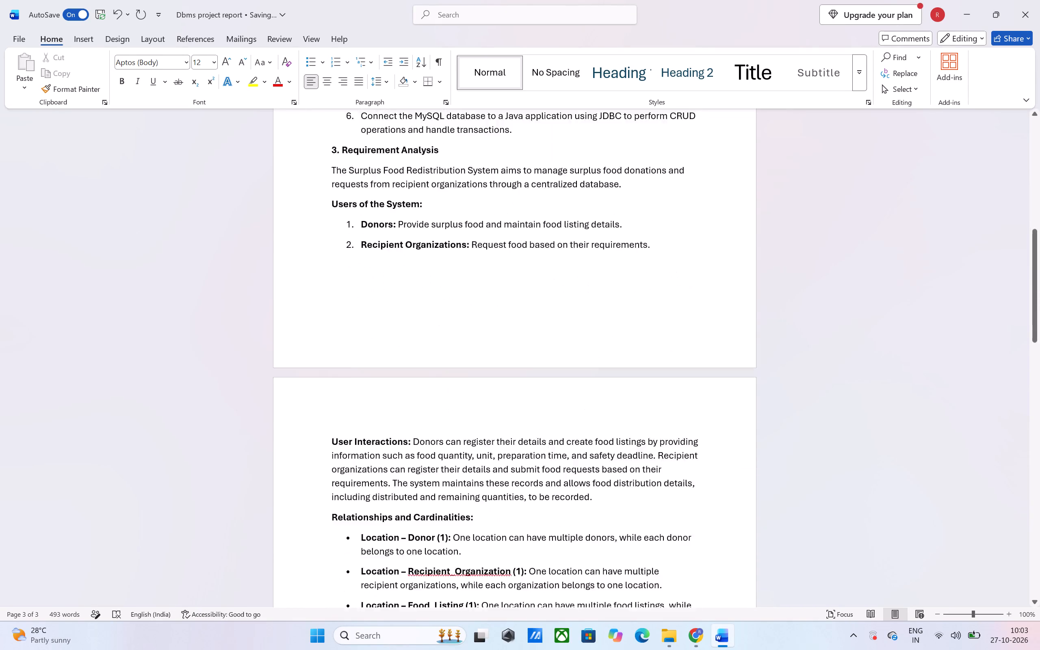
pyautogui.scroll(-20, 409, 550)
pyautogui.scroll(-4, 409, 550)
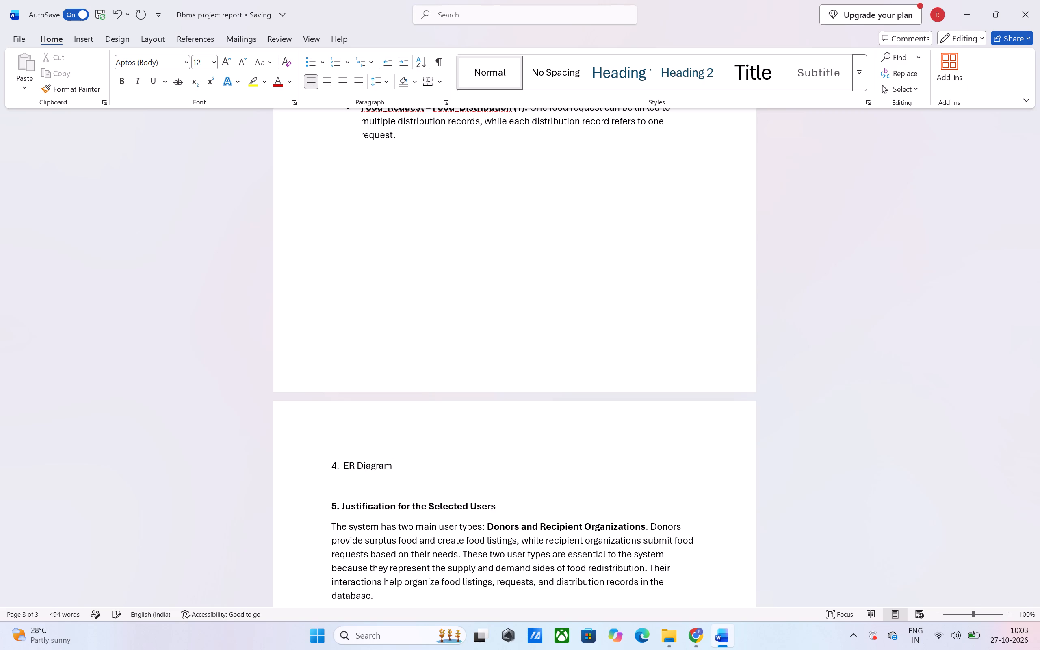
# Make the "4. ER Diagram" heading bold.
pyautogui.moveTo(331, 468); pyautogui.dragTo(394, 464)
pyautogui.click(124, 76)
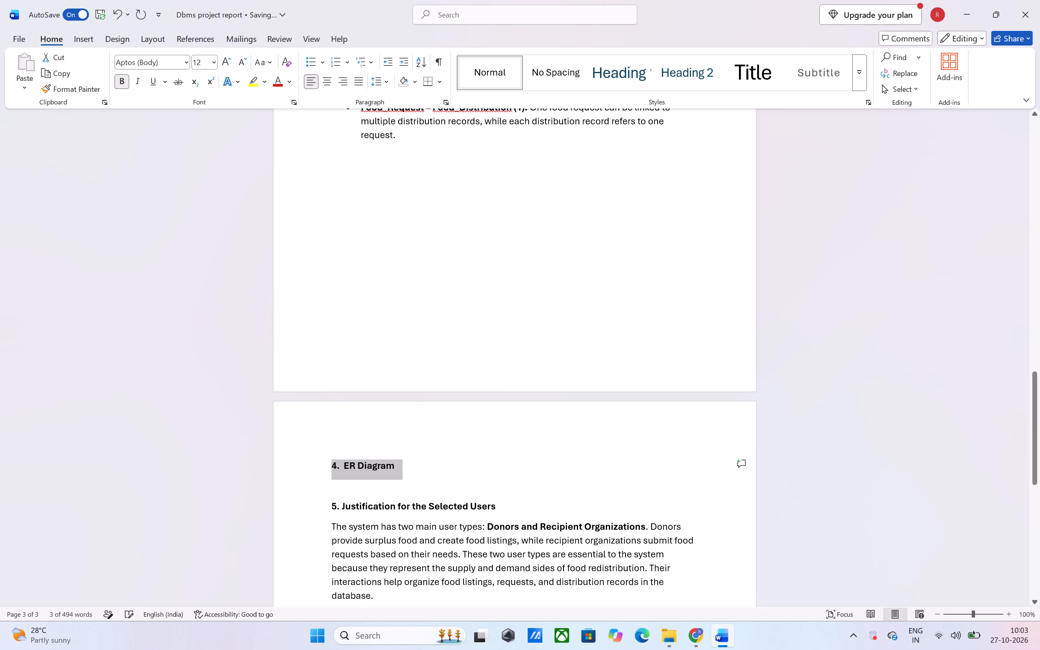
# Insert blank lines below the ER Diagram heading to reserve the page for the diagram and push section 5 onto the following page.
pyautogui.click(444, 431)
pyautogui.press('Return')
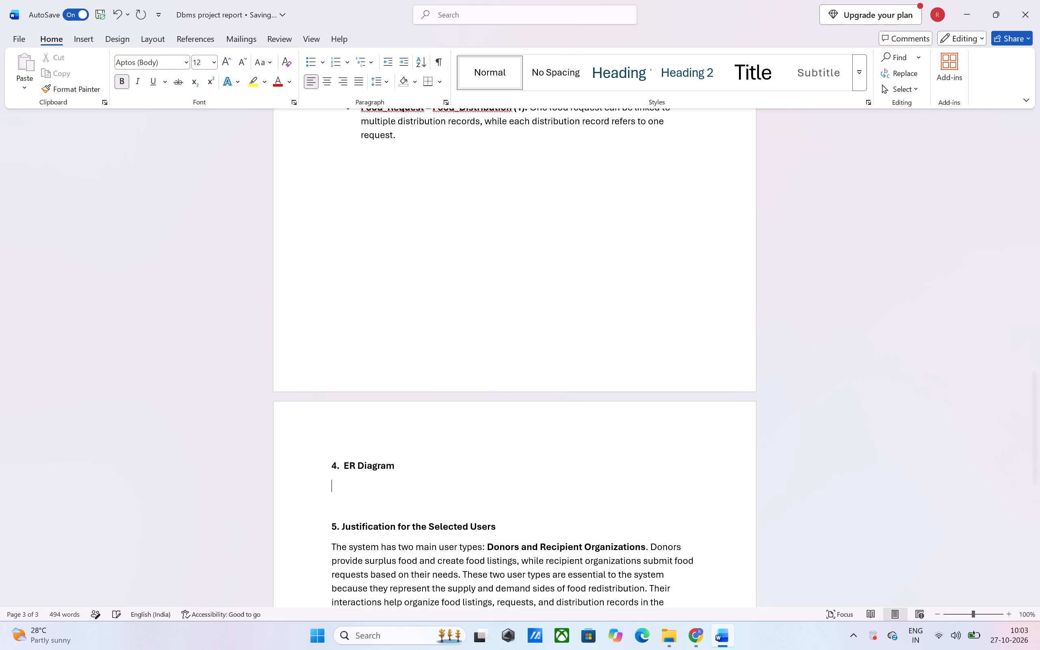
pyautogui.press('Return')
pyautogui.press('Return')
pyautogui.press('Return')
pyautogui.press('Return')
pyautogui.press('Return')
pyautogui.press('Return')
pyautogui.press('Return')
pyautogui.press('Return')
pyautogui.press('Return')
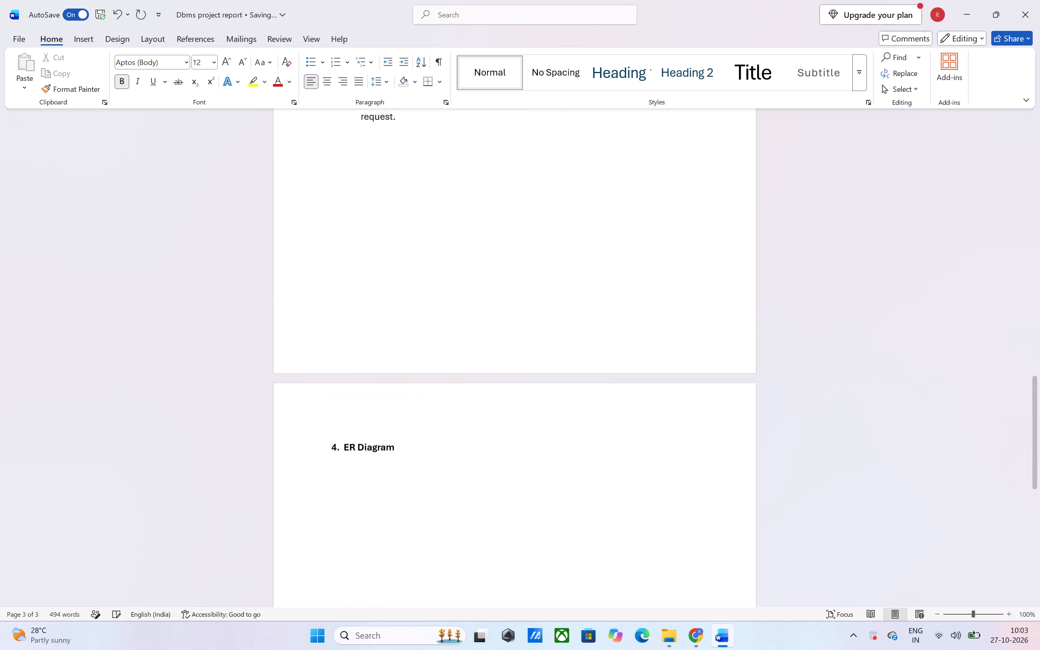
pyautogui.scroll(-7, 449, 498)
pyautogui.press('Return')
pyautogui.press('Return')
pyautogui.press('Return')
pyautogui.press('Return')
pyautogui.press('Return')
pyautogui.press('Return')
pyautogui.press('Return')
pyautogui.press('Return')
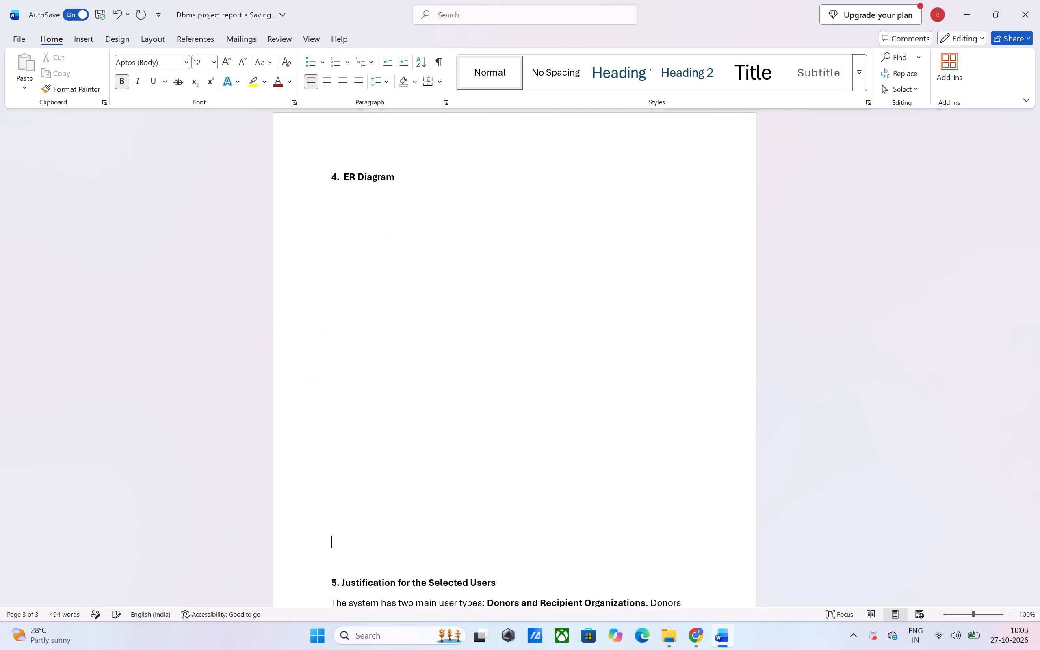
pyautogui.press('Return')
pyautogui.press('Return')
pyautogui.press('Return')
pyautogui.press('Return')
pyautogui.press('Return')
pyautogui.press('Return')
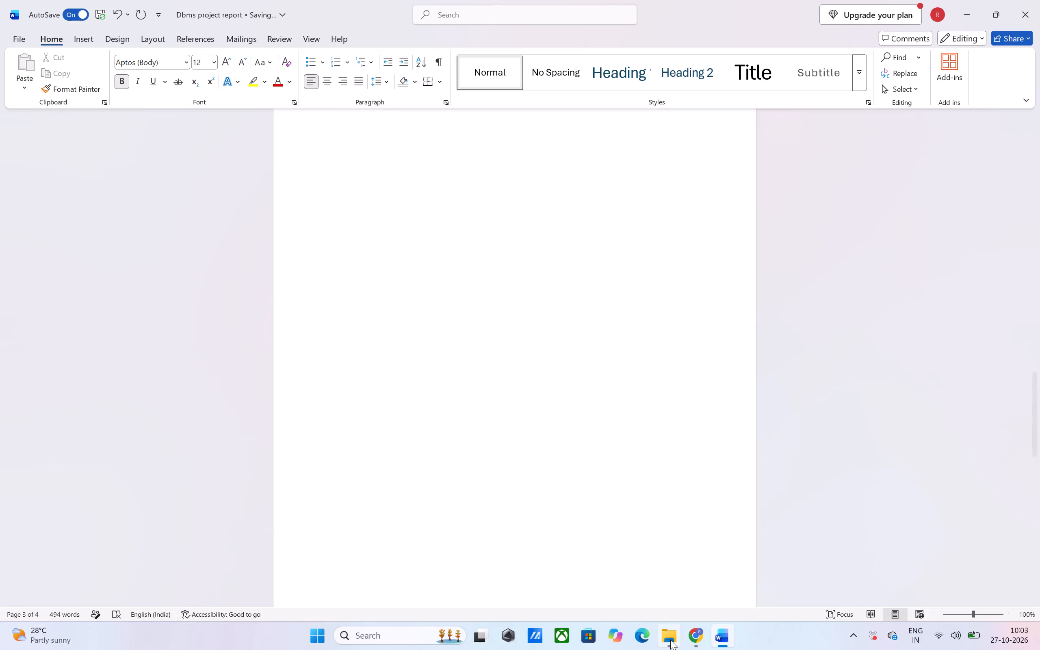
# In File Explorer, look for the ER diagram picture, checking Downloads and Desktop, and view the recent WhatsApp Image 2026-10-27 at 00.10.35.
pyautogui.click(670, 640)
pyautogui.click(187, 370)
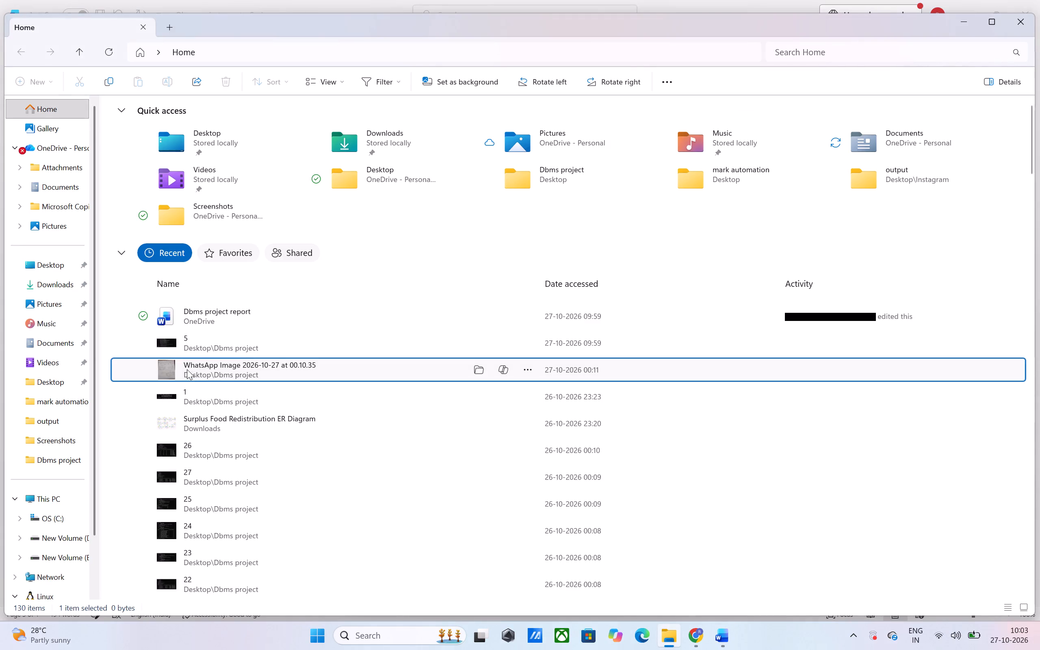
pyautogui.click(66, 288)
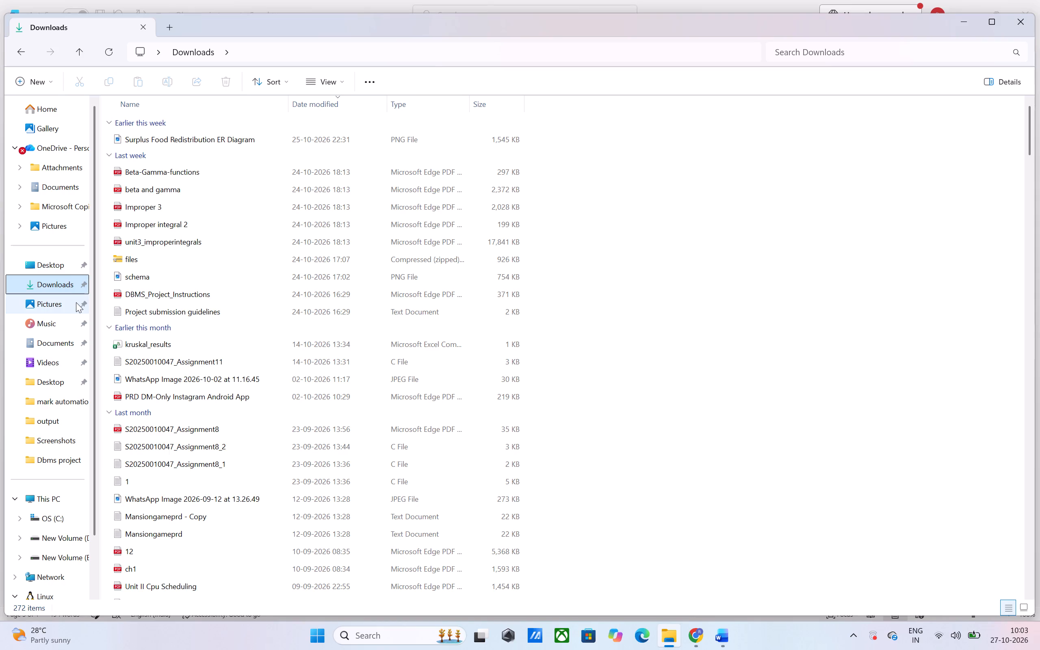
pyautogui.click(65, 274)
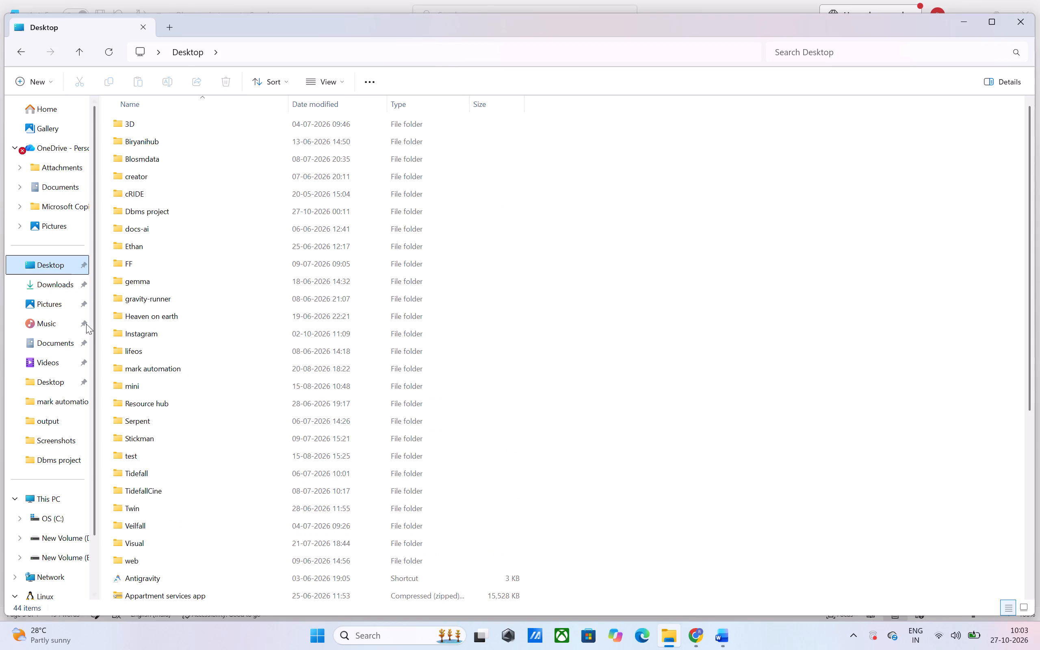
pyautogui.click(38, 102)
pyautogui.doubleClick(251, 368)
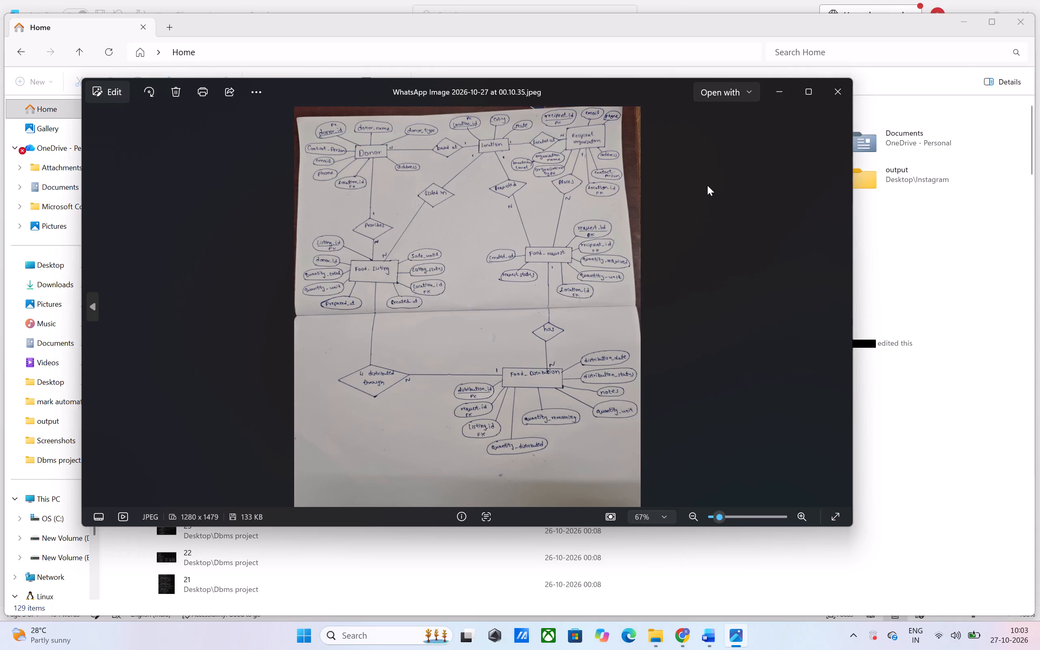
pyautogui.click(826, 94)
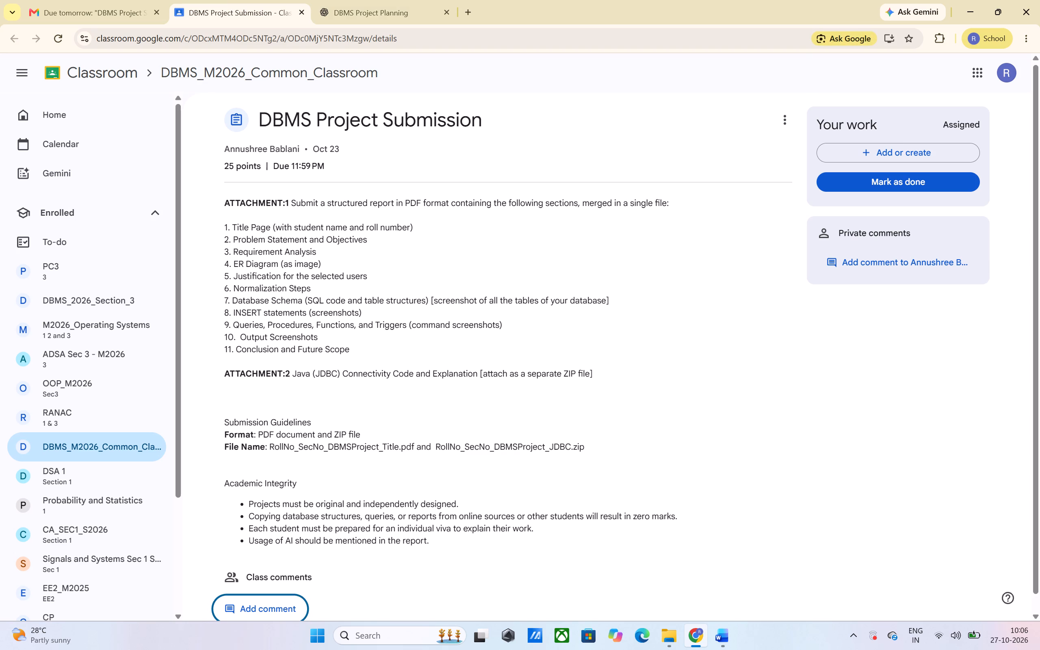
pyautogui.scroll(2, 327, 294)
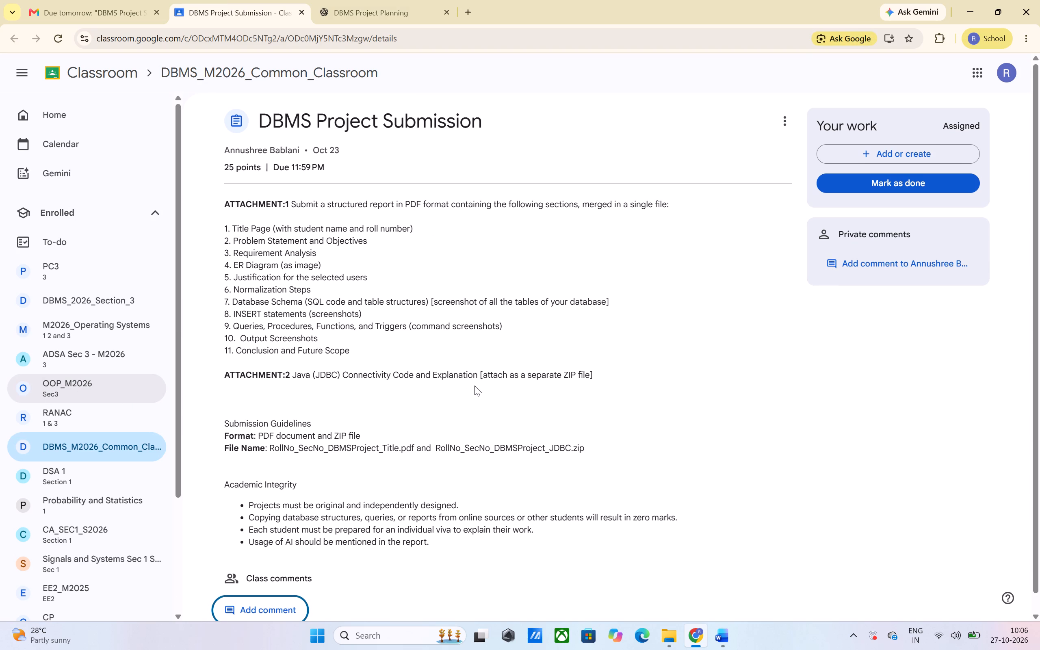
pyautogui.scroll(-1, 476, 388)
pyautogui.click(457, 502)
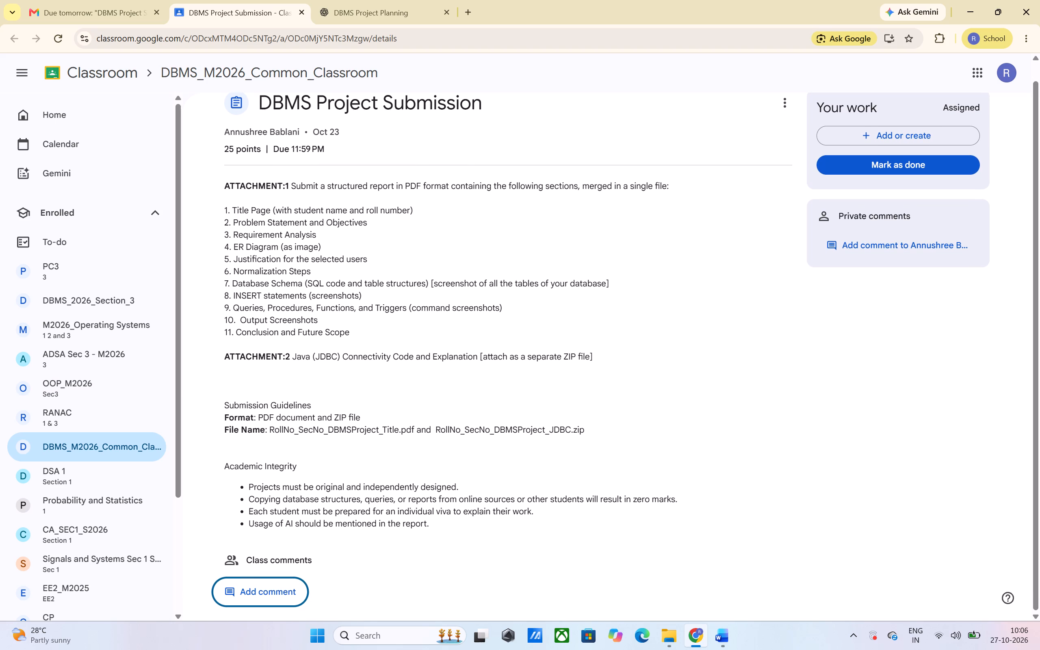
# Switch to the Dbms project report in Word and insert a blank line above the User Interactions paragraph.
pyautogui.click(733, 637)
pyautogui.scroll(13, 666, 430)
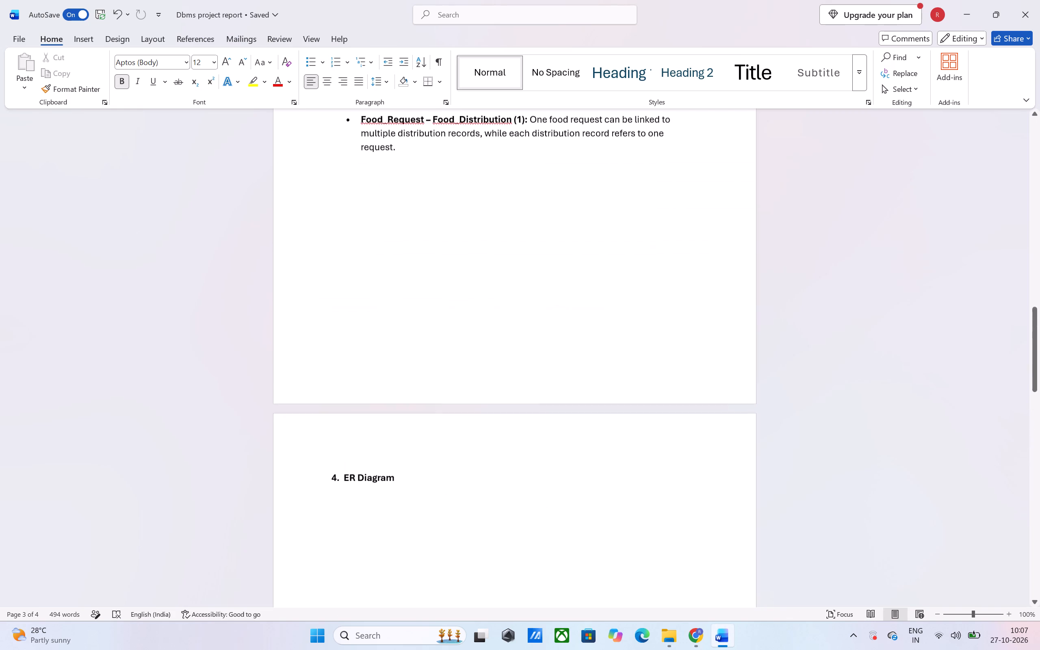
pyautogui.scroll(19, 666, 430)
pyautogui.scroll(2, 414, 401)
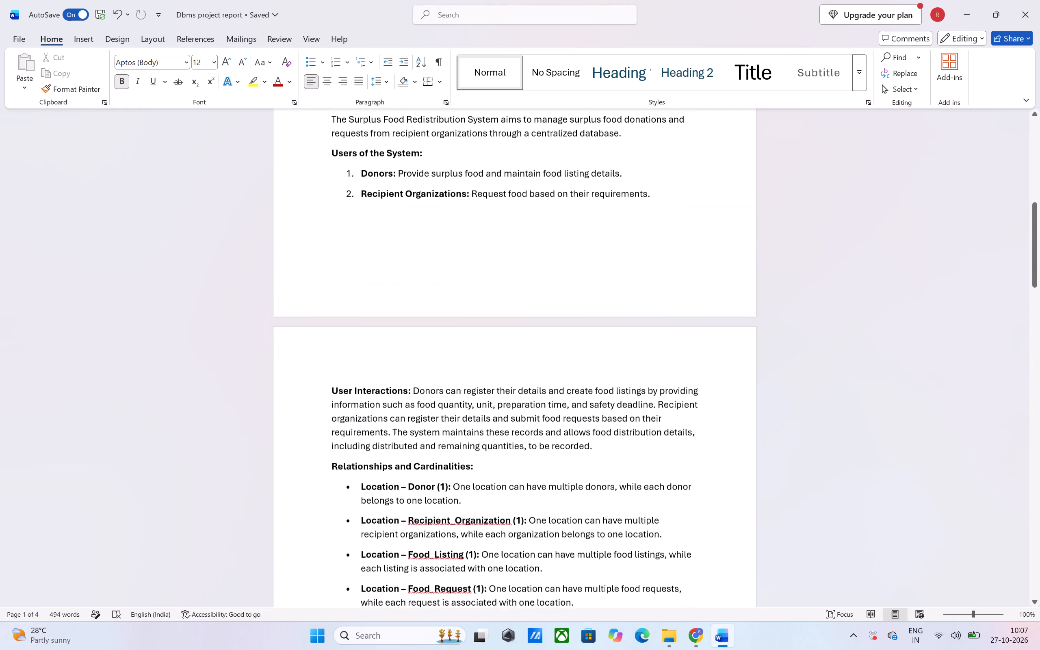
pyautogui.click(329, 394)
pyautogui.press('Return')
# Open the hand-drawn ER diagram, the WhatsApp Image, in Photos and compare it with the report's User Interactions and Relationships and Cardinalities text.
pyautogui.scroll(-3, 399, 411)
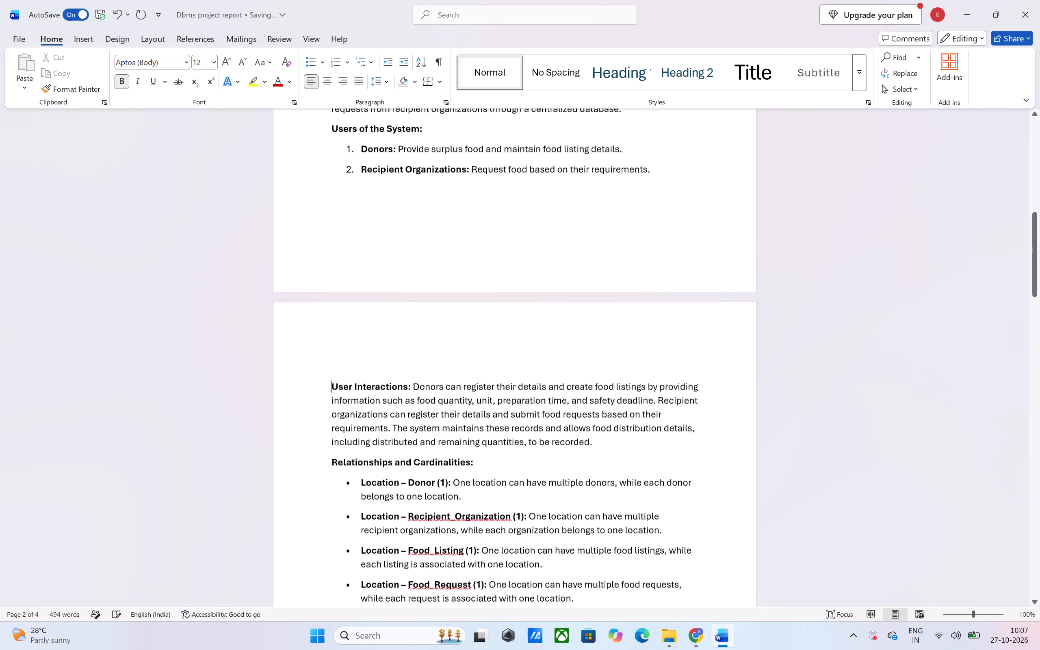
pyautogui.scroll(-9, 399, 411)
pyautogui.scroll(2, 447, 417)
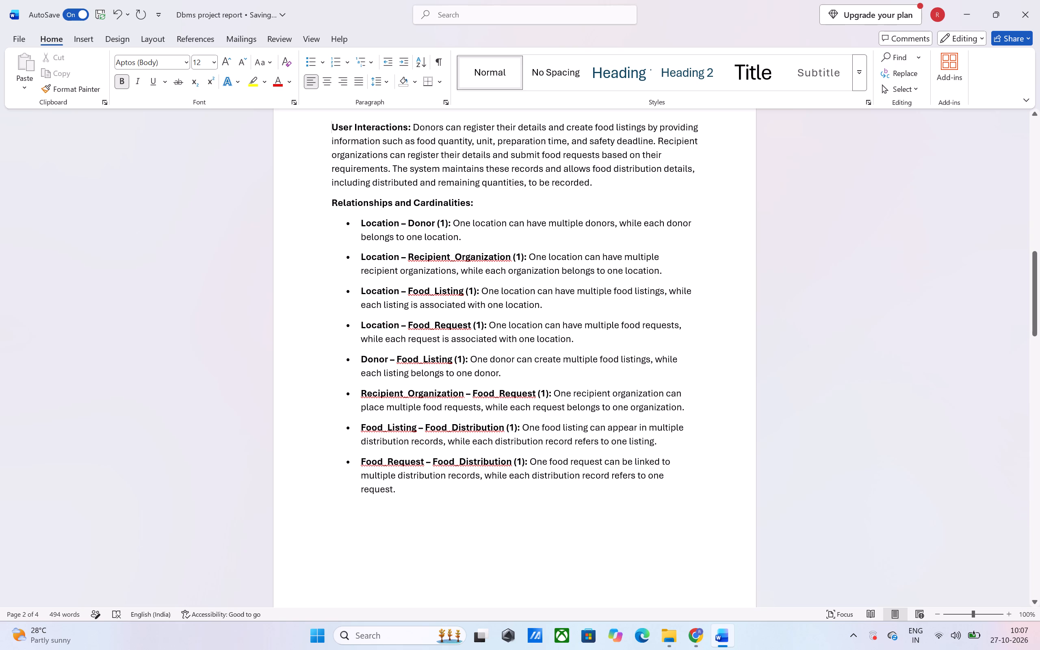
pyautogui.scroll(1, 478, 454)
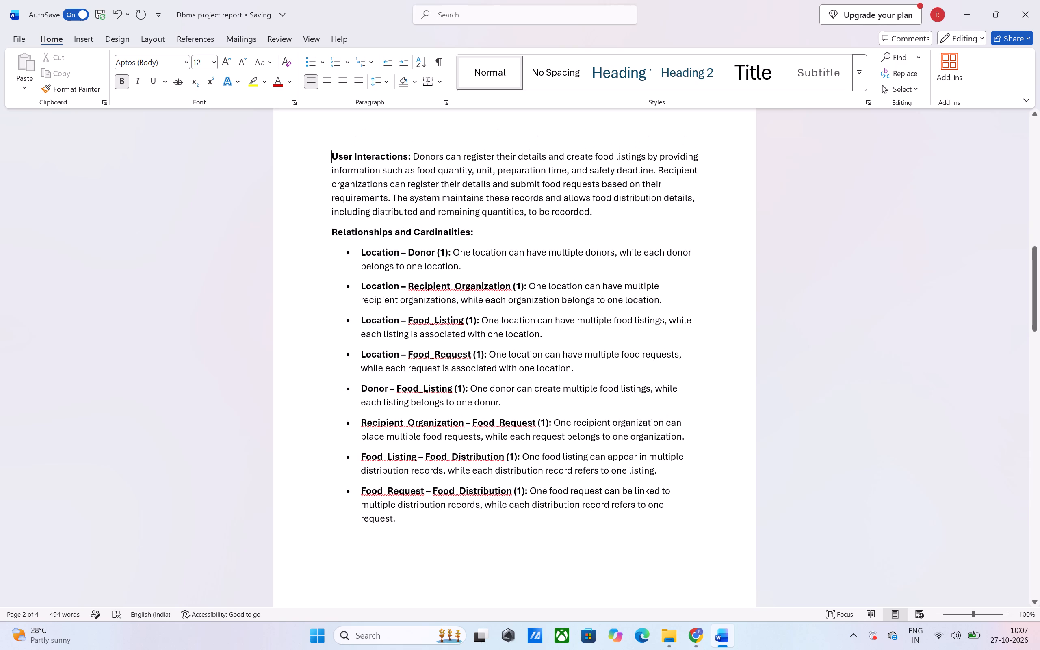
pyautogui.click(672, 639)
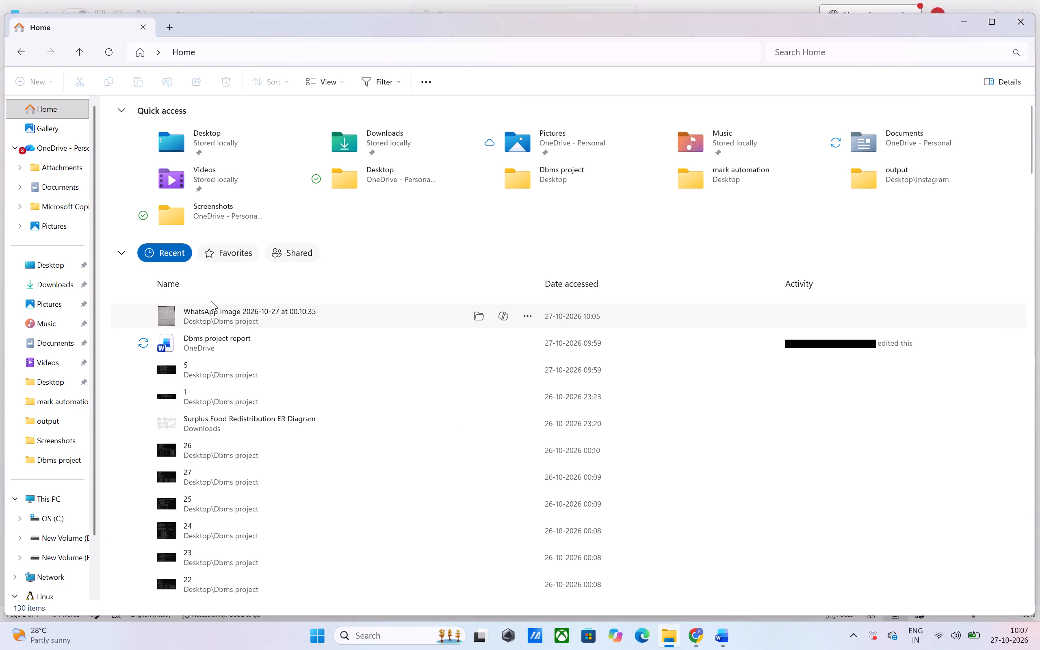
pyautogui.doubleClick(210, 310)
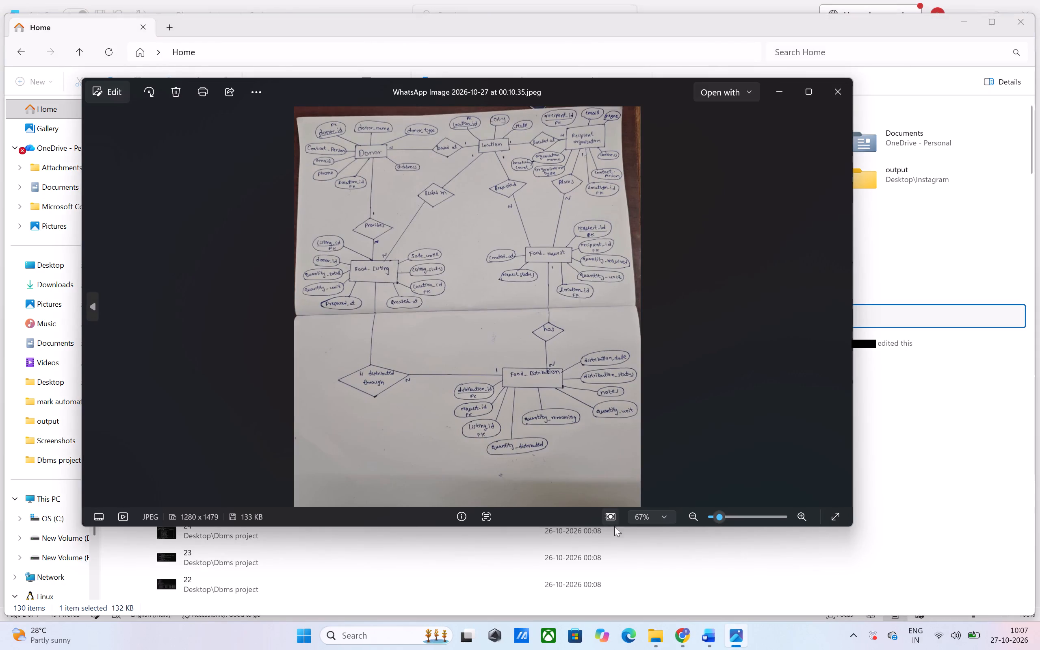
pyautogui.click(681, 640)
pyautogui.click(700, 637)
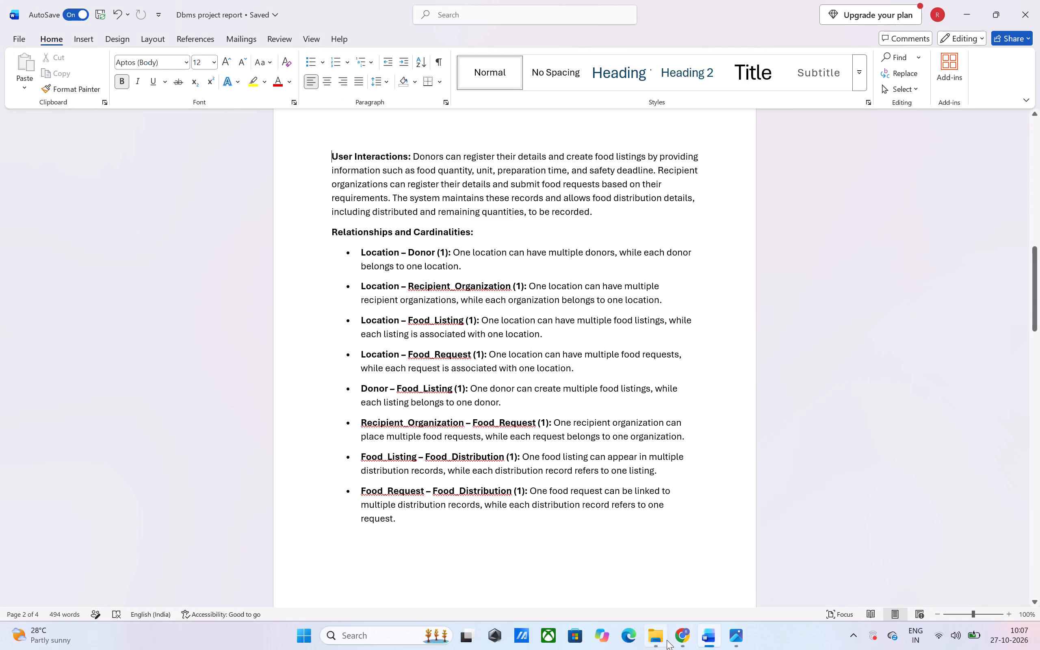
pyautogui.click(733, 631)
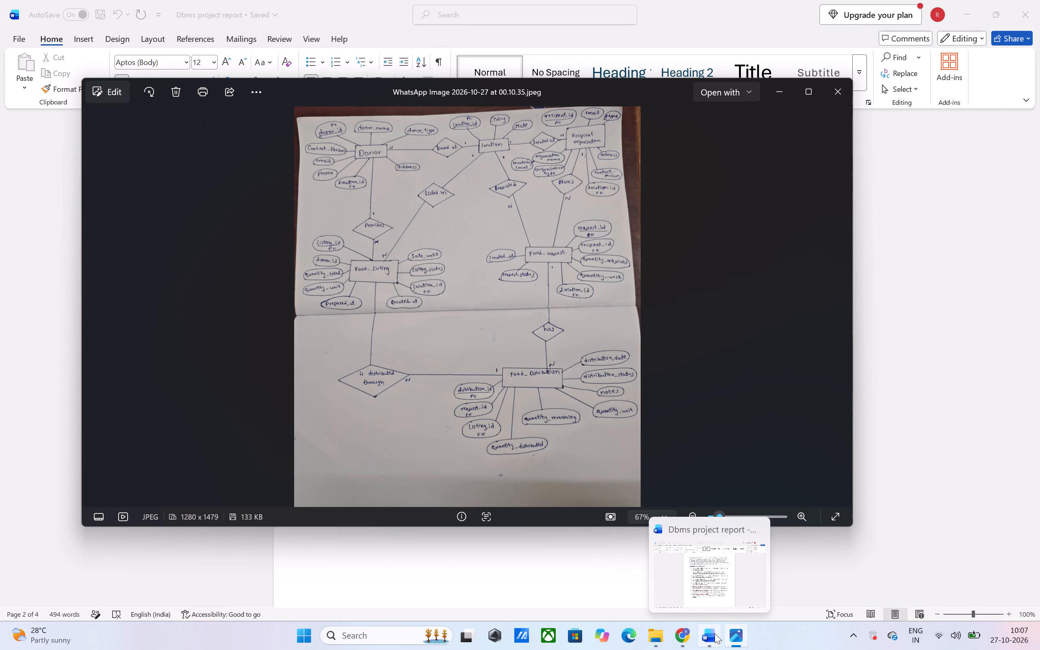
pyautogui.click(715, 633)
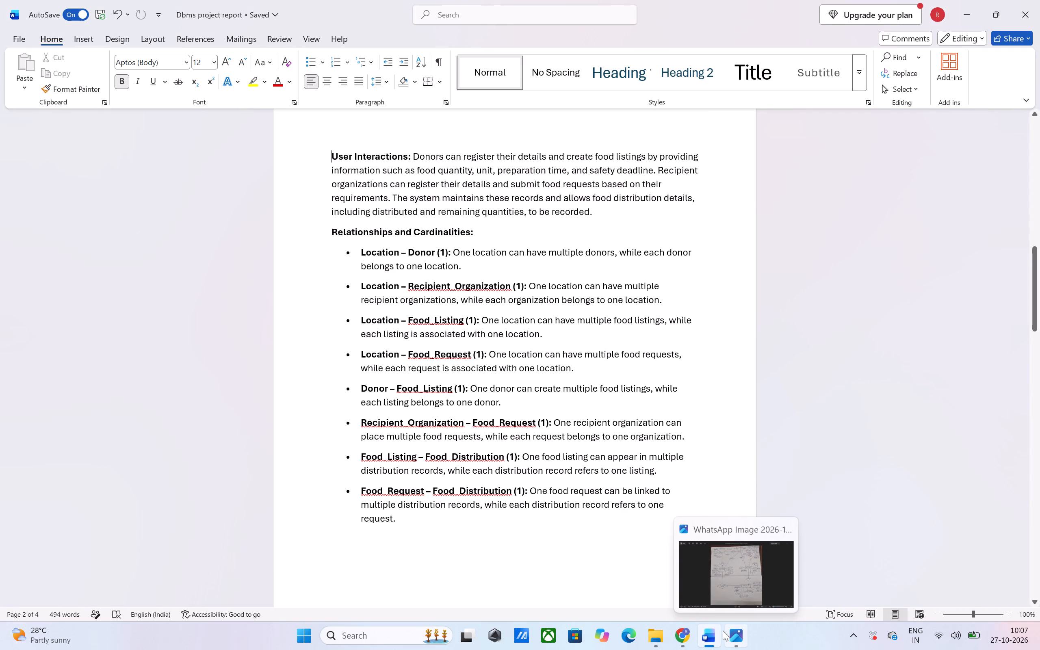
pyautogui.click(723, 630)
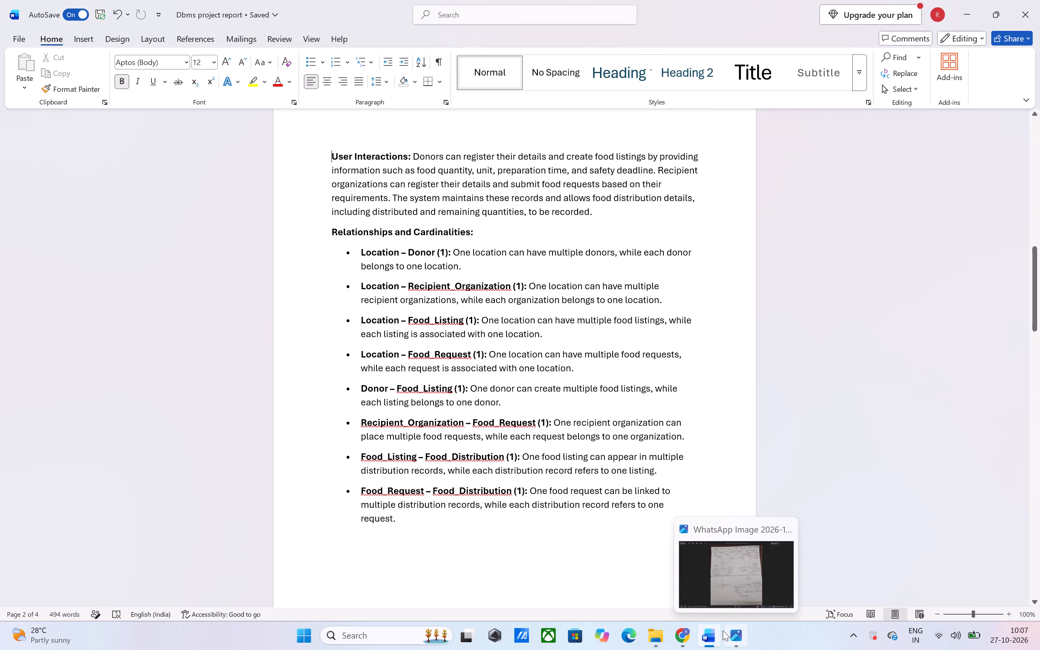
pyautogui.click(714, 633)
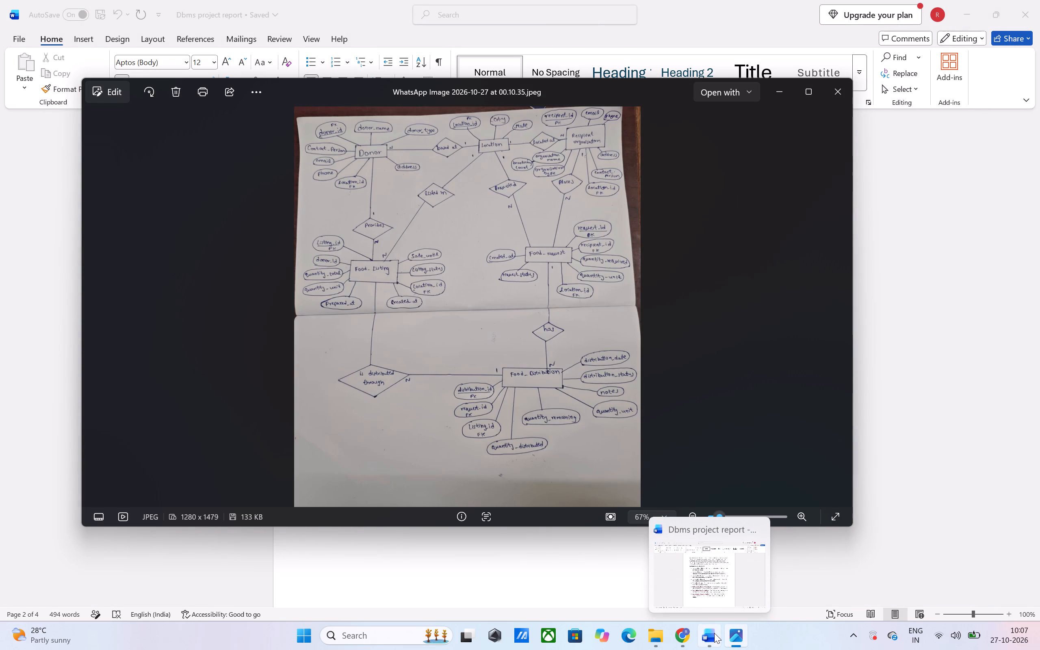
pyautogui.click(724, 632)
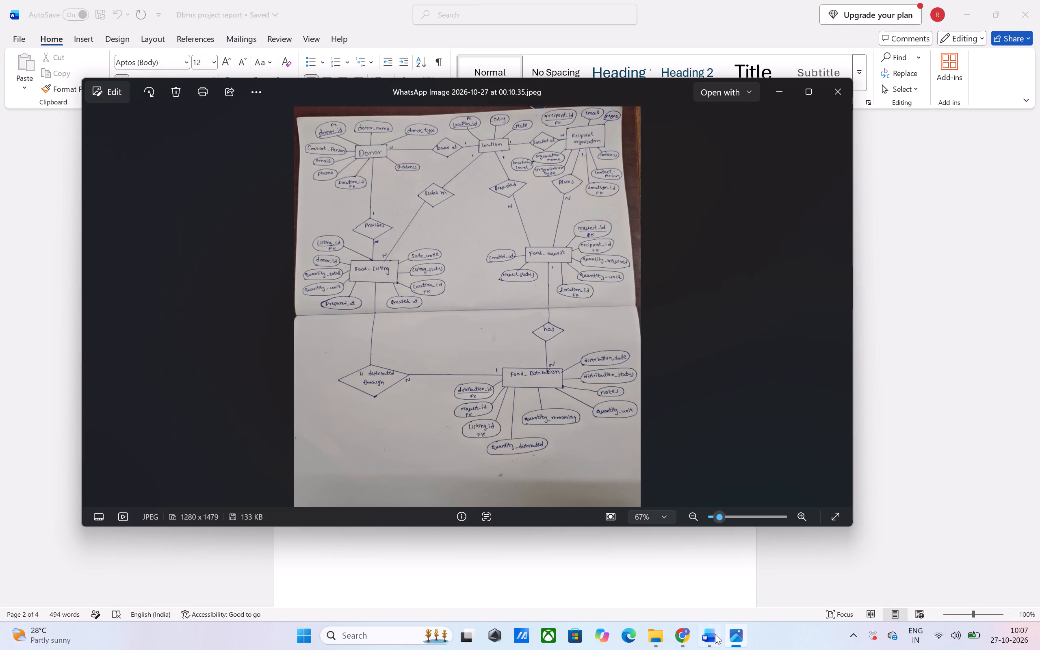
pyautogui.click(715, 634)
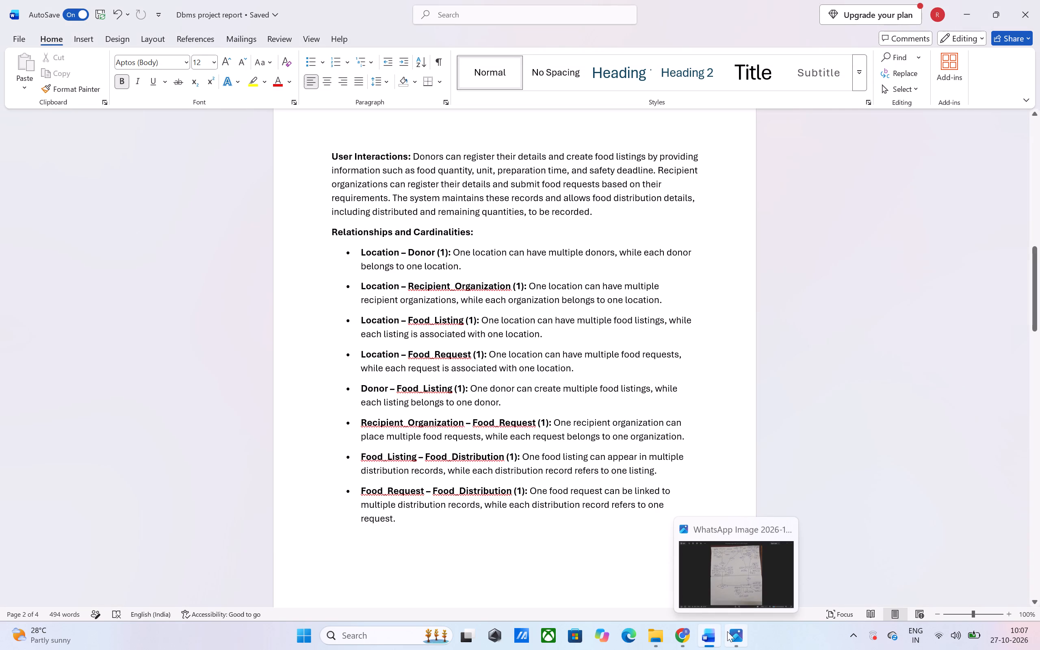
pyautogui.click(727, 631)
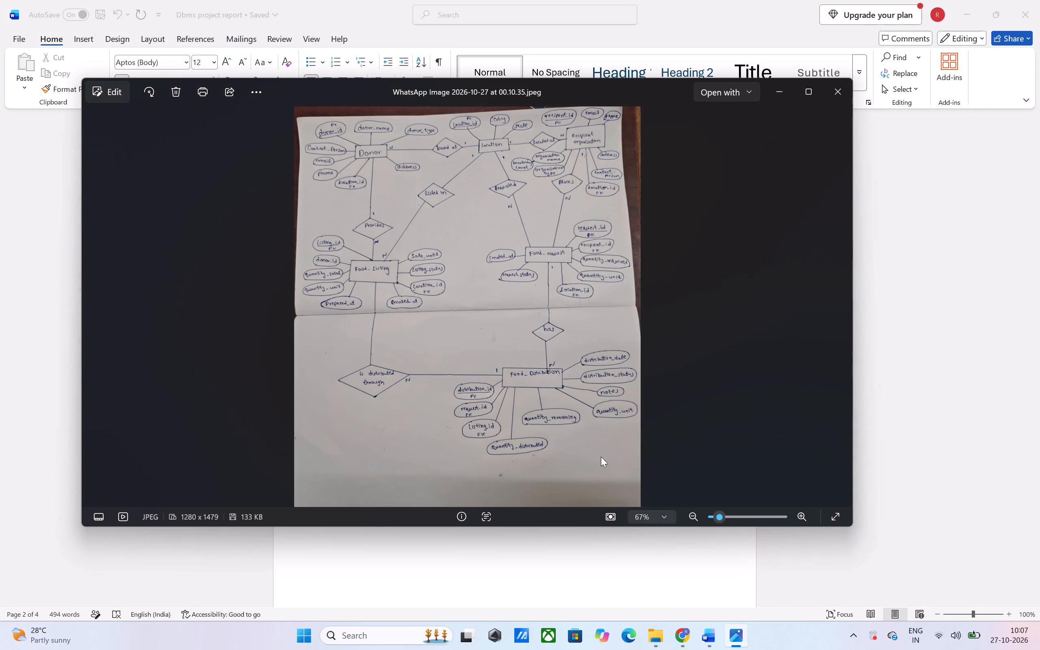
pyautogui.click(715, 632)
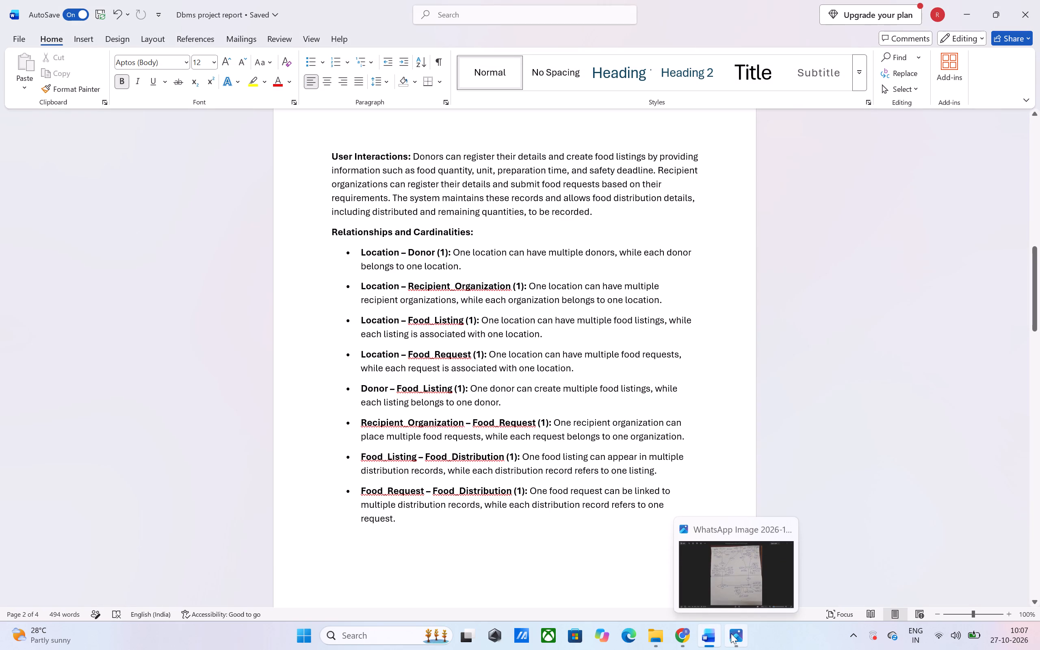
pyautogui.click(731, 633)
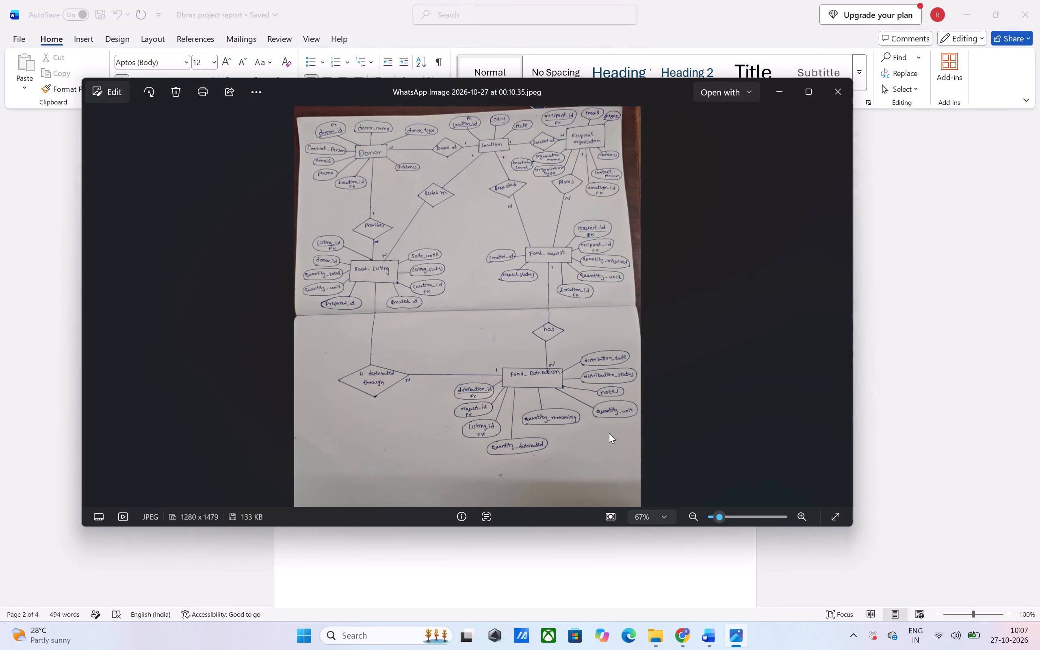
pyautogui.click(706, 639)
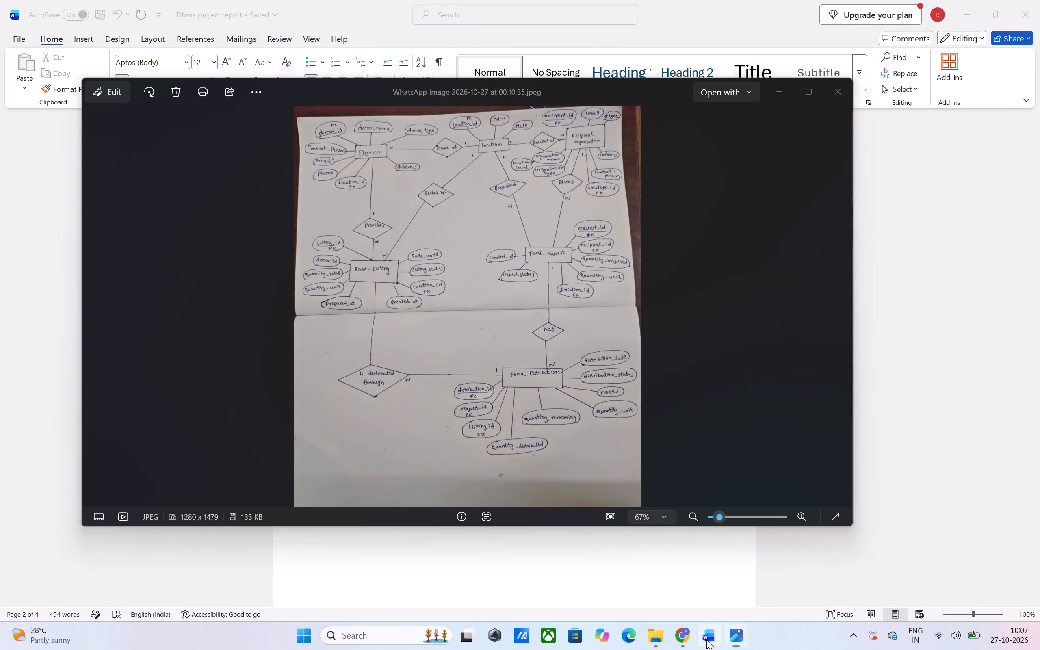
pyautogui.click(748, 635)
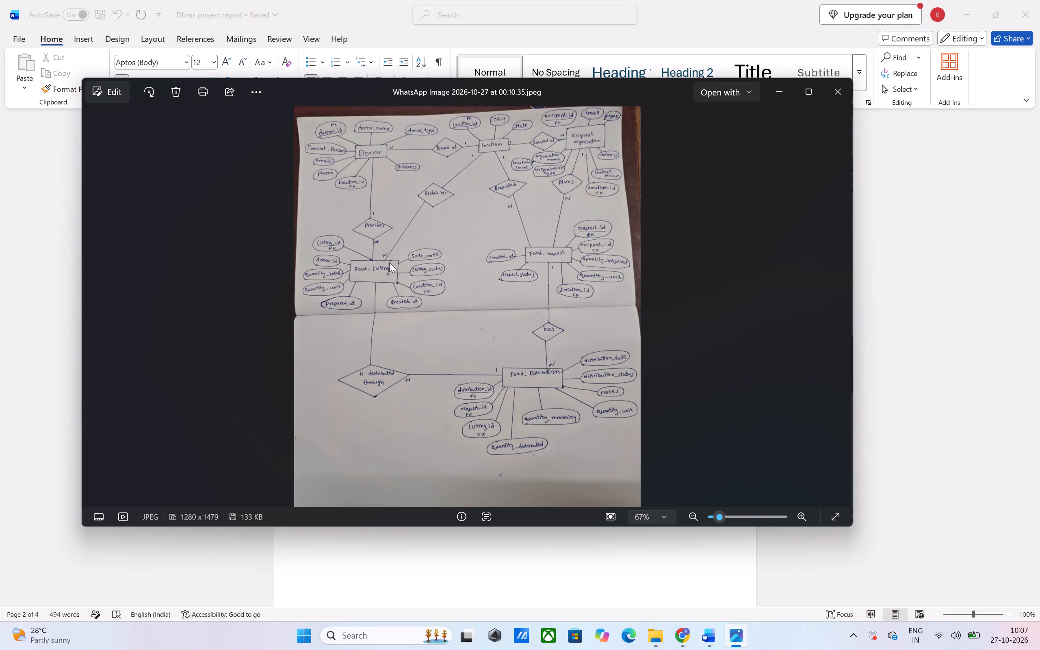
pyautogui.click(706, 629)
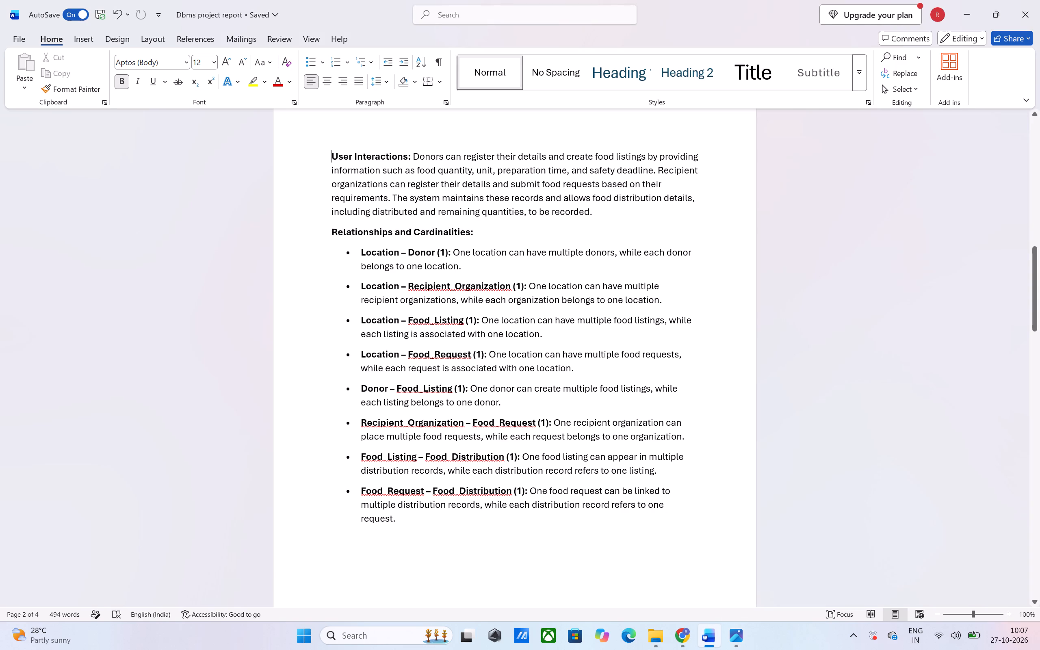
pyautogui.click(739, 634)
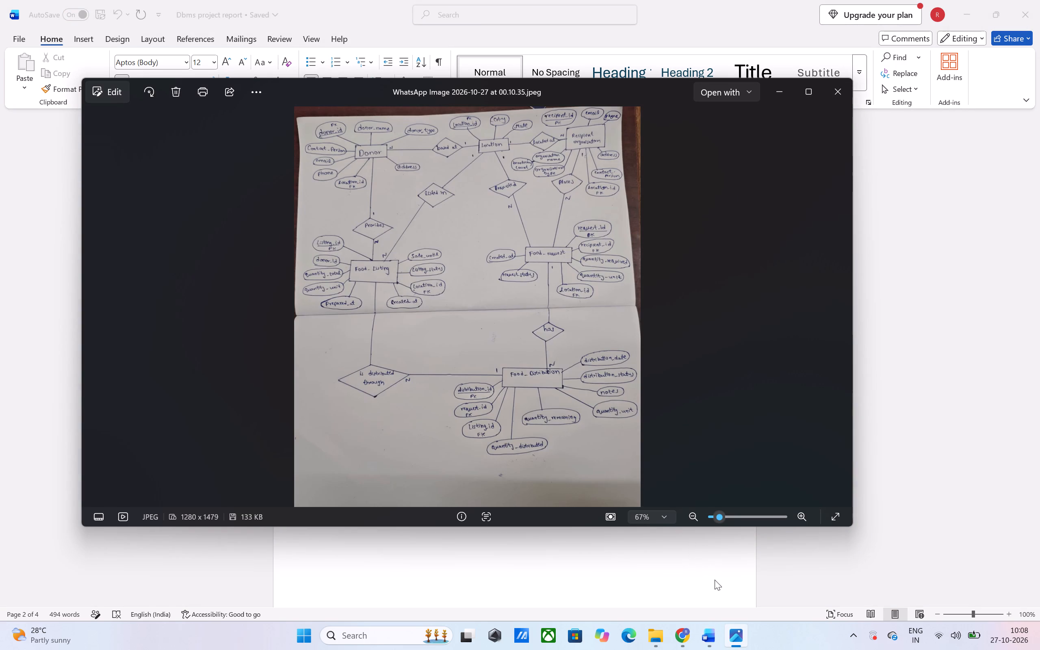
pyautogui.click(708, 640)
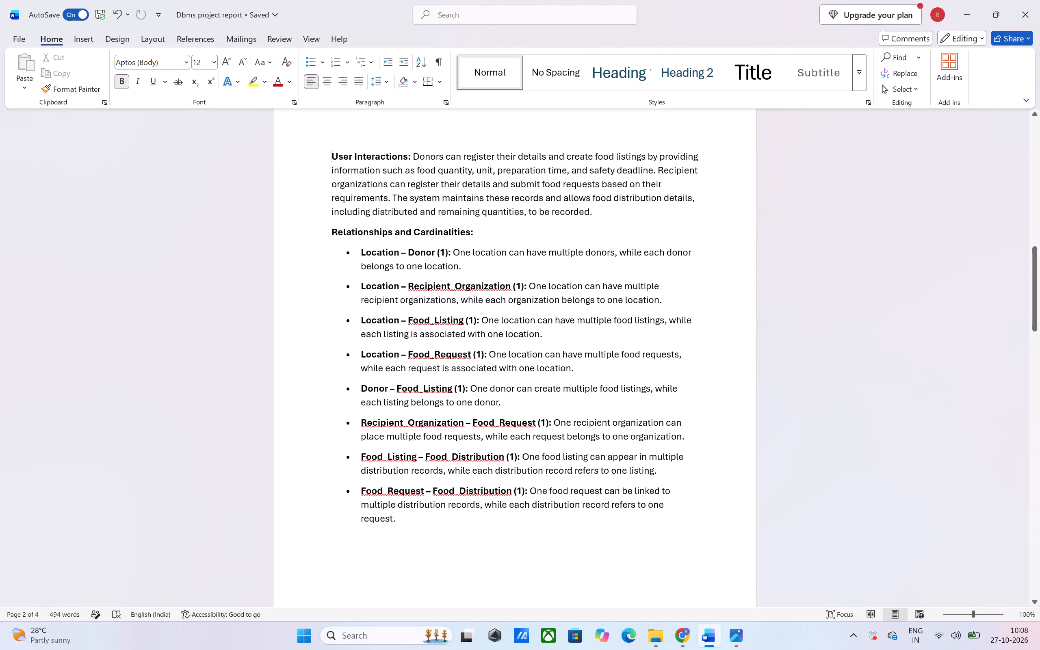
pyautogui.click(735, 639)
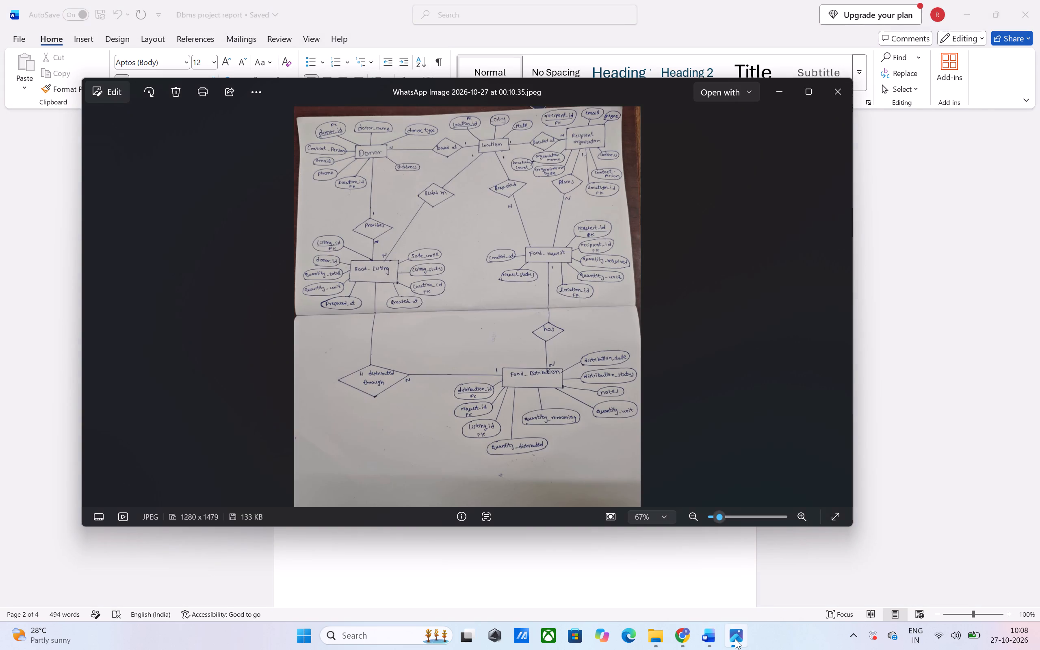
pyautogui.click(717, 637)
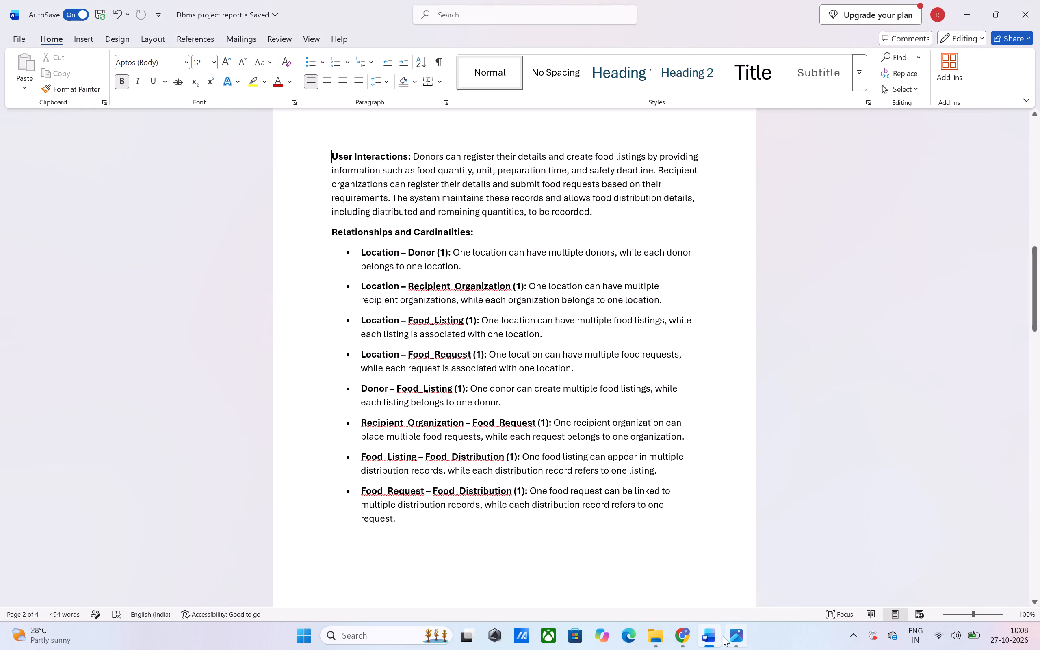
pyautogui.click(727, 636)
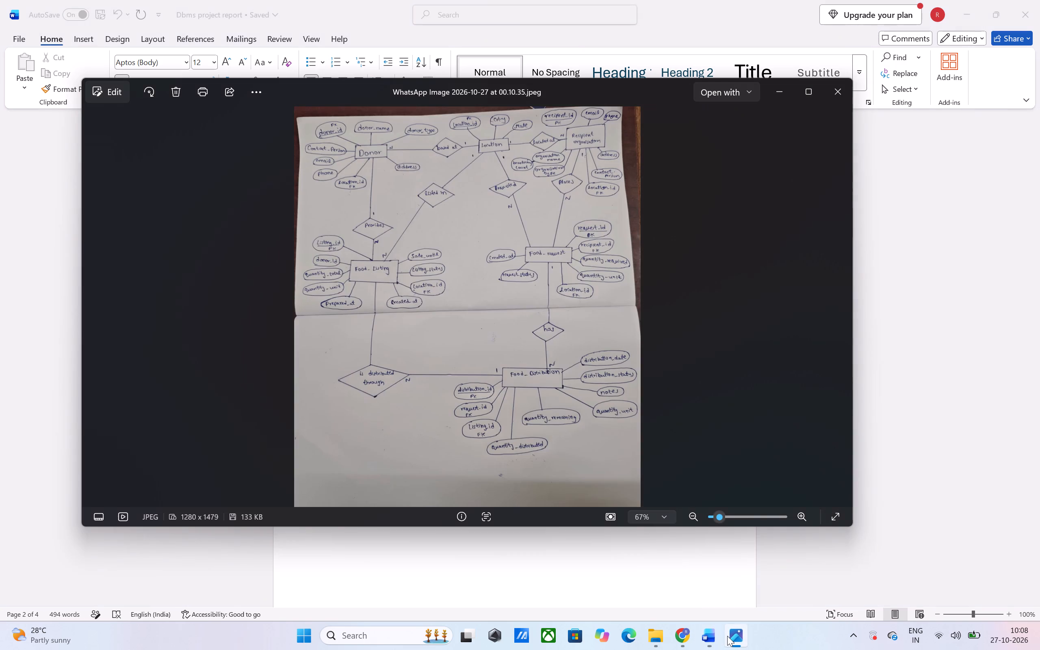
pyautogui.click(701, 636)
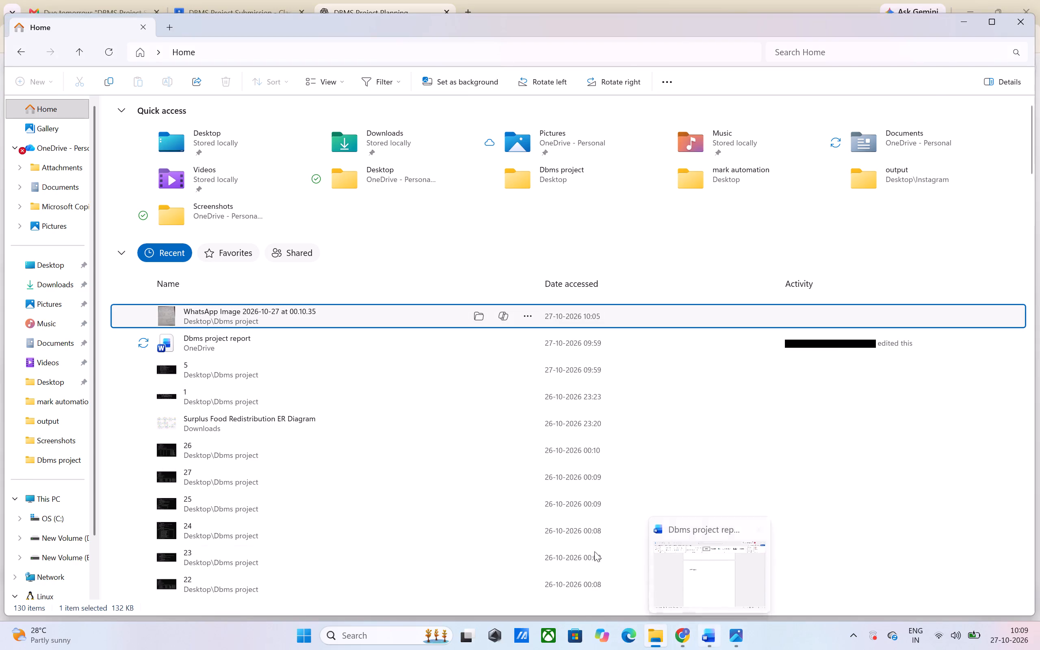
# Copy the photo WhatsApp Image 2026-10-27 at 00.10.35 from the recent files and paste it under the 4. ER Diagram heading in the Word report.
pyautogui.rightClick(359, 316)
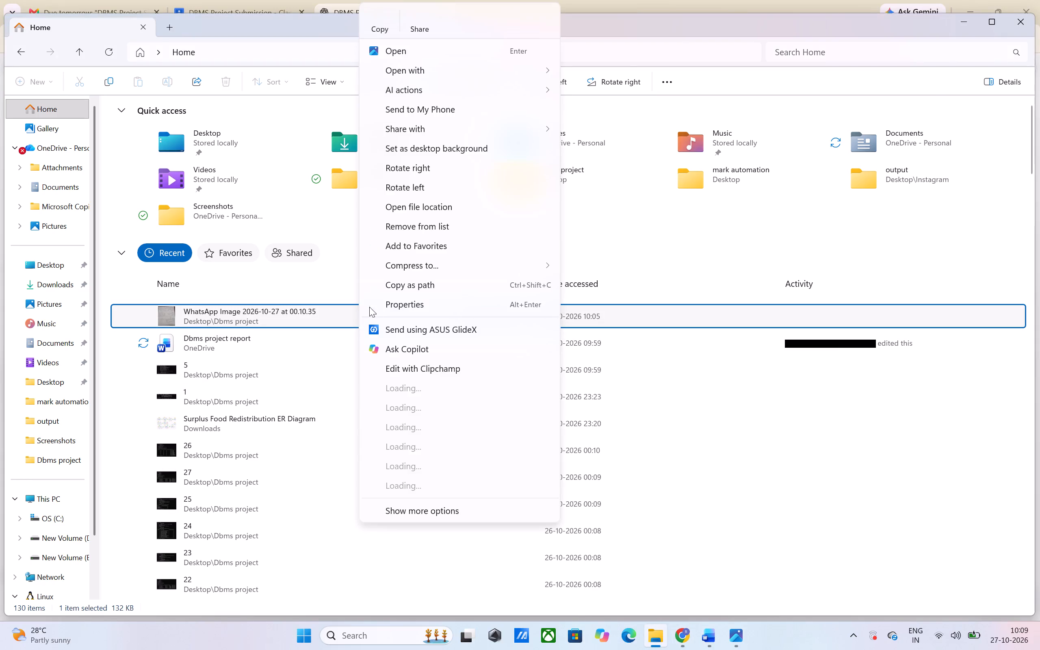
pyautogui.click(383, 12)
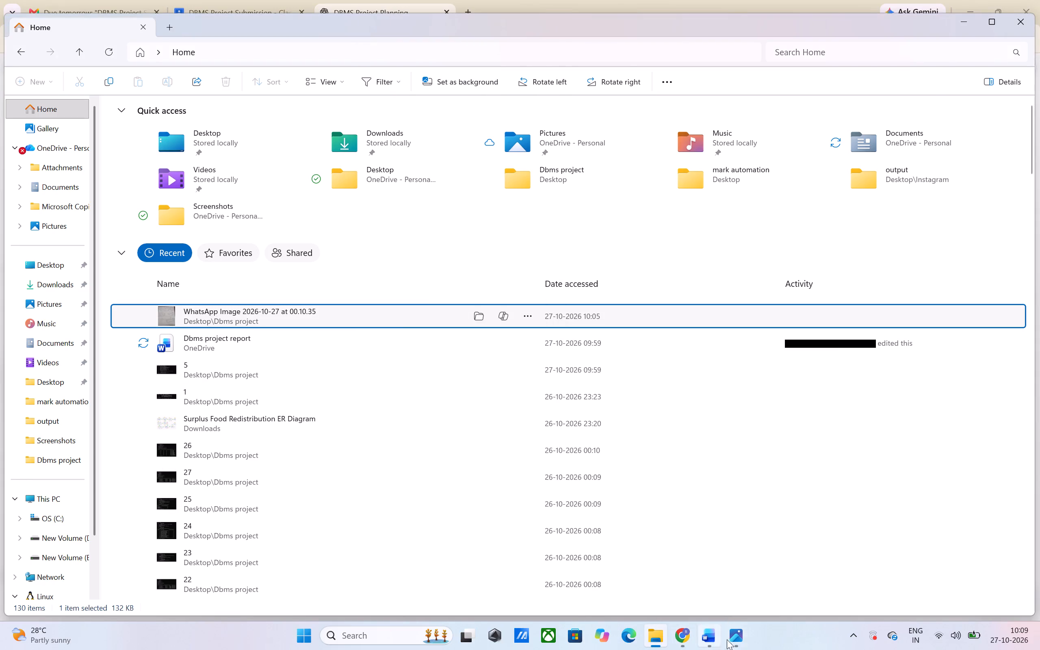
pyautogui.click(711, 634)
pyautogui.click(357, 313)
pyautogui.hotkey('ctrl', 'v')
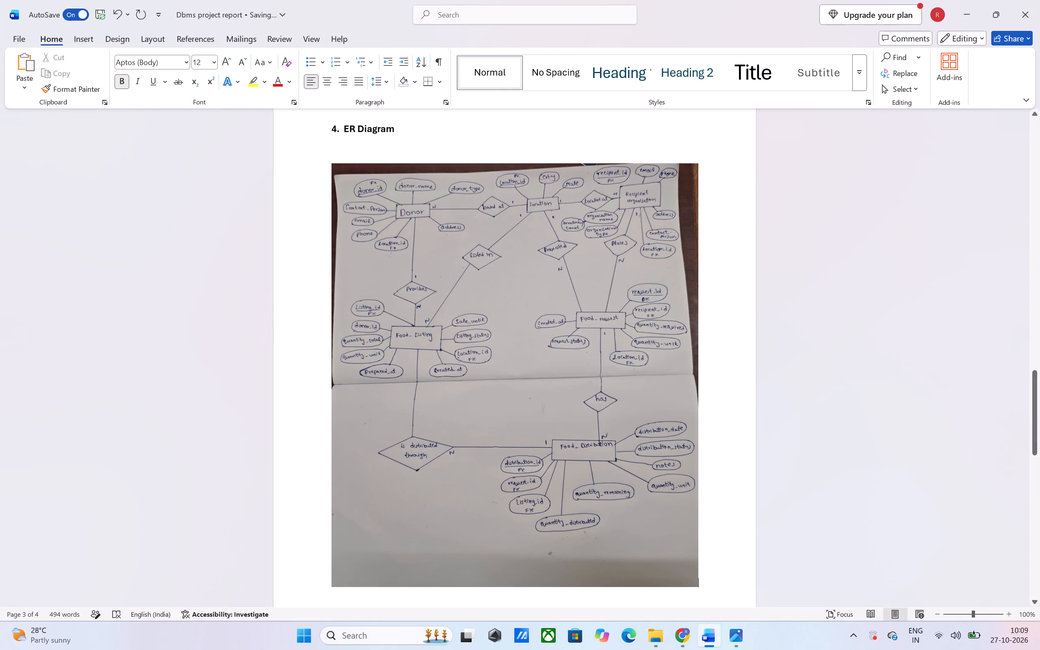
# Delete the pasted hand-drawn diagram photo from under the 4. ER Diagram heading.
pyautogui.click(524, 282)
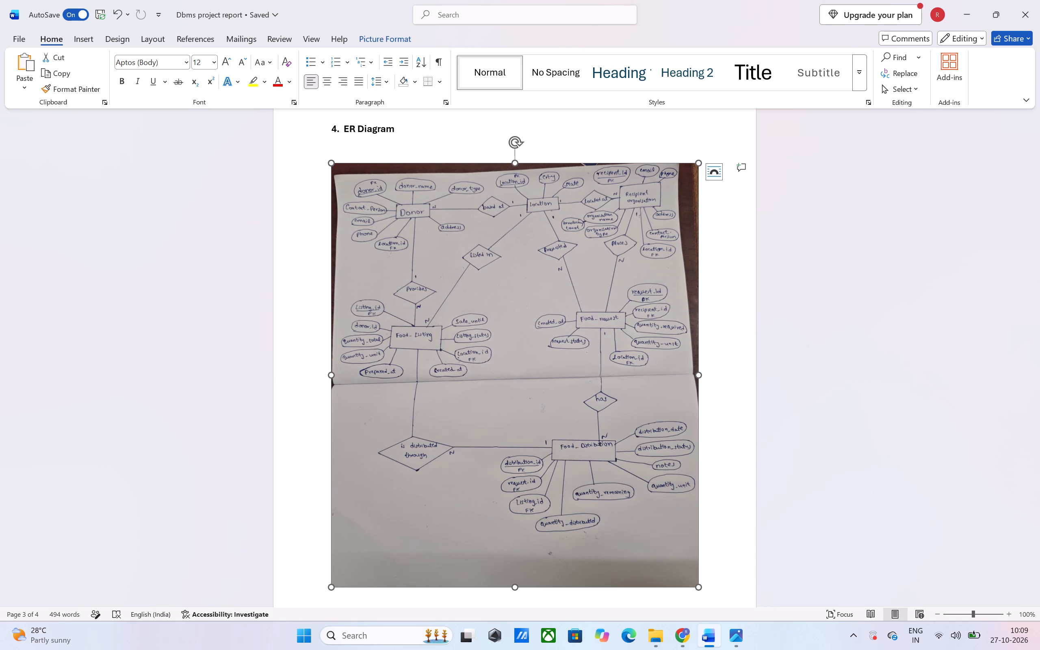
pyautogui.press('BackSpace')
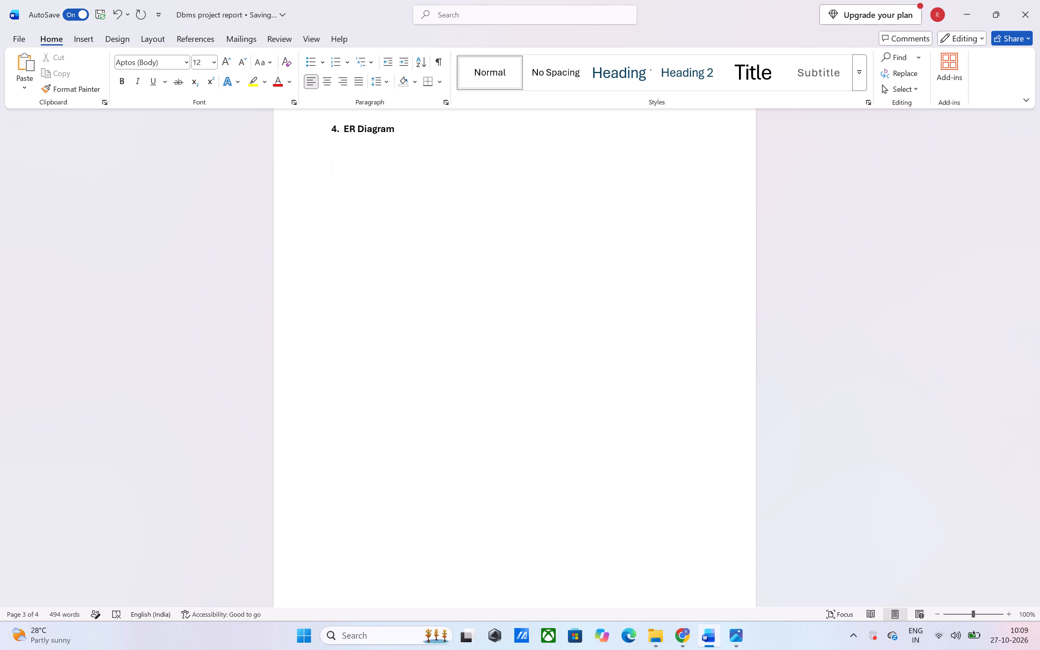
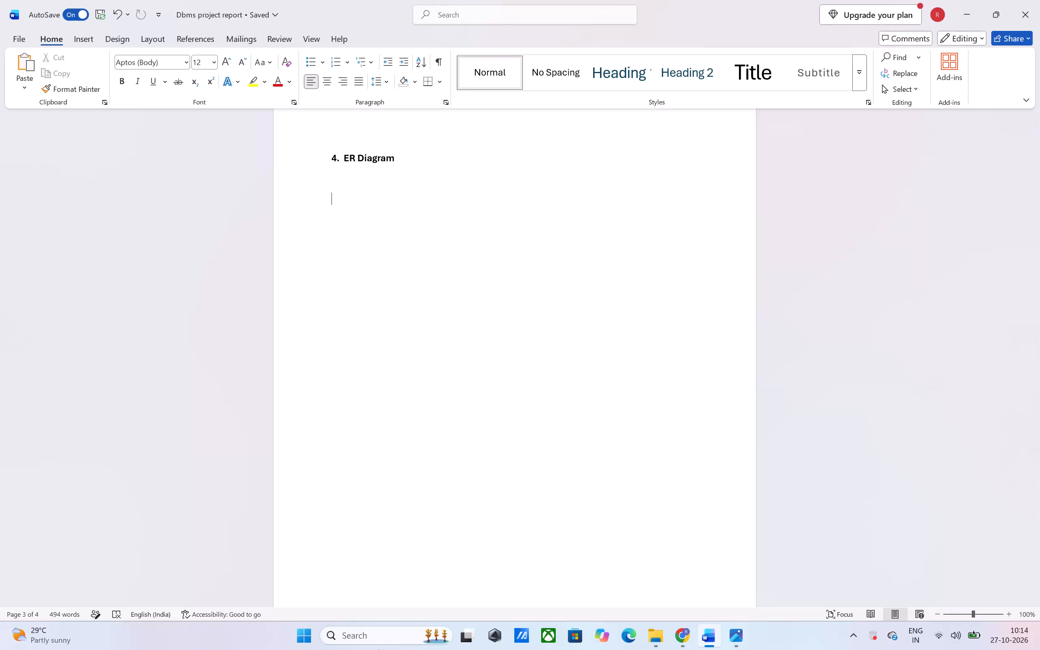
# Switch from the report to Windows Start to access the pinned apps and recent files.
pyautogui.click(303, 636)
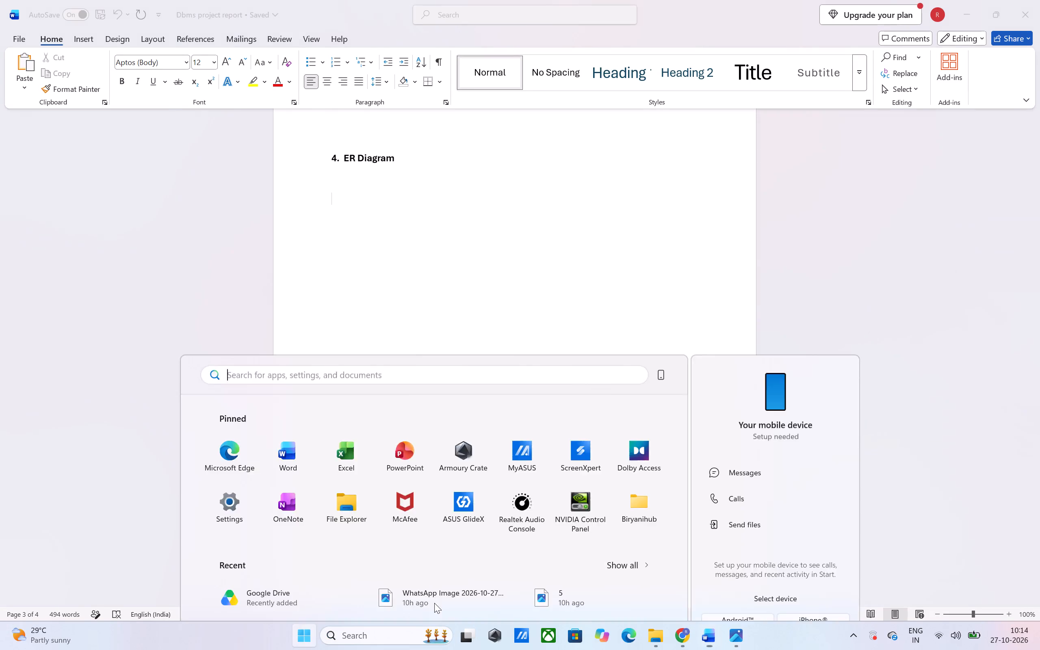
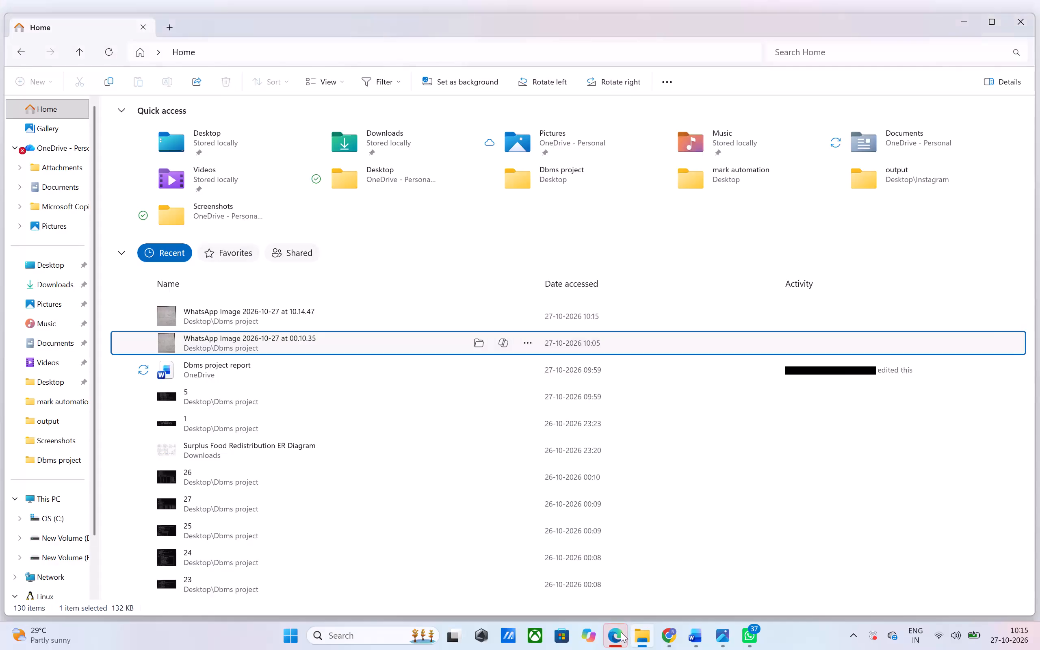
# Delete the older hand-drawn diagram photo, WhatsApp Image 2026-10-27 at 00.10.35, from the Dbms project folder on the Desktop.
pyautogui.click(620, 632)
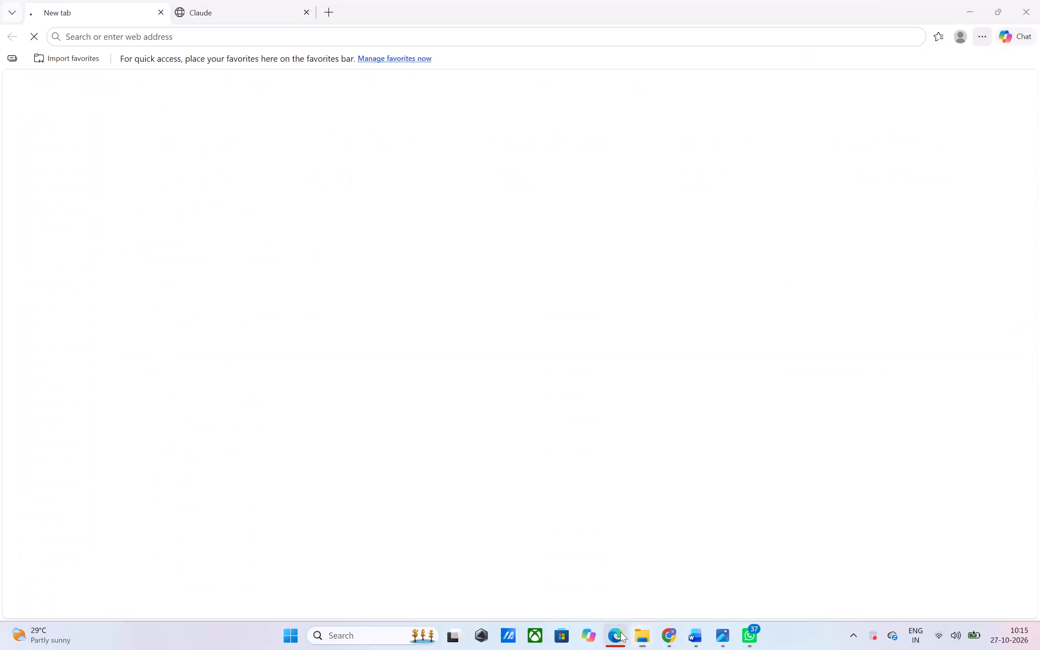
pyautogui.click(1039, 0)
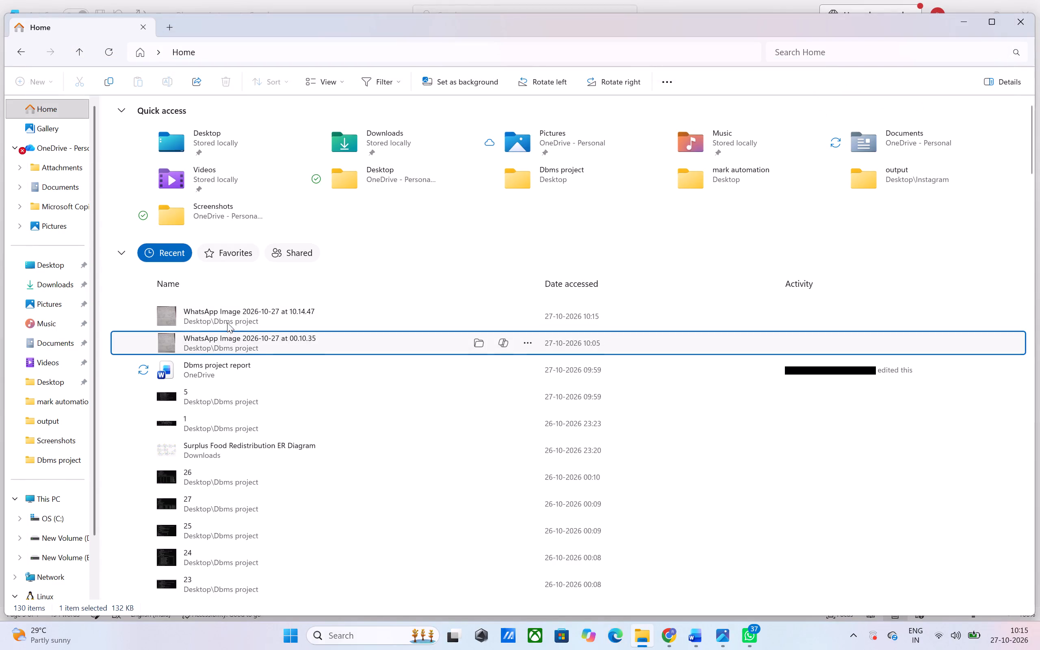
pyautogui.click(60, 277)
pyautogui.click(63, 266)
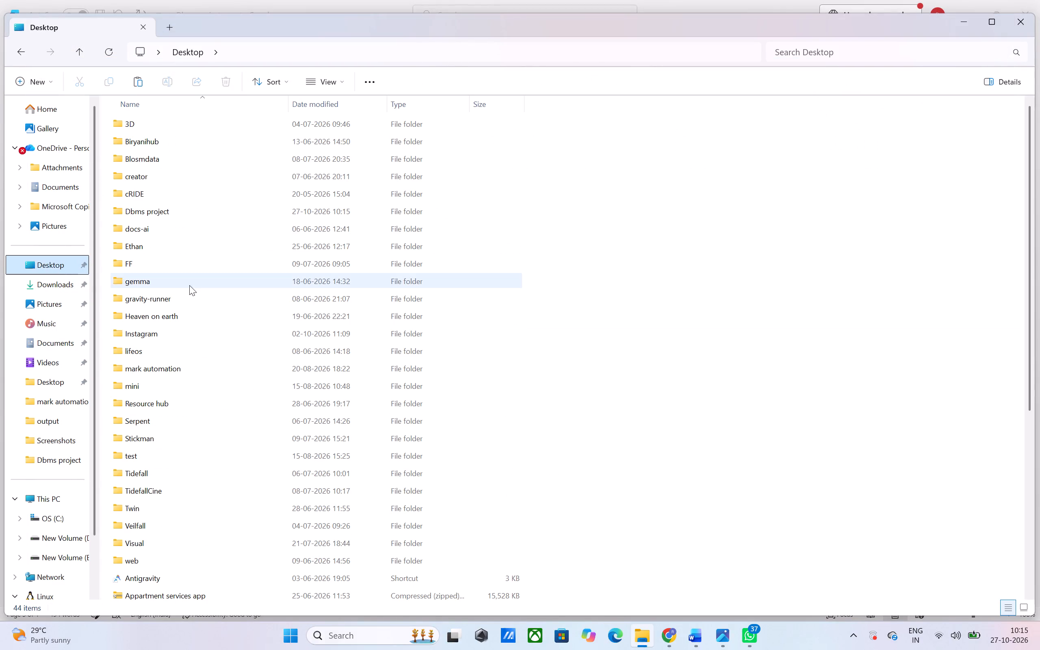
pyautogui.scroll(-1, 159, 210)
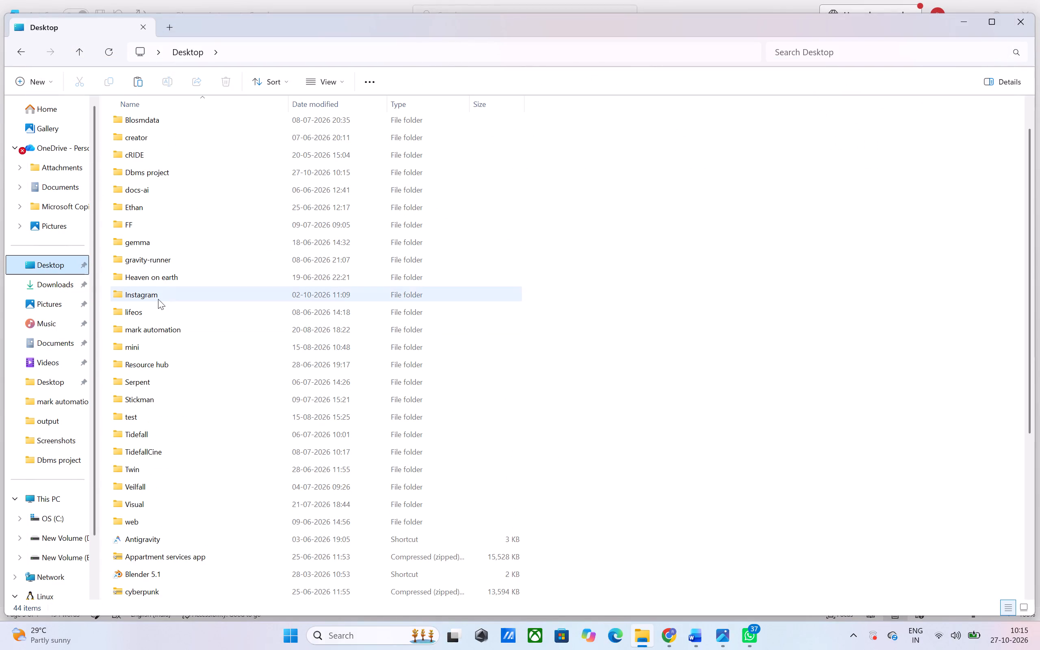
pyautogui.doubleClick(165, 177)
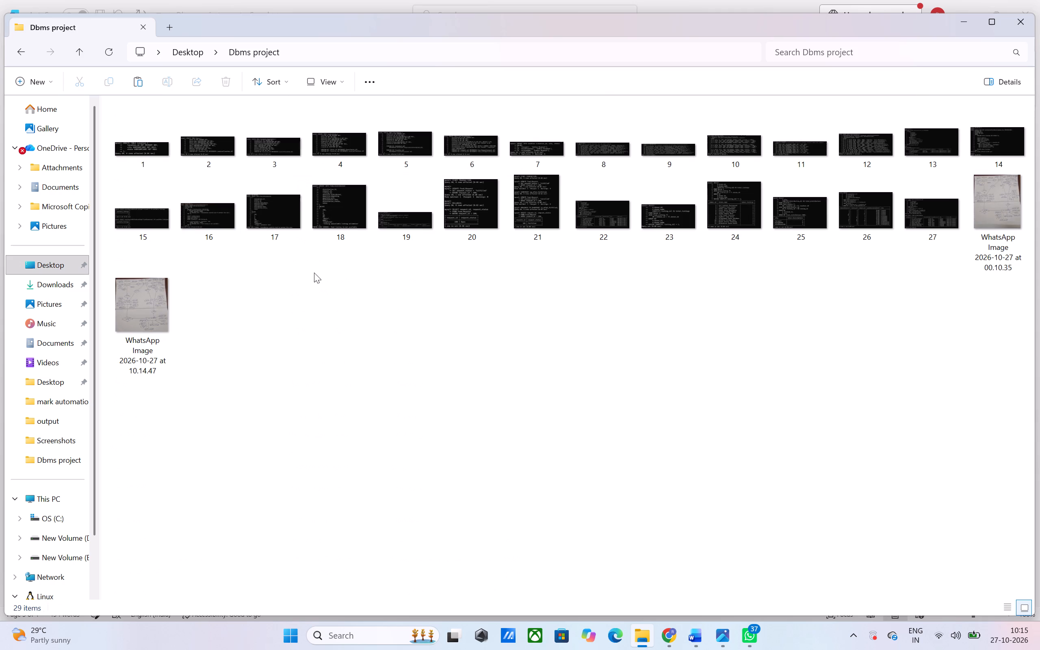
pyautogui.click(973, 213)
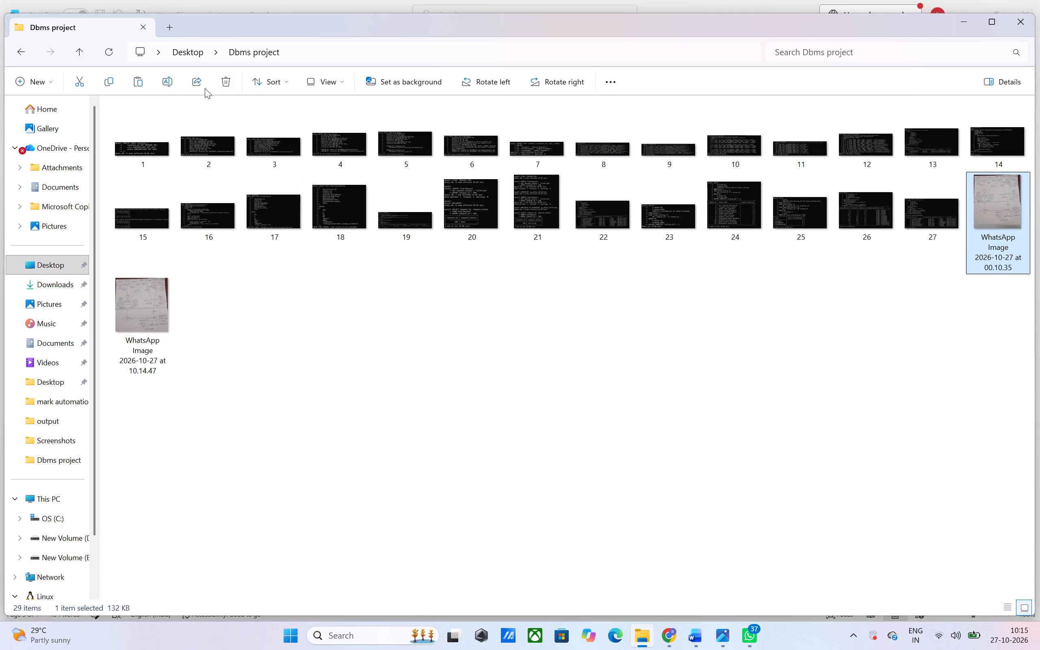
pyautogui.click(222, 76)
# Copy WhatsApp Image 2026-10-27 at 10.14.47, close the old photo preview, and paste the copy under "4. ER Diagram" in the Word report.
pyautogui.click(1012, 190)
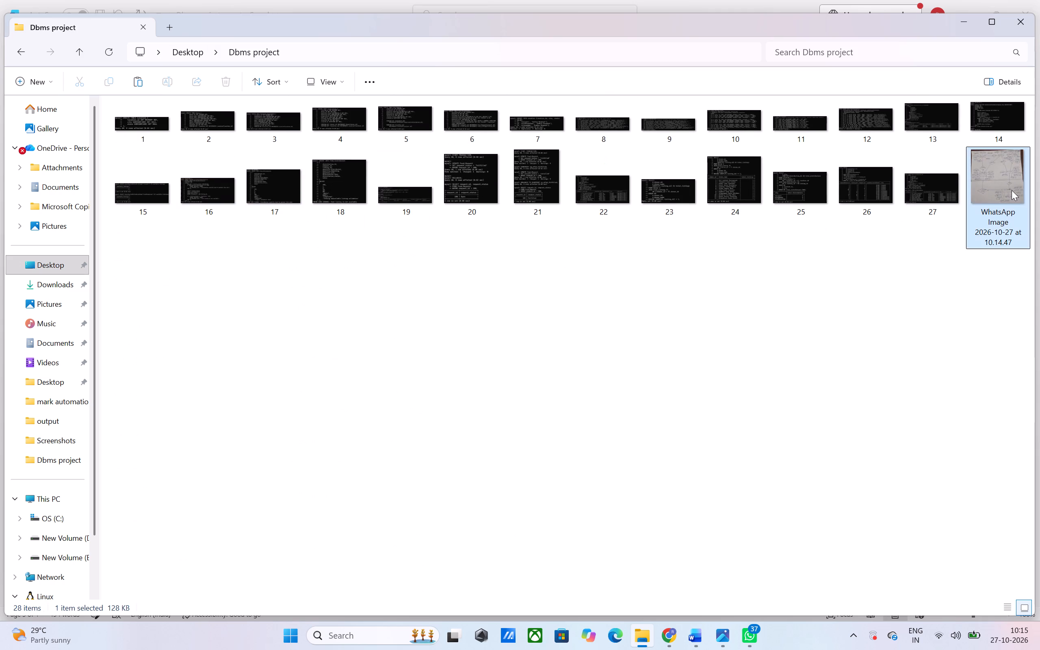
pyautogui.click(115, 86)
pyautogui.doubleClick(110, 79)
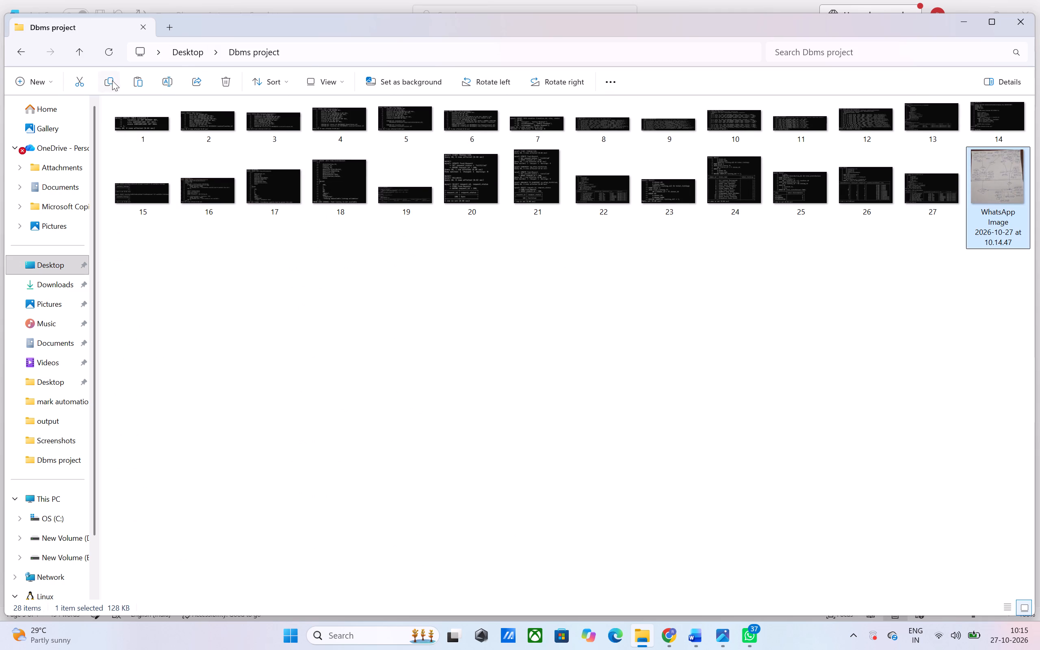
pyautogui.click(714, 637)
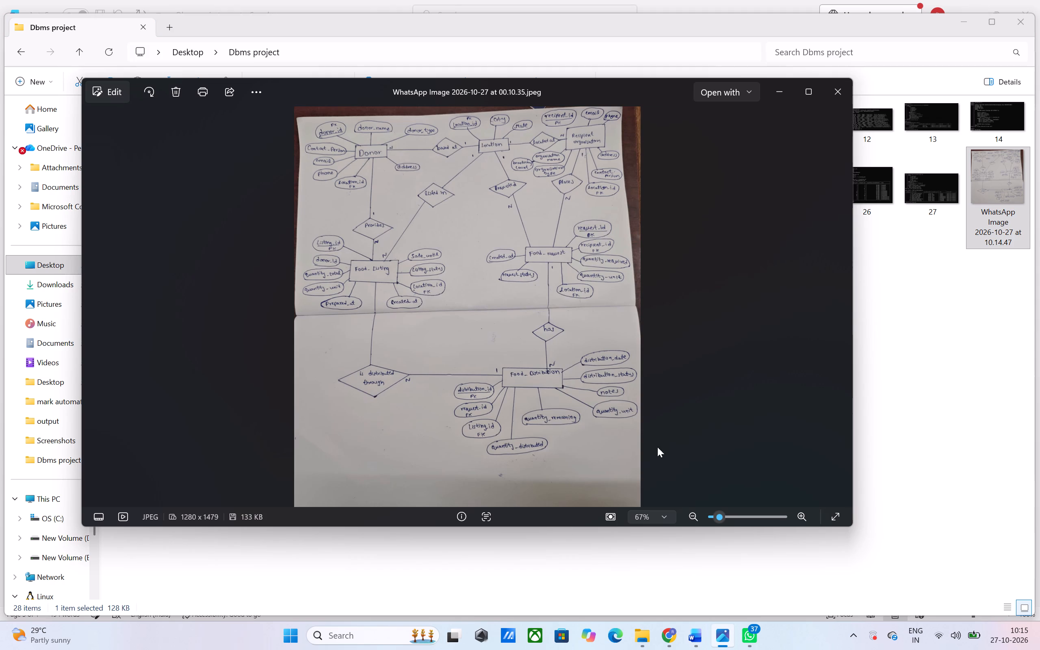
pyautogui.click(831, 87)
pyautogui.click(967, 27)
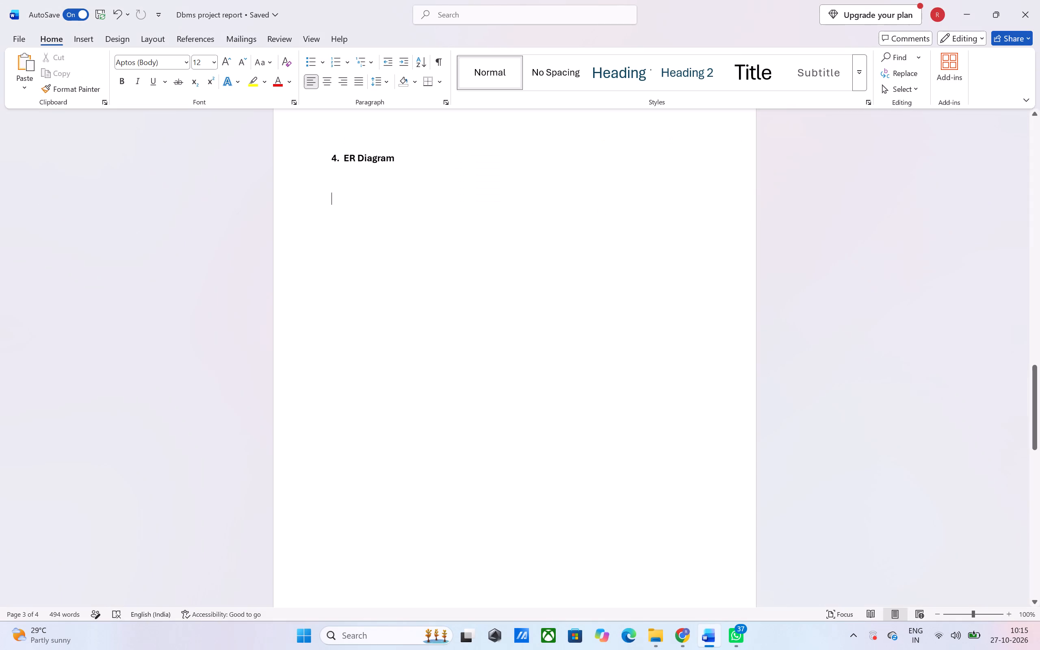
pyautogui.hotkey('ctrl', 'v')
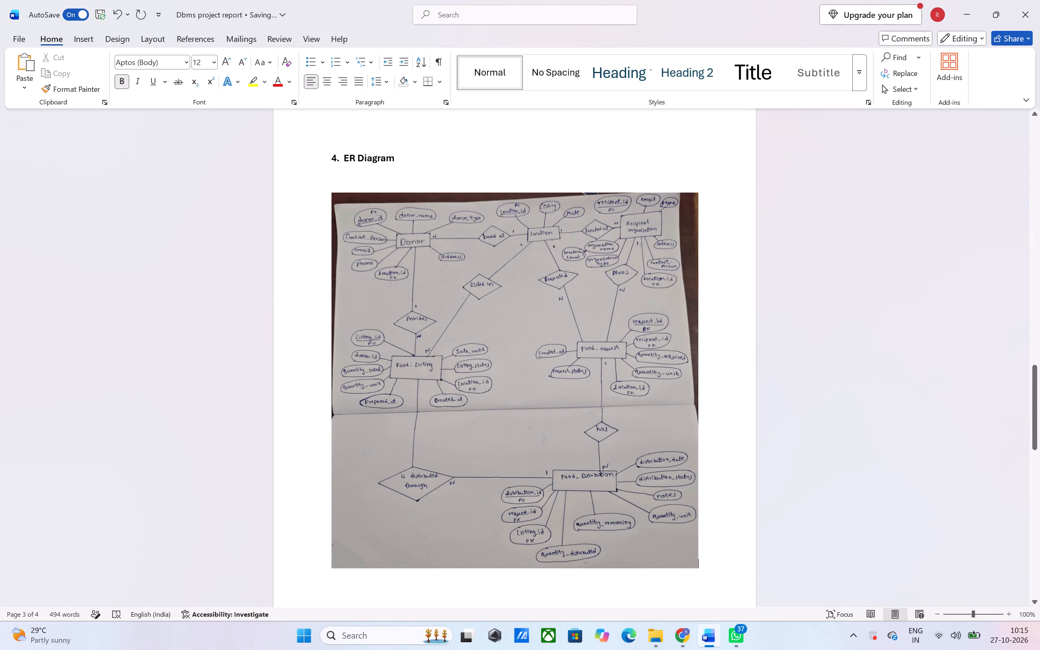
pyautogui.click(685, 195)
pyautogui.click(697, 192)
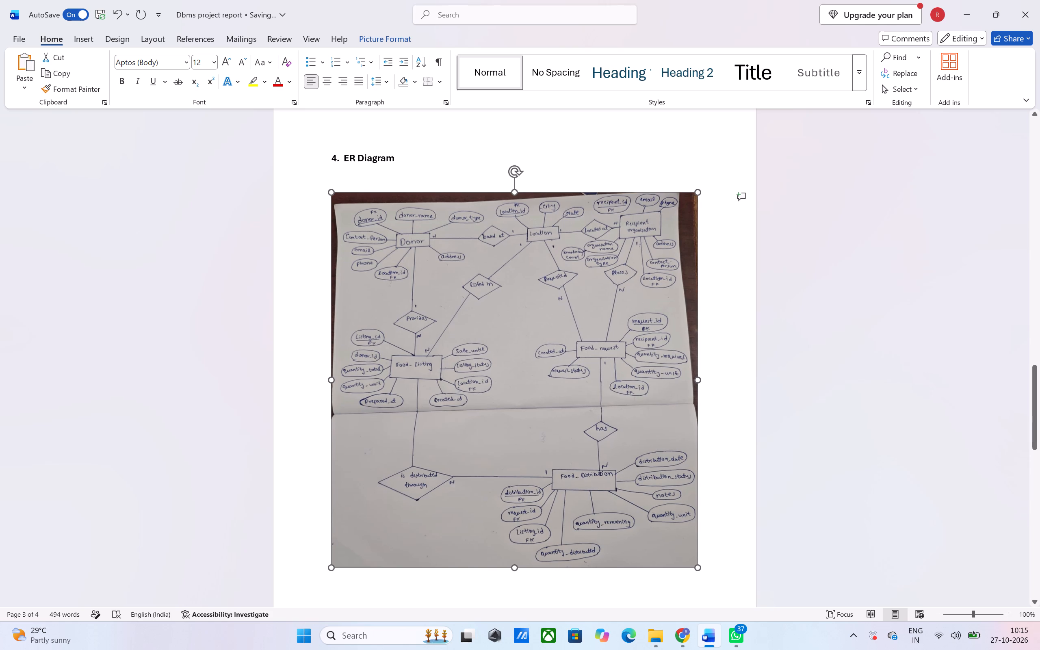
pyautogui.click(734, 263)
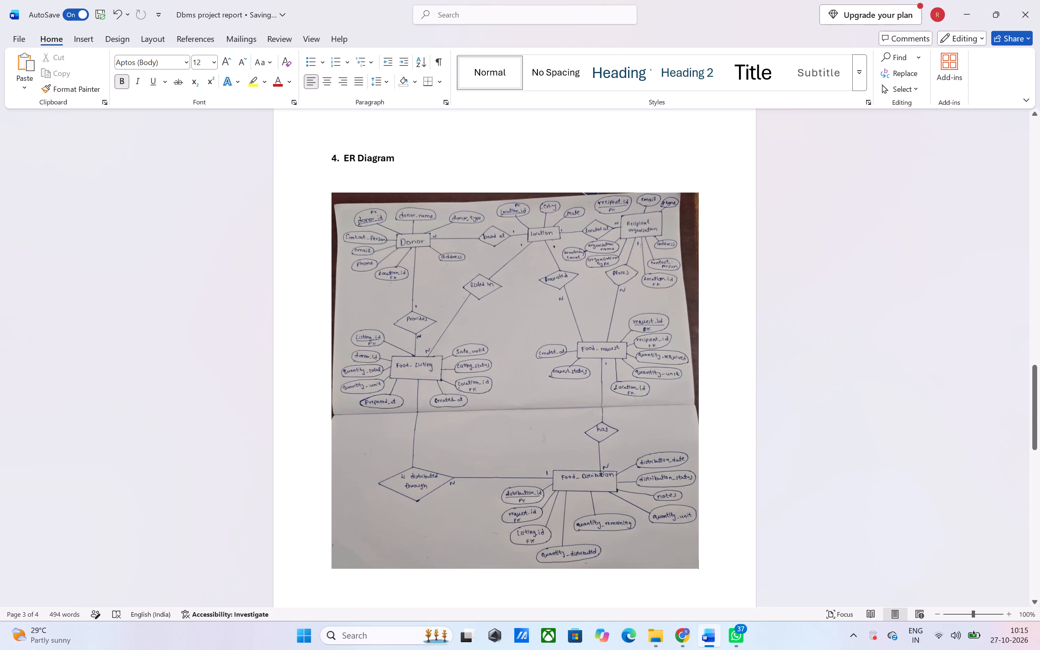
# Insert a blank line above the "3. Requirement Analysis" heading in the report.
pyautogui.scroll(-12, 477, 330)
pyautogui.scroll(8, 448, 342)
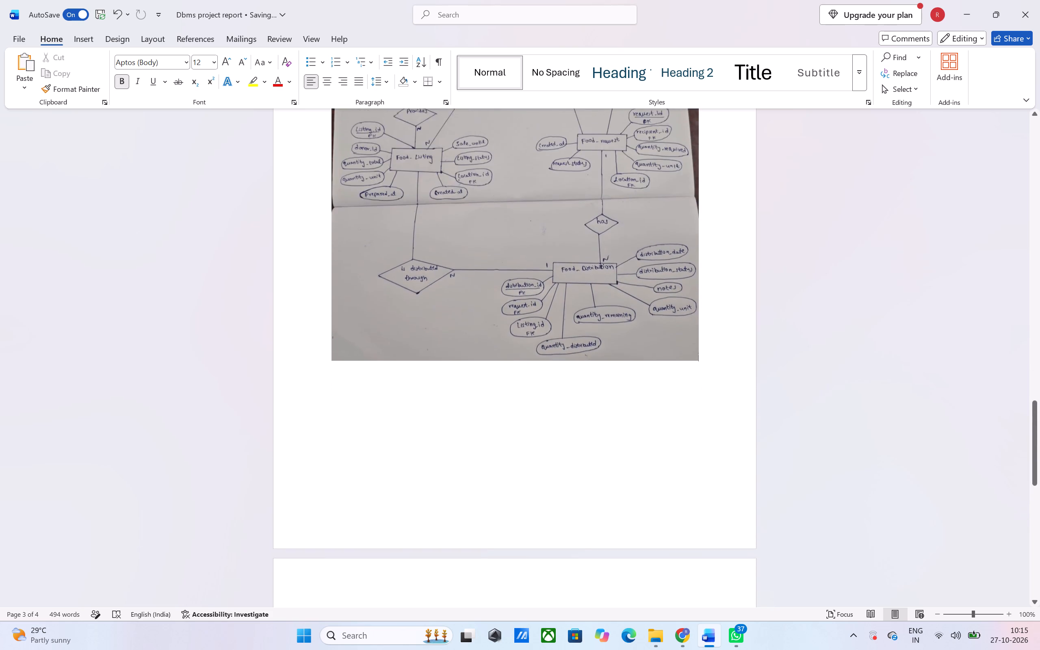
pyautogui.scroll(13, 451, 339)
pyautogui.scroll(-4, 455, 337)
pyautogui.scroll(14, 455, 337)
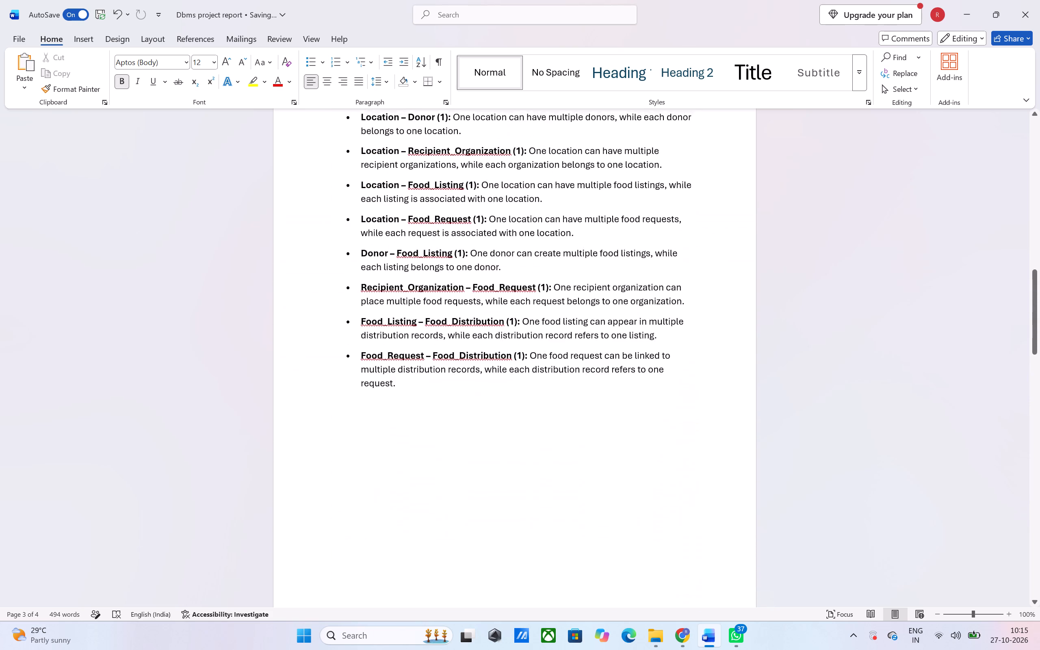
pyautogui.scroll(16, 455, 337)
pyautogui.scroll(6, 466, 343)
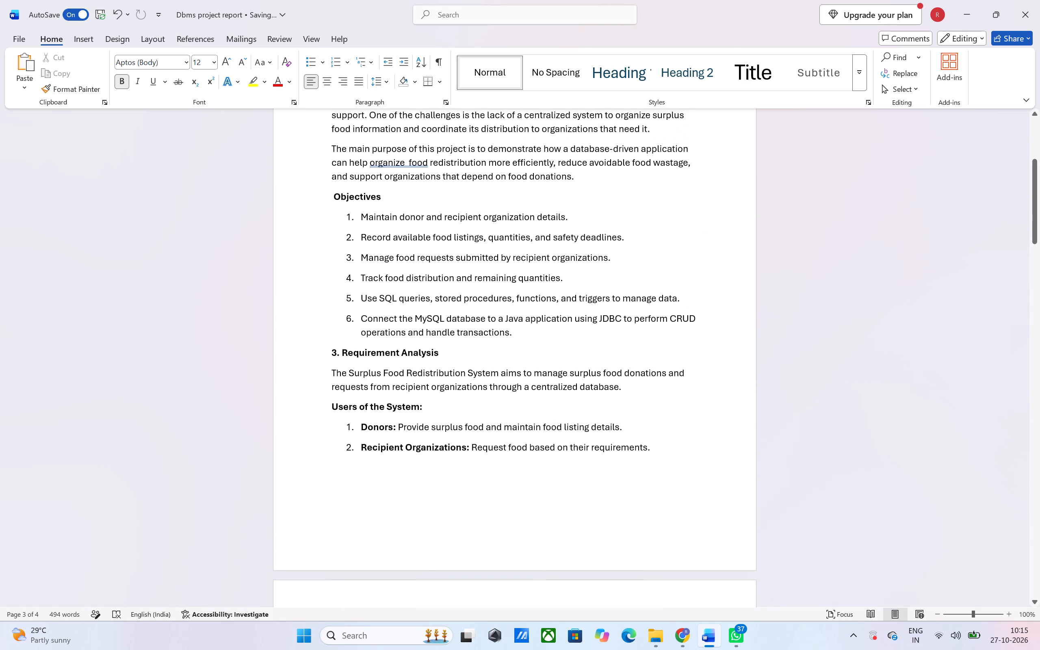
pyautogui.click(327, 349)
pyautogui.press('Return')
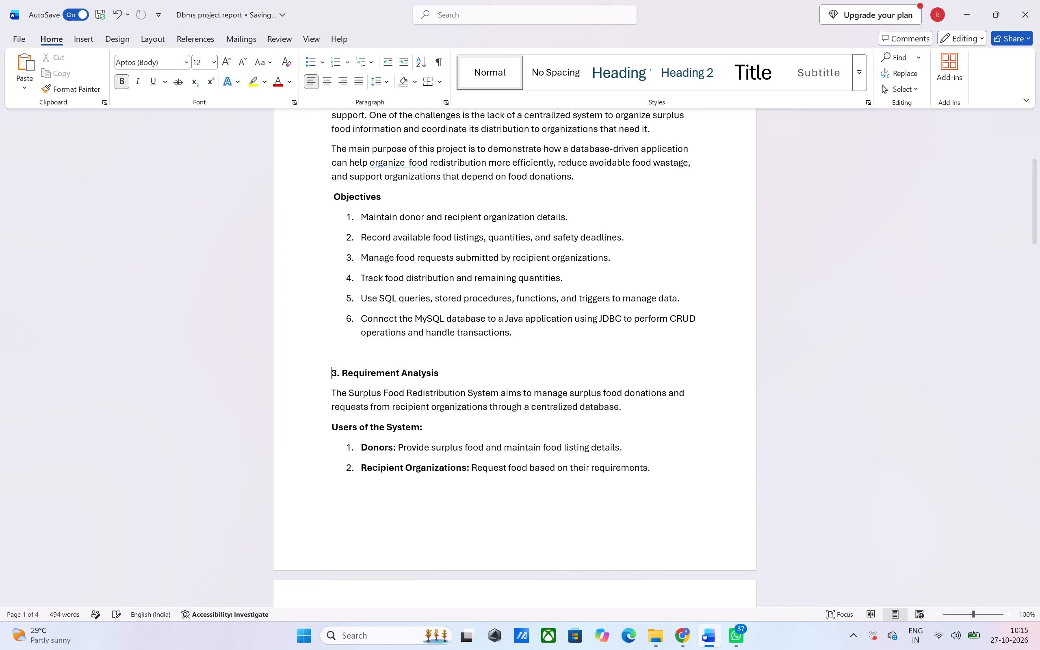
# Insert blank lines above the "3. Requirement Analysis" heading until it starts at the top of page 2.
pyautogui.press('Return')
pyautogui.press('Return')
pyautogui.press('Return')
pyautogui.scroll(-2, 390, 383)
pyautogui.press('Return')
pyautogui.scroll(-3, 403, 386)
pyautogui.press('Return')
pyautogui.press('Return')
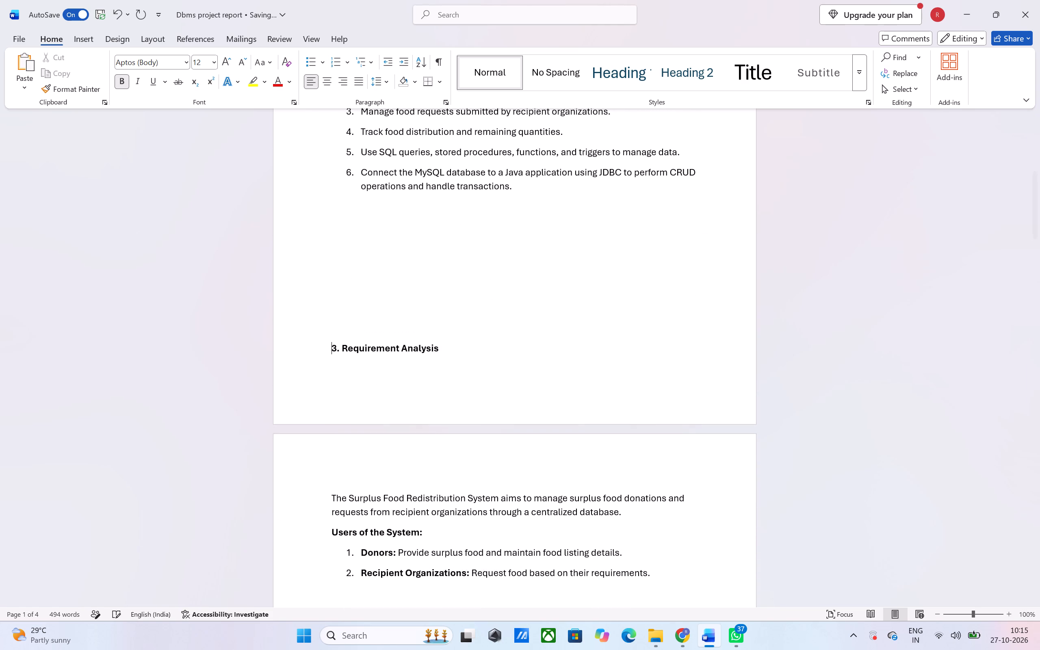
pyautogui.press('Return')
pyautogui.scroll(-11, 406, 387)
pyautogui.scroll(-13, 409, 371)
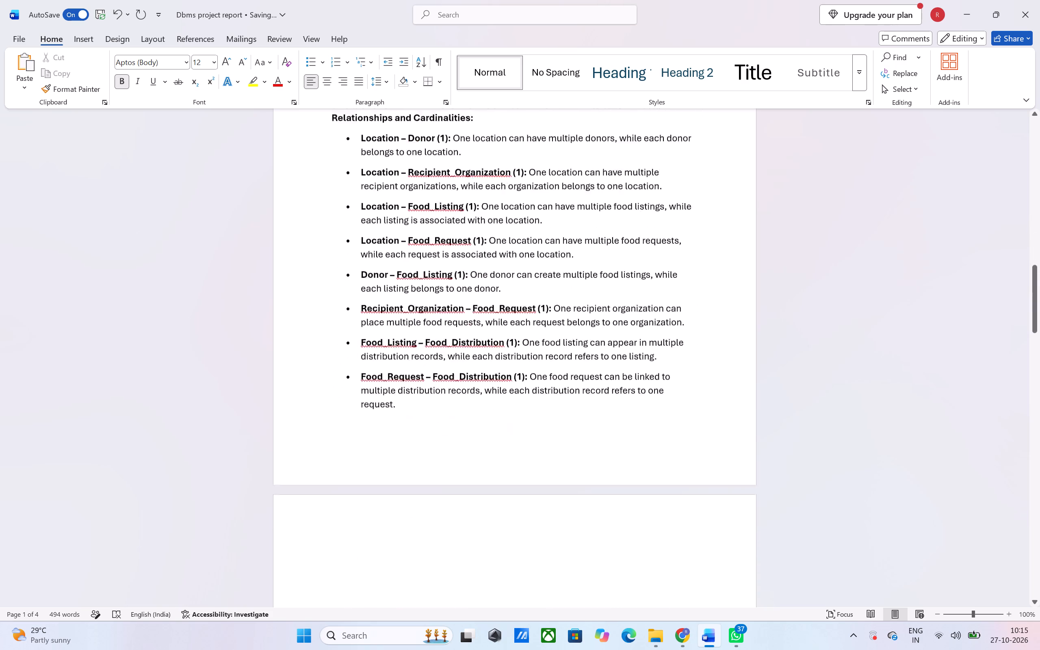
# Remove the gap above the "User Interactions" paragraph, leaving a single blank line after the numbered users list.
pyautogui.scroll(-8, 407, 365)
pyautogui.scroll(16, 405, 362)
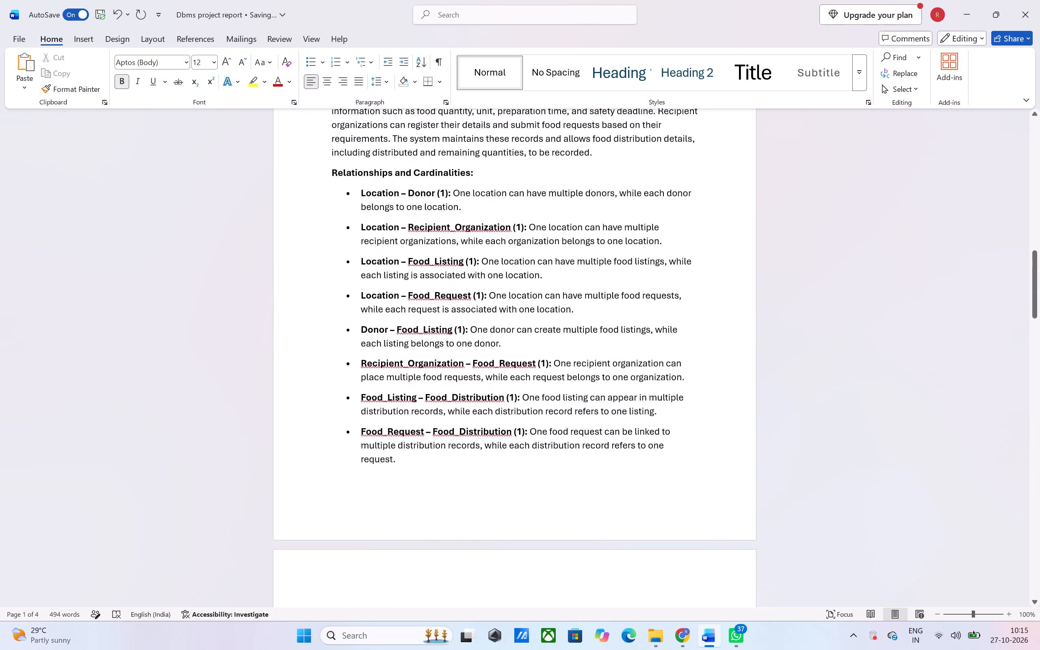
pyautogui.scroll(5, 405, 355)
pyautogui.click(325, 353)
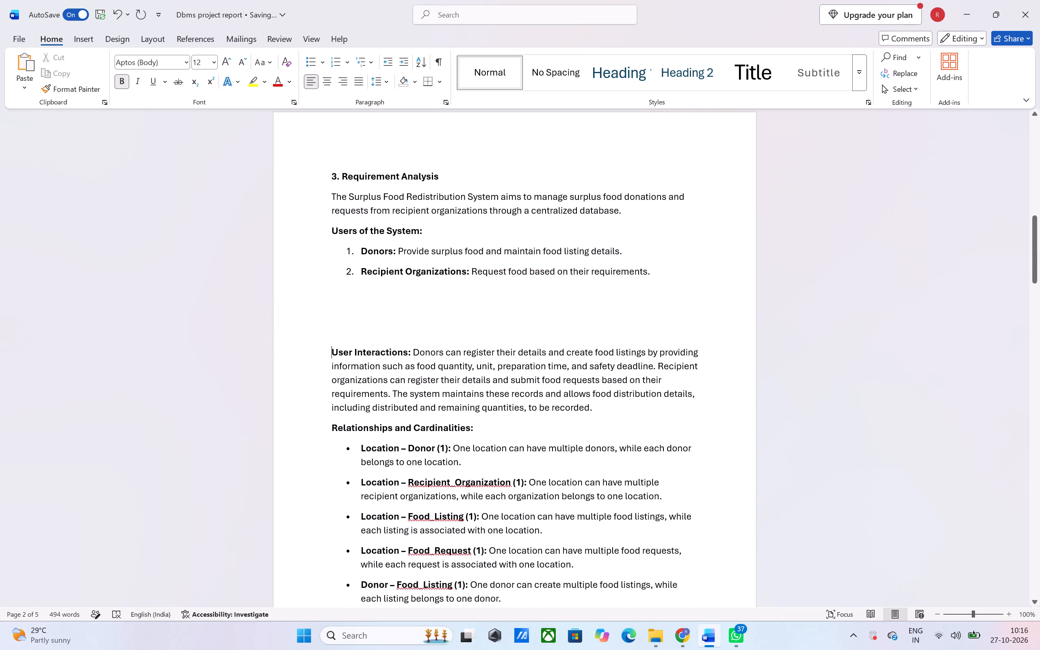
pyautogui.press('BackSpace')
pyautogui.press('BackSpace')
pyautogui.press('BackSpace')
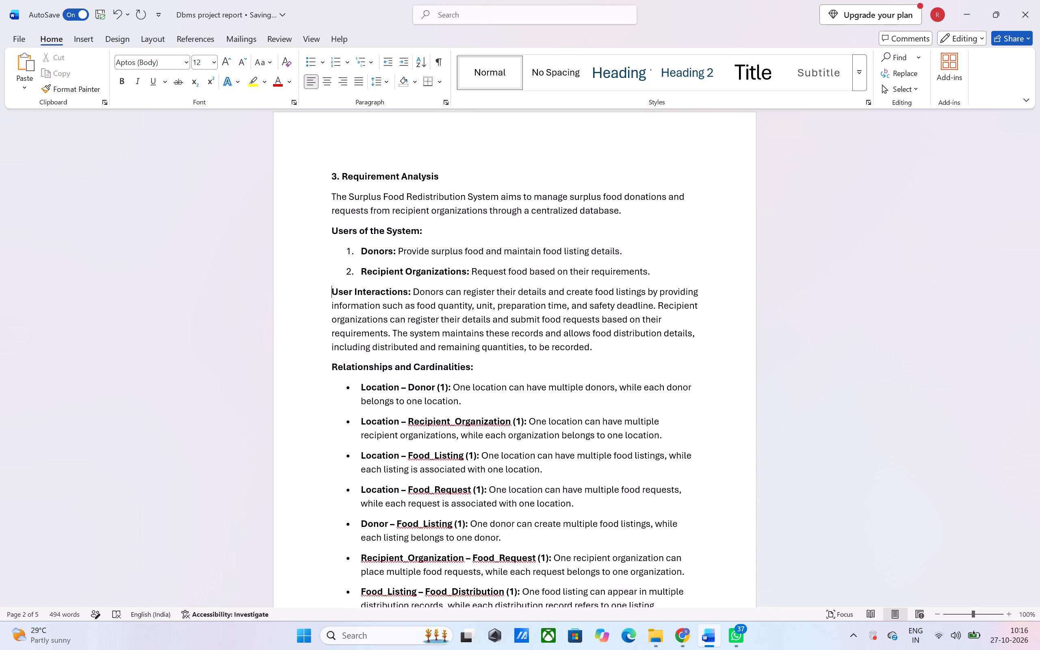
pyautogui.press('Return')
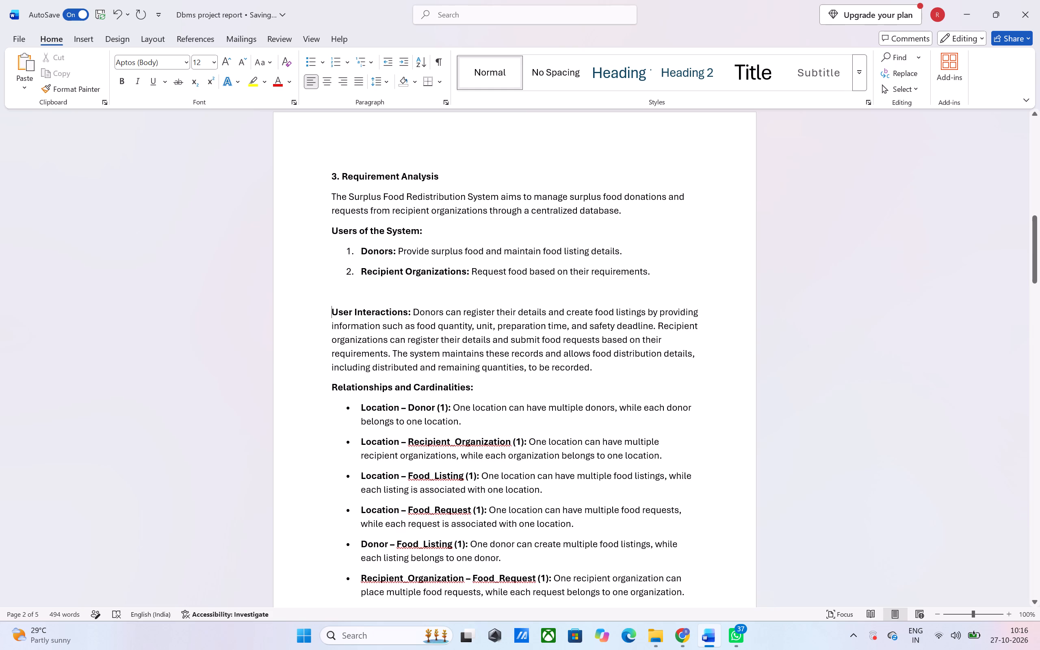
pyautogui.scroll(6, 364, 347)
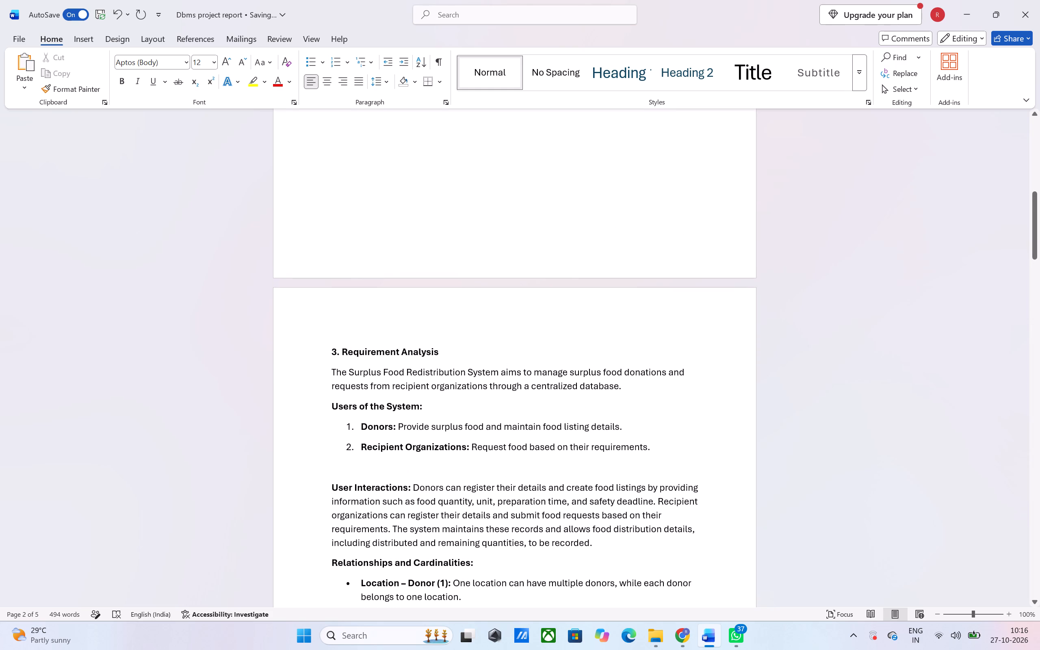
# Delete the surplus blank lines above the "4. ER Diagram" heading so it starts at the top of page 3.
pyautogui.scroll(-20, 353, 393)
pyautogui.scroll(-10, 353, 393)
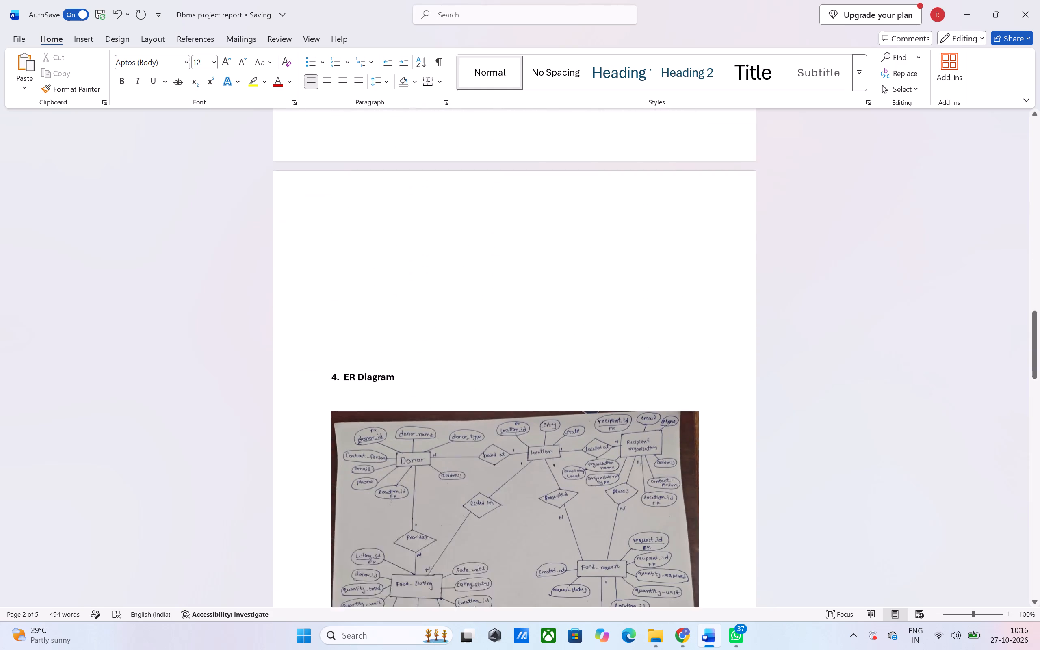
pyautogui.scroll(-18, 342, 364)
pyautogui.scroll(15, 341, 362)
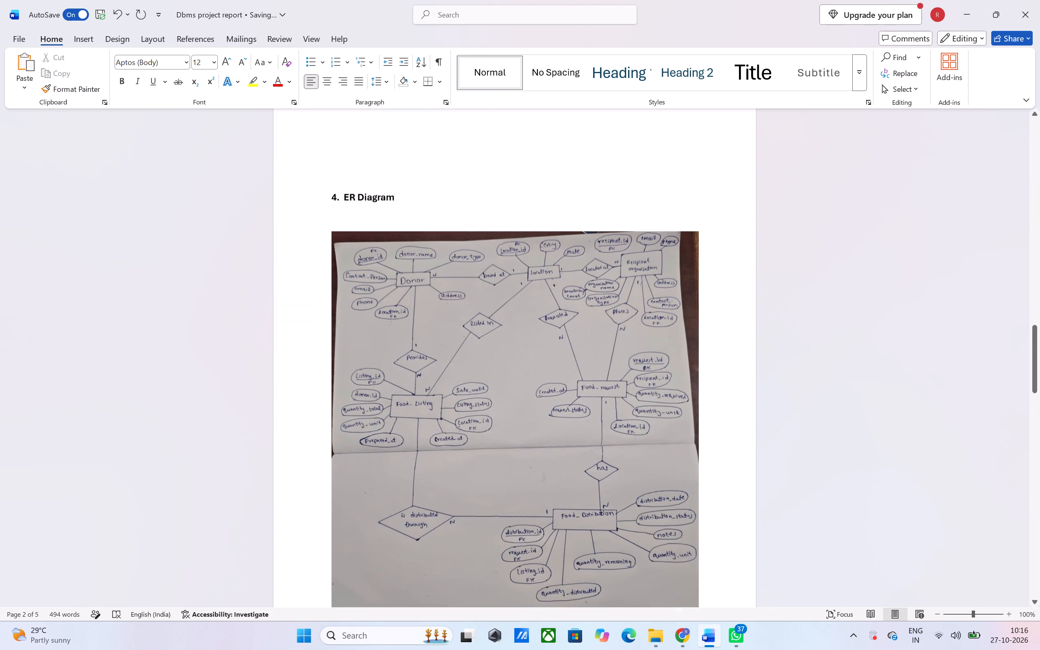
pyautogui.click(323, 225)
pyautogui.click(327, 222)
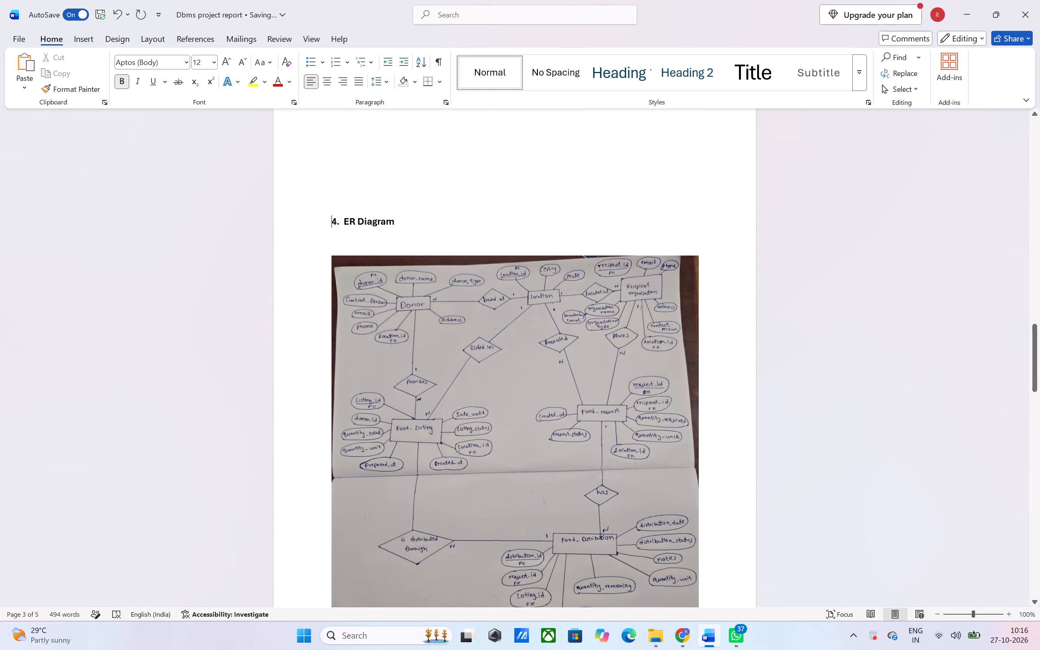
pyautogui.press('BackSpace')
pyautogui.press('BackSpace')
pyautogui.press('BackSpace')
pyautogui.press('BackSpace')
pyautogui.scroll(5, 352, 275)
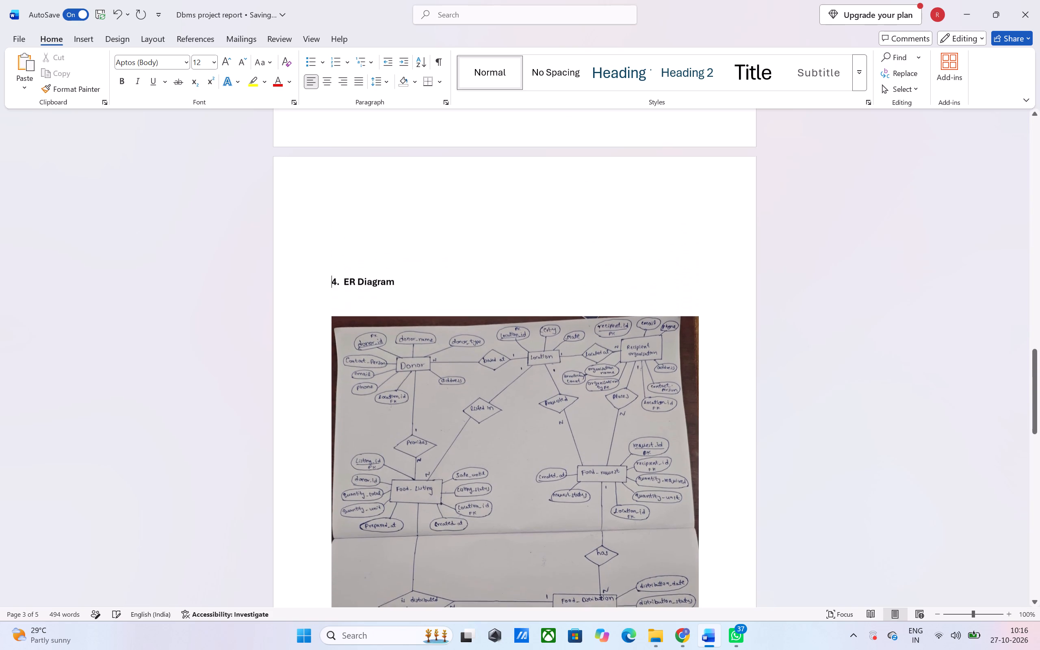
pyautogui.scroll(1, 353, 276)
pyautogui.press('BackSpace')
pyautogui.press('BackSpace')
pyautogui.press('BackSpace')
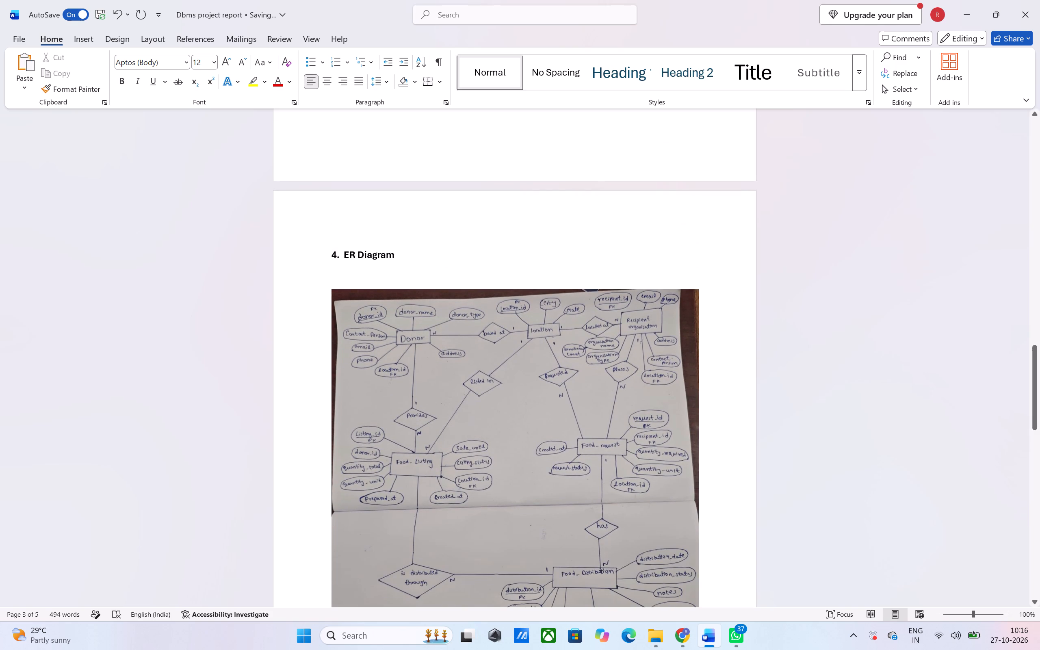
pyautogui.press('BackSpace')
pyautogui.press('Return')
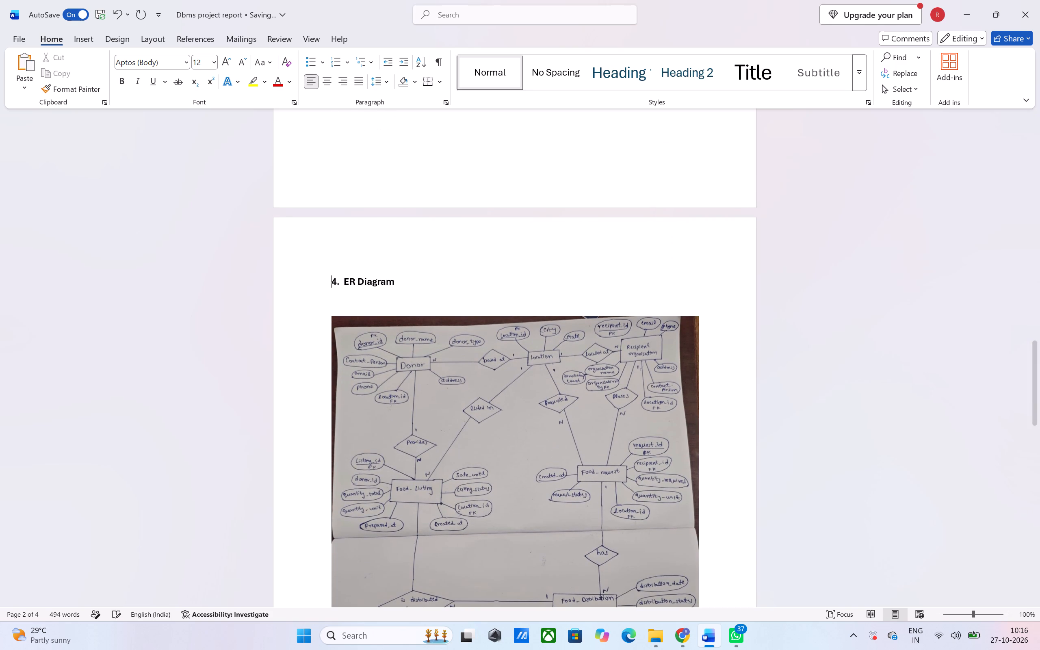
# Review the report's page layout from the student details and Problem Statement through to the ER diagram.
pyautogui.scroll(-16, 428, 321)
pyautogui.scroll(8, 441, 339)
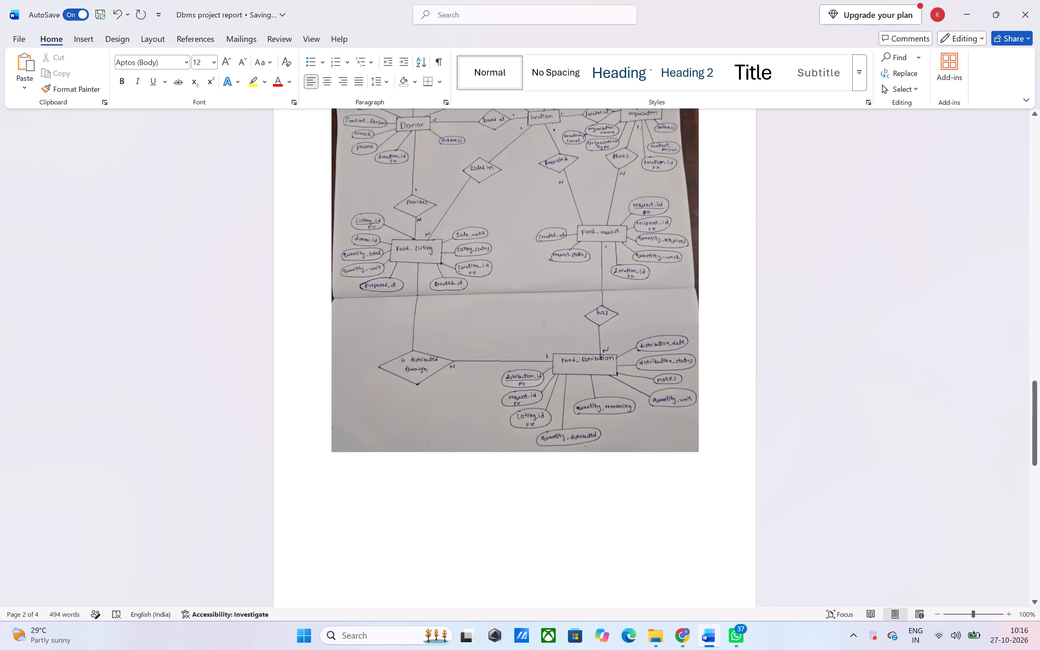
pyautogui.scroll(20, 443, 340)
pyautogui.scroll(11, 443, 340)
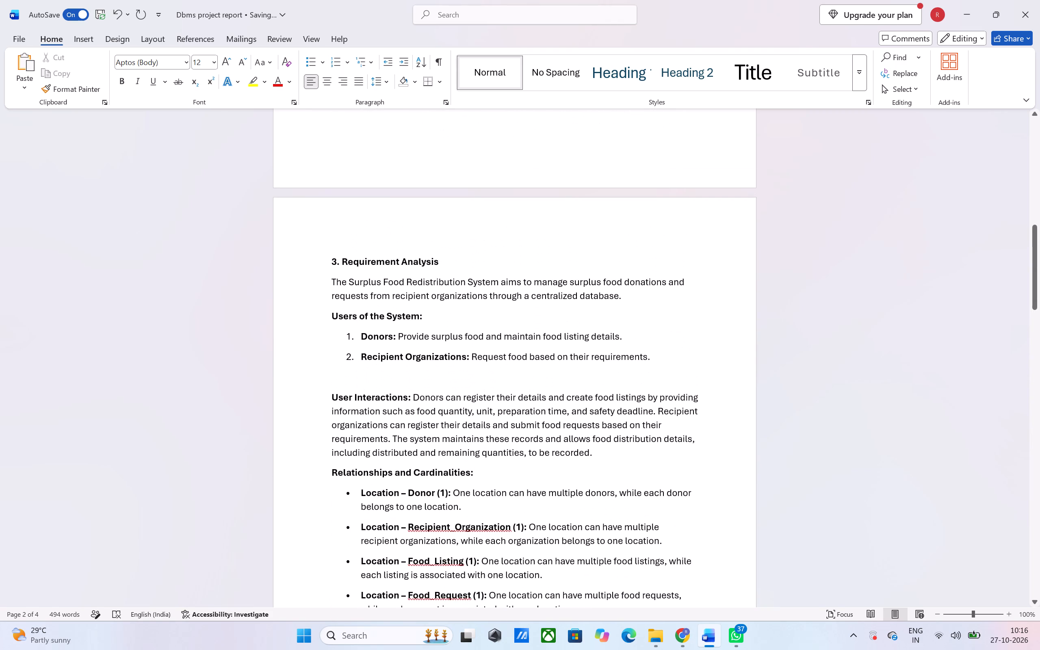
pyautogui.scroll(-8, 364, 322)
pyautogui.scroll(5, 364, 322)
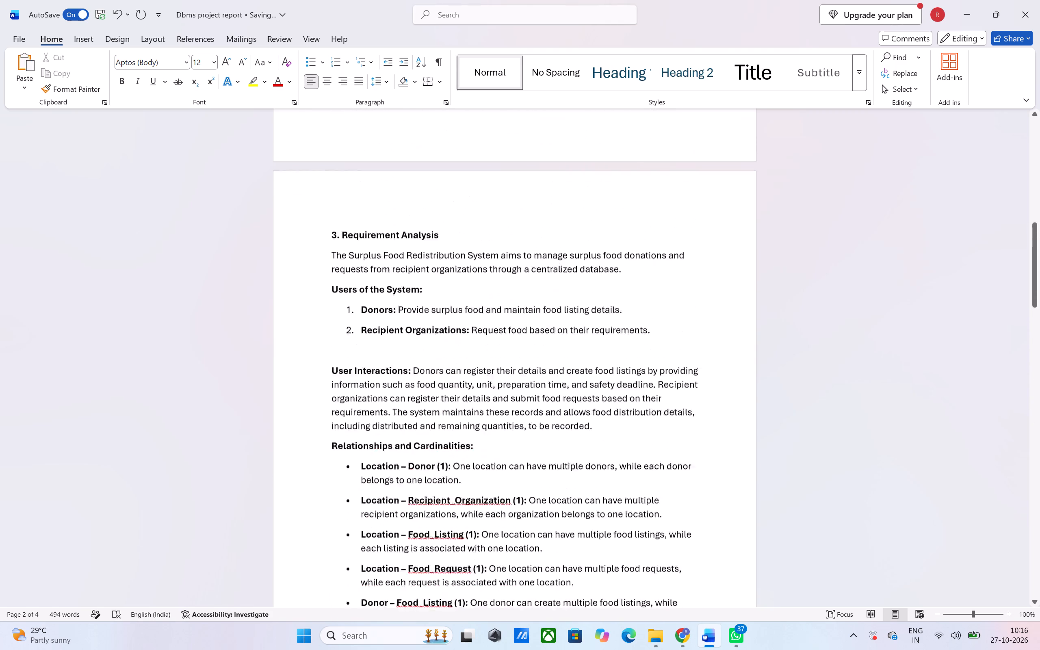
pyautogui.scroll(20, 364, 322)
pyautogui.scroll(8, 364, 322)
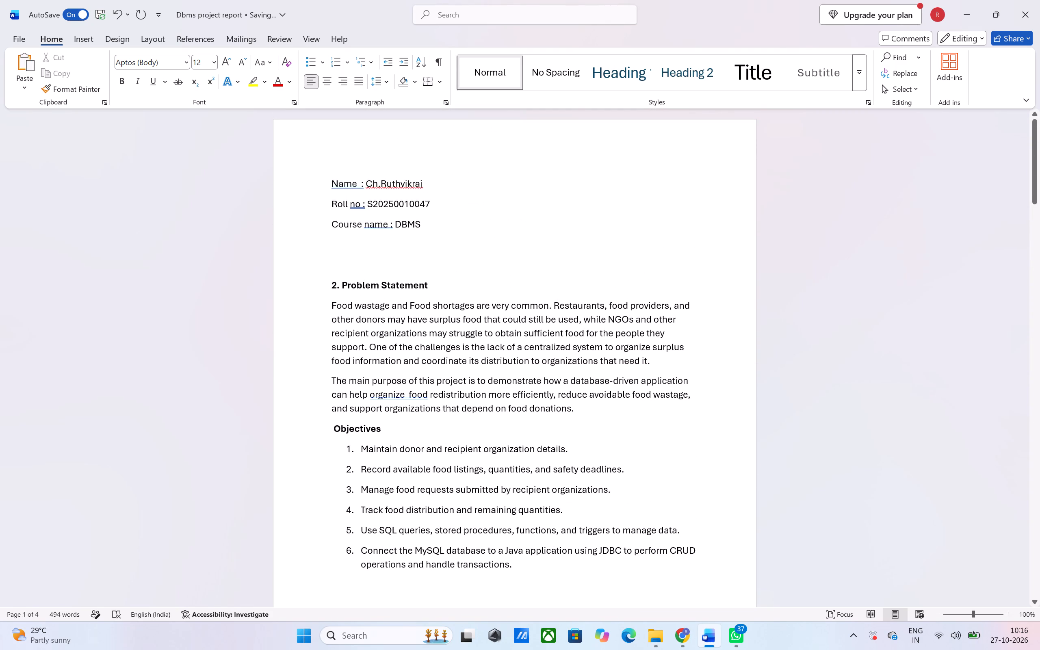
pyautogui.scroll(-9, 360, 323)
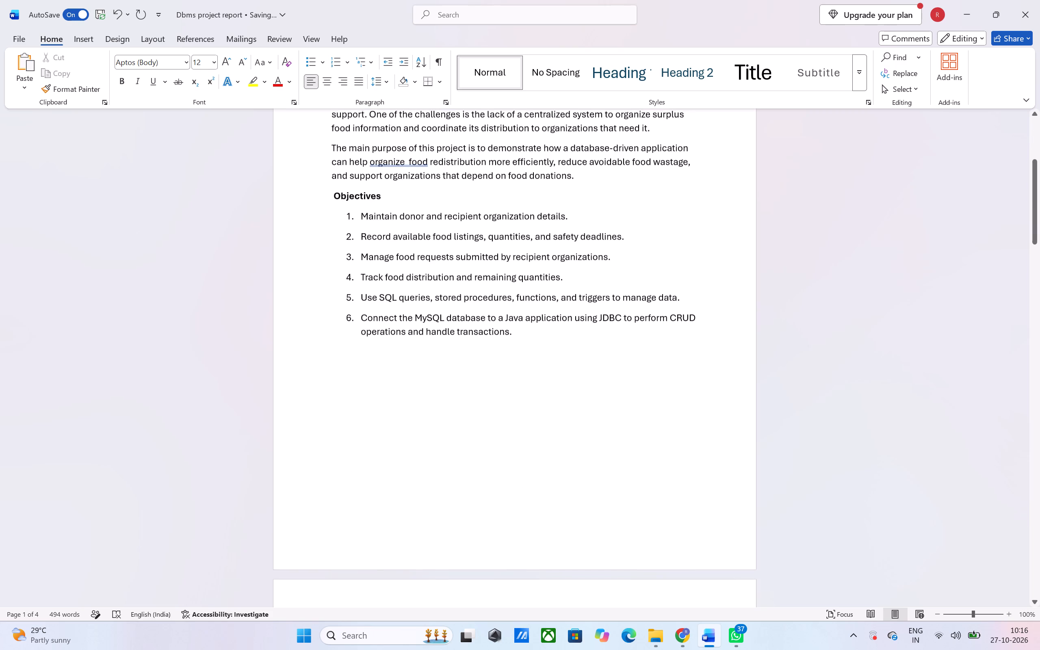
pyautogui.scroll(-20, 360, 324)
pyautogui.scroll(-13, 360, 324)
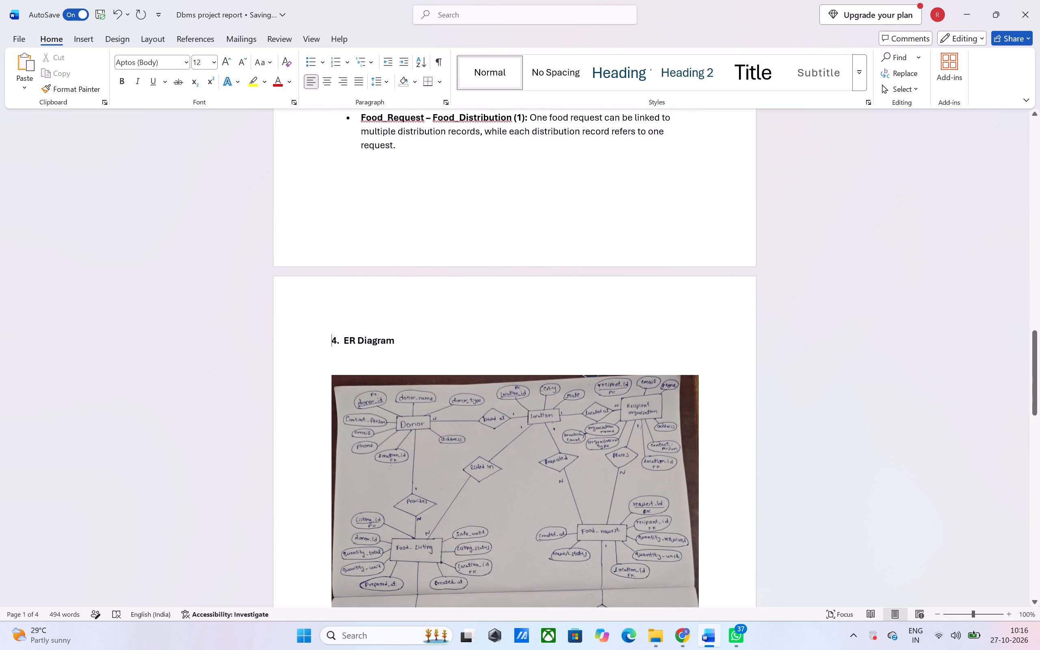
# Insert blank lines above the "4. ER Diagram" heading until it starts one page further on, with an empty page before it.
pyautogui.click(324, 335)
pyautogui.click(327, 338)
pyautogui.press('Return')
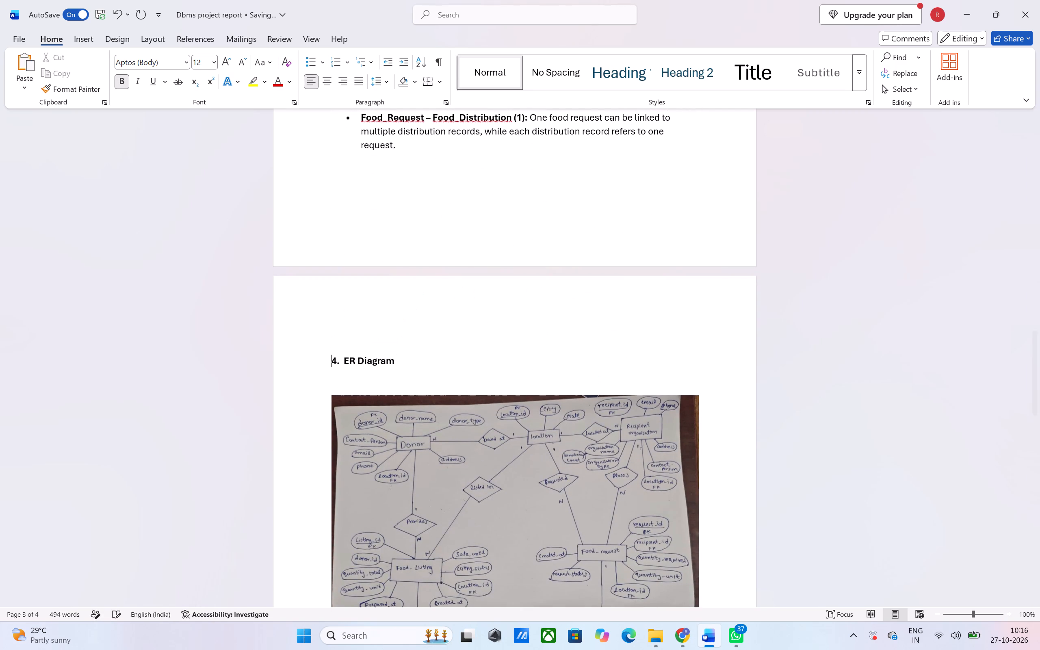
pyautogui.press('Return')
pyautogui.press('Return')
pyautogui.press('Return')
pyautogui.press('Return')
pyautogui.press('Return')
pyautogui.press('Return')
pyautogui.press('Return')
pyautogui.press('Return')
pyautogui.scroll(-20, 368, 365)
pyautogui.scroll(-6, 368, 365)
pyautogui.press('Return')
pyautogui.press('Return')
pyautogui.press('Return')
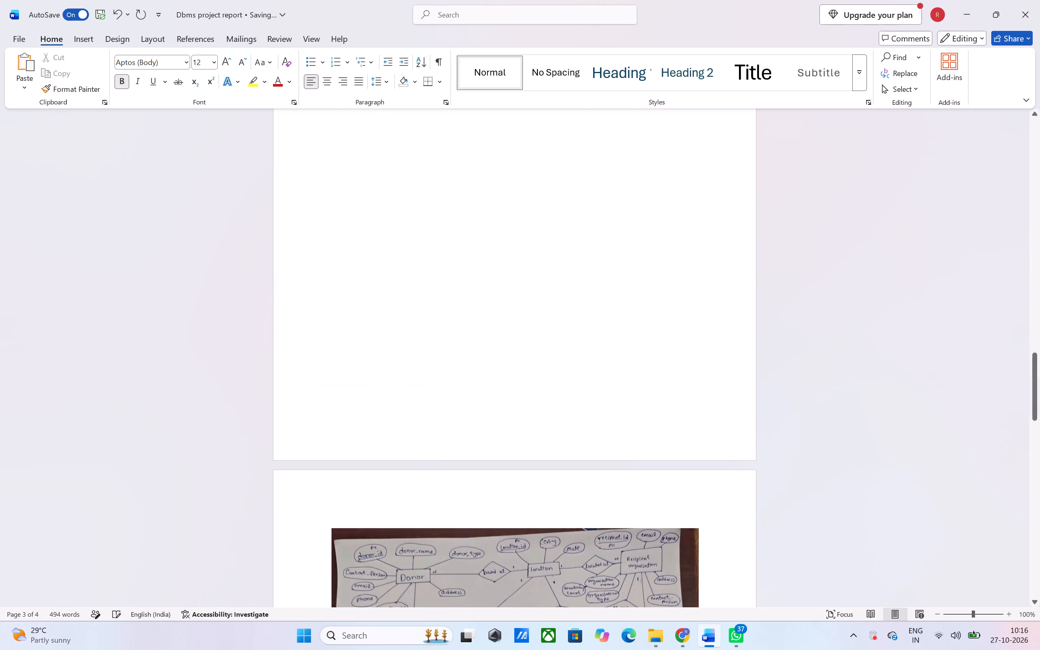
pyautogui.scroll(-6, 401, 357)
pyautogui.press('Return')
pyautogui.press('Return')
pyautogui.press('Return')
pyautogui.press('Return')
pyautogui.press('Return')
pyautogui.press('Return')
pyautogui.press('Return')
pyautogui.press('Return')
pyautogui.press('Return')
pyautogui.press('Return')
pyautogui.press('Return')
pyautogui.press('Return')
pyautogui.press('Return')
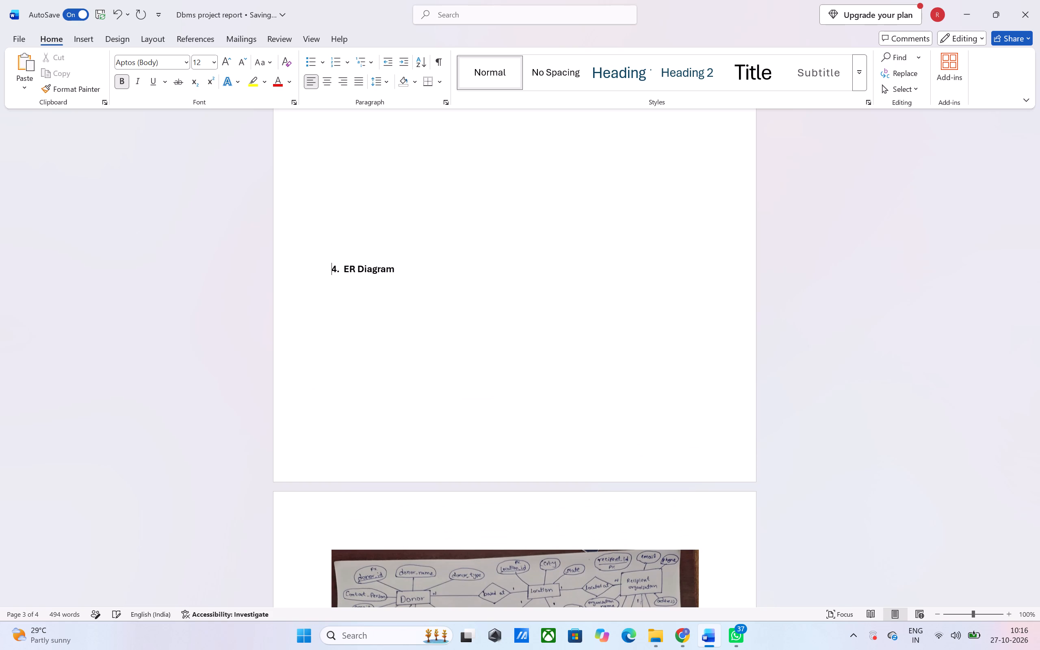
pyautogui.press('Return')
pyautogui.press('Return')
pyautogui.press('Return')
pyautogui.scroll(-6, 402, 357)
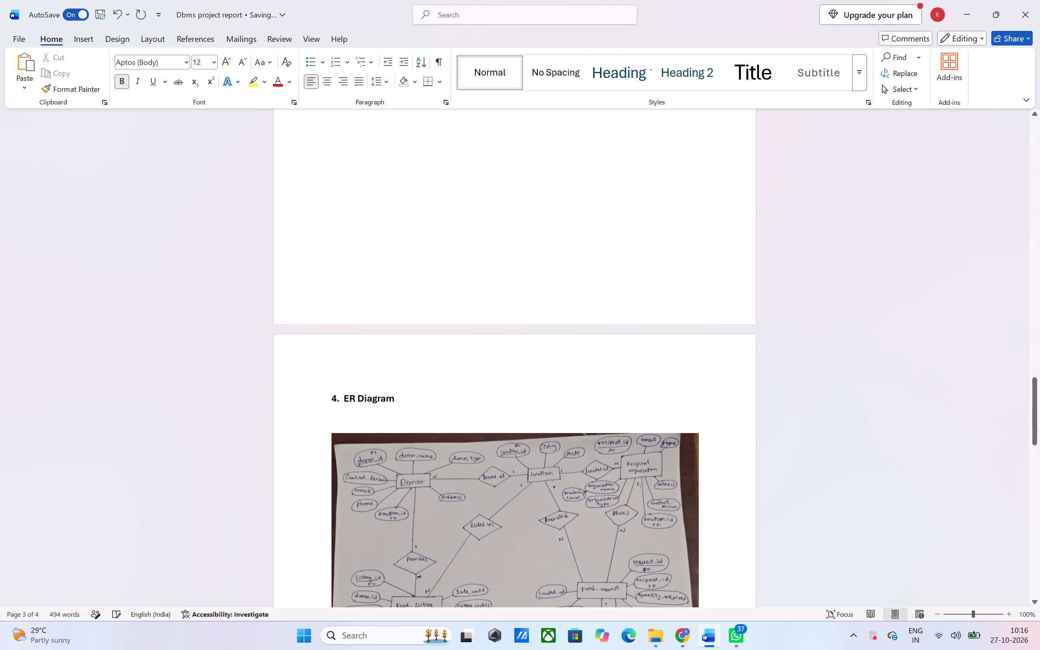
# Insert blank lines above the "3. Requirement Analysis" heading until it starts at the top of page 3, leaving page 2 empty.
pyautogui.scroll(-20, 404, 354)
pyautogui.scroll(-16, 404, 354)
pyautogui.scroll(3, 404, 355)
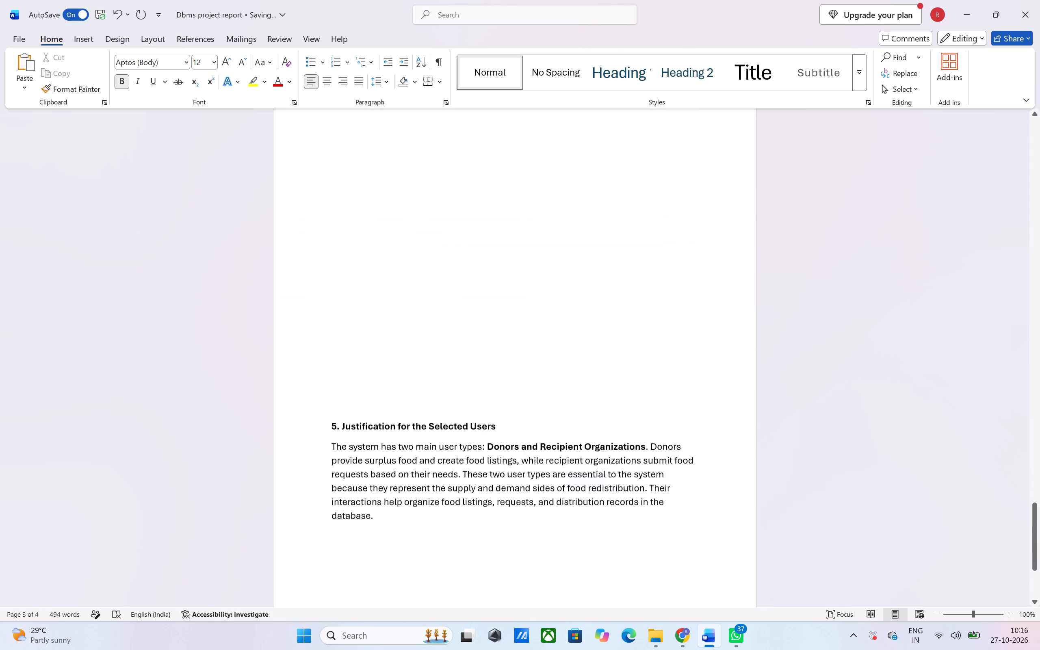
pyautogui.scroll(20, 404, 355)
pyautogui.scroll(7, 404, 355)
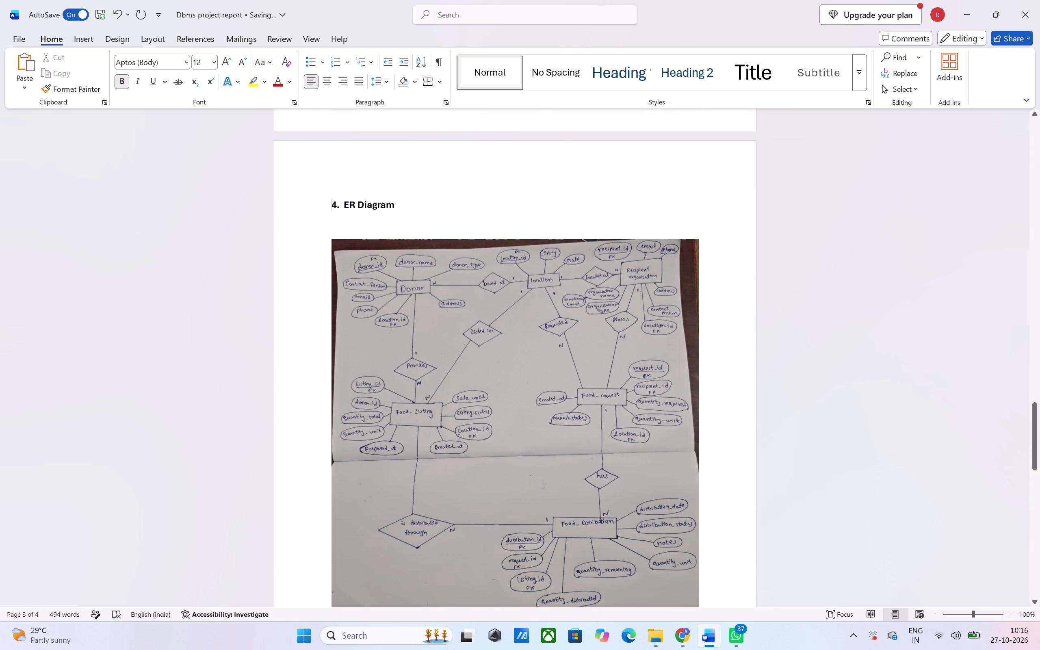
pyautogui.scroll(20, 428, 364)
pyautogui.scroll(17, 428, 364)
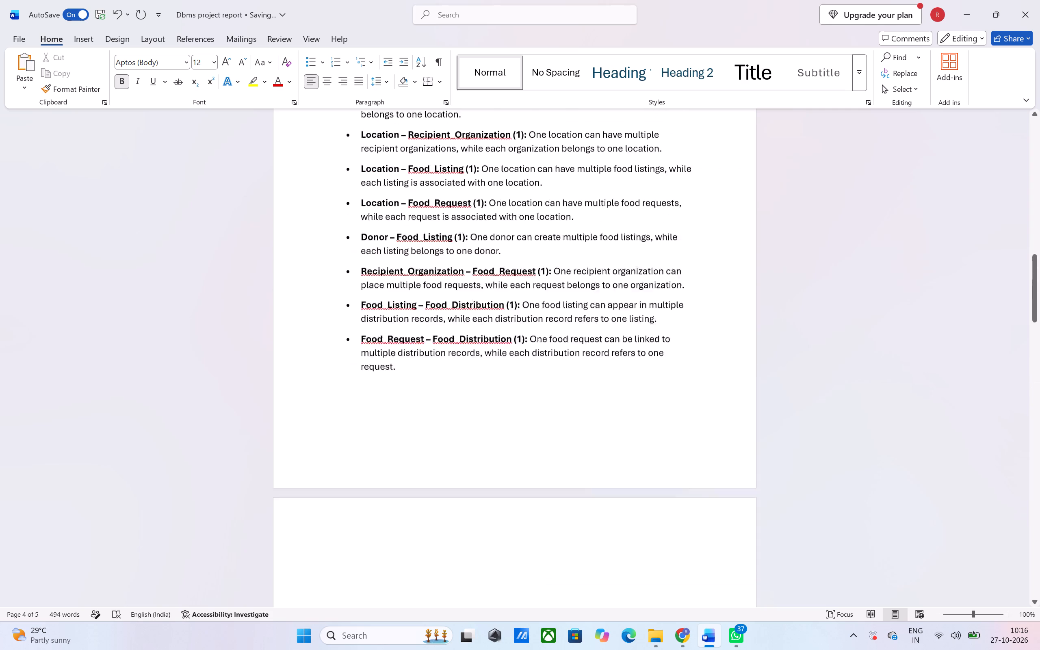
pyautogui.scroll(11, 427, 364)
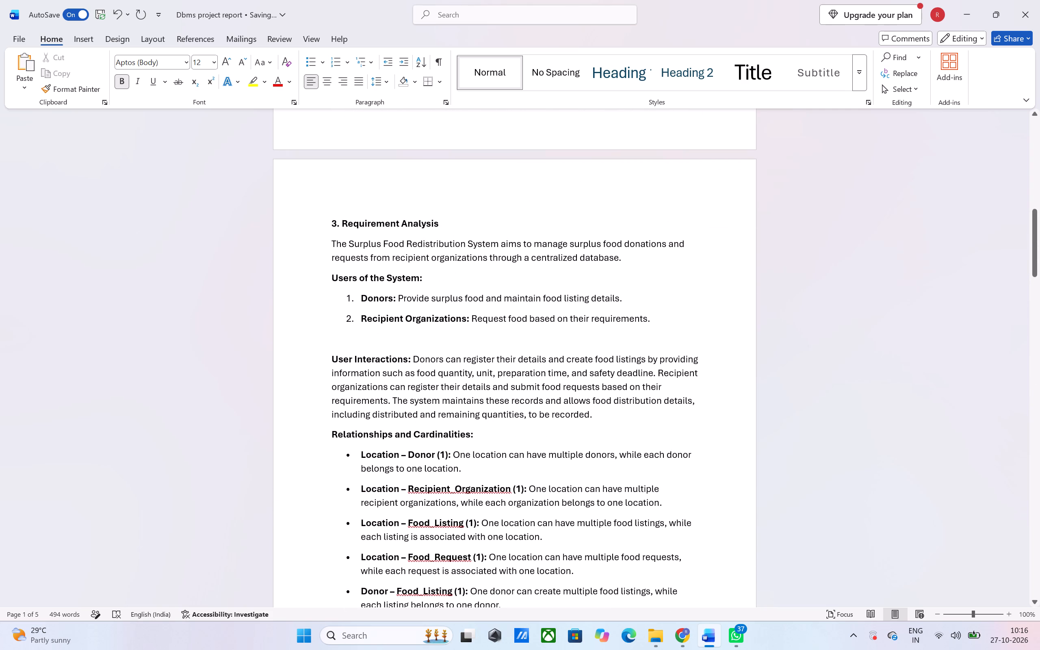
pyautogui.click(331, 226)
pyautogui.press('Return')
pyautogui.press('Return')
pyautogui.press('Return')
pyautogui.press('Return')
pyautogui.press('Return')
pyautogui.press('Return')
pyautogui.press('Return')
pyautogui.press('Return')
pyautogui.press('Return')
pyautogui.press('Return')
pyautogui.press('Return')
pyautogui.press('Return')
pyautogui.press('Return')
pyautogui.press('Return')
pyautogui.press('Return')
pyautogui.press('Return')
pyautogui.press('Return')
pyautogui.press('Return')
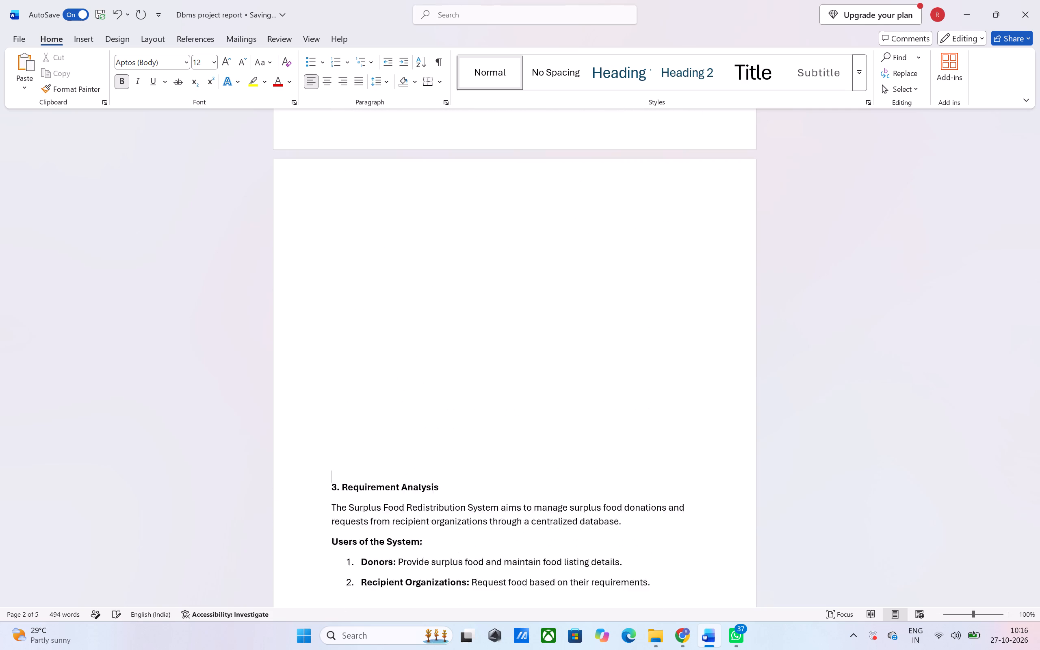
pyautogui.scroll(-18, 367, 318)
pyautogui.press('Return')
pyautogui.press('Return')
pyautogui.press('Return')
pyautogui.press('Return')
pyautogui.press('Return')
pyautogui.press('Return')
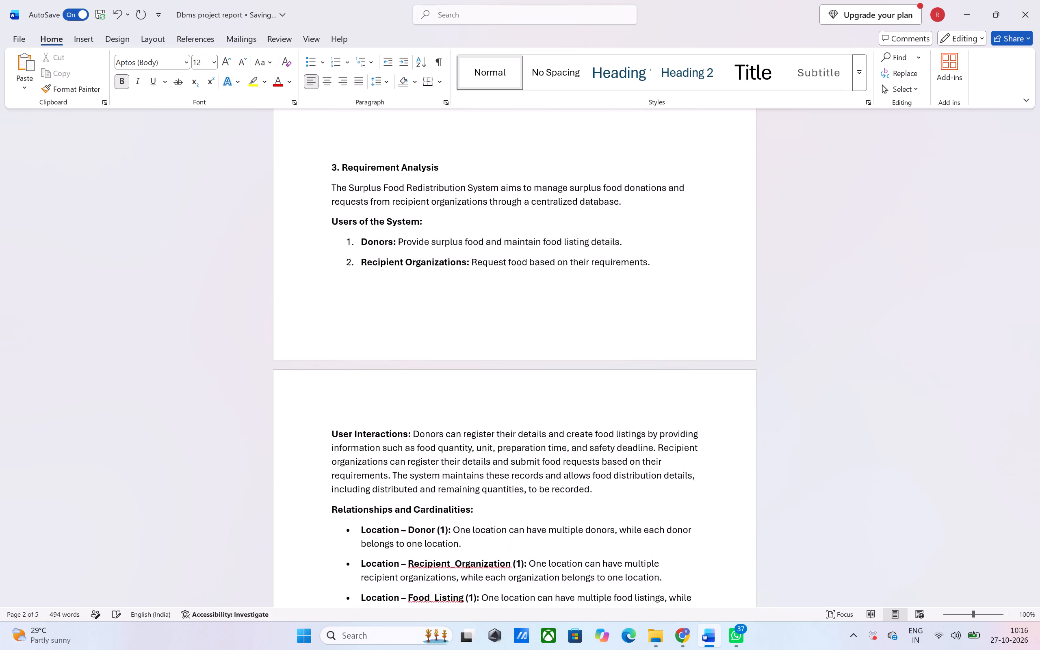
pyautogui.press('Return')
pyautogui.press('Return')
pyautogui.press('Return')
pyautogui.press('Return')
# Delete the surplus blank lines above the "4. ER Diagram" heading so it starts at the top of the page right after Requirement Analysis.
pyautogui.scroll(-10, 368, 319)
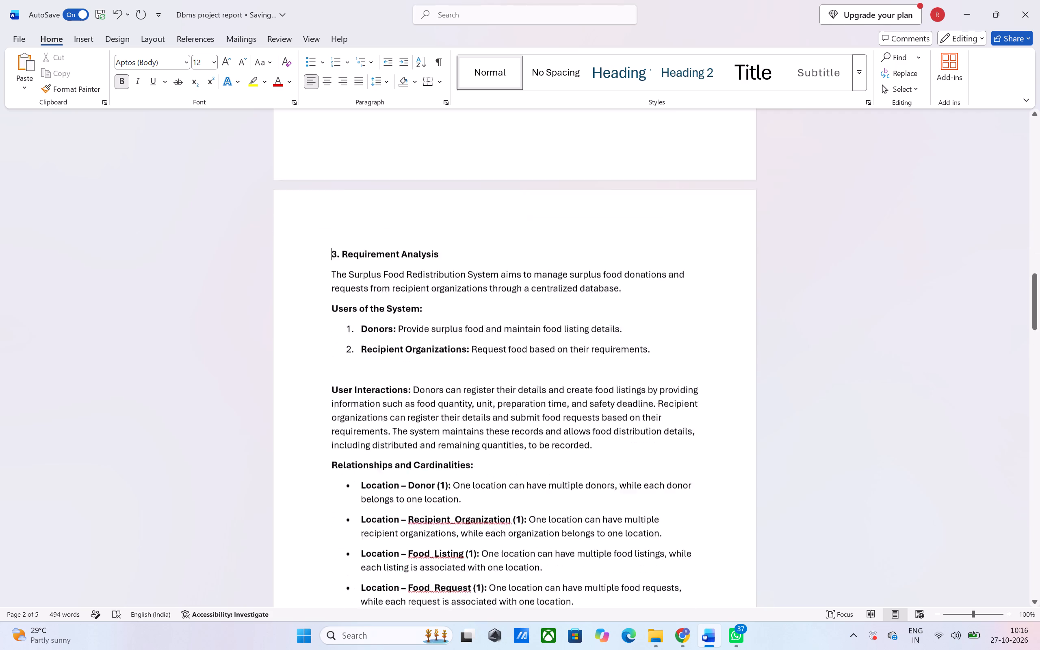
pyautogui.scroll(-2, 375, 325)
pyautogui.scroll(-20, 376, 325)
pyautogui.scroll(-11, 376, 325)
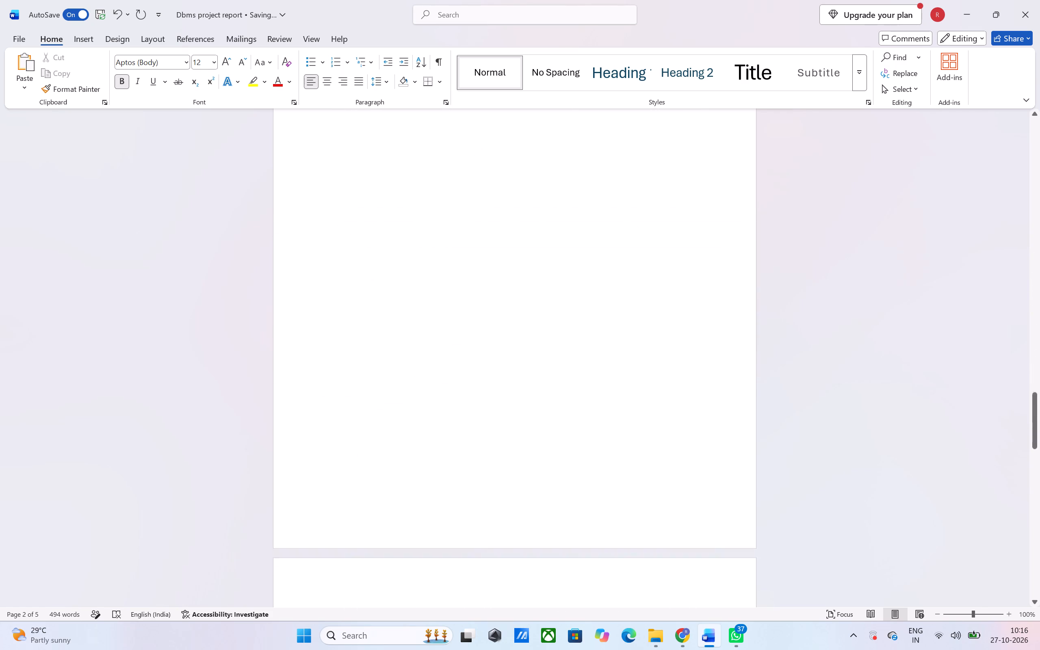
pyautogui.scroll(-6, 376, 325)
pyautogui.scroll(-20, 337, 377)
pyautogui.scroll(-3, 337, 377)
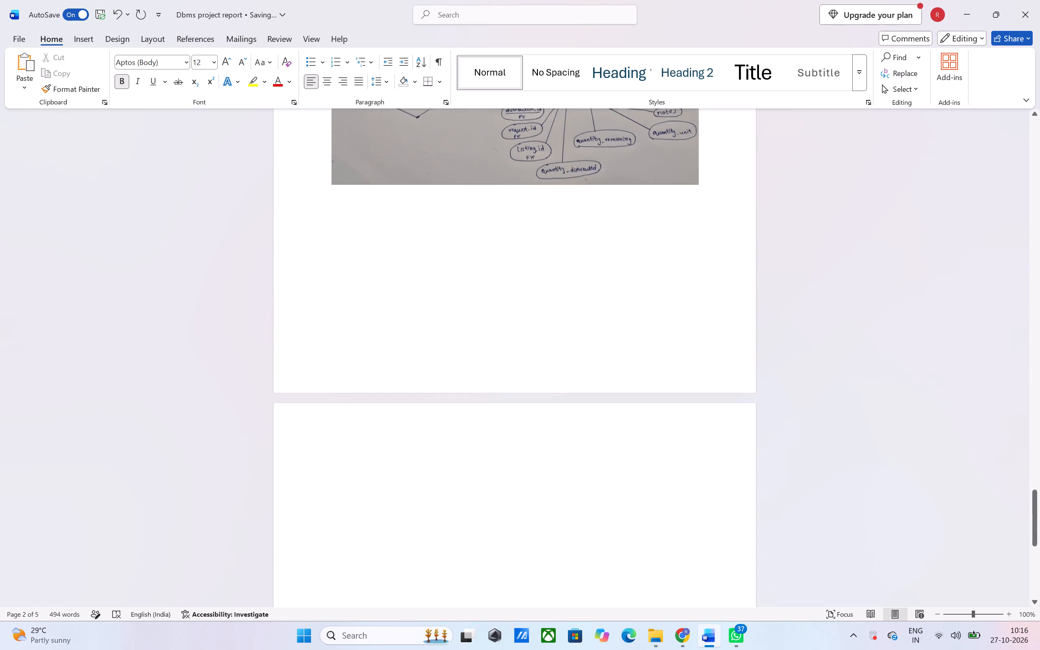
pyautogui.scroll(-8, 339, 374)
pyautogui.scroll(20, 339, 374)
pyautogui.scroll(8, 339, 374)
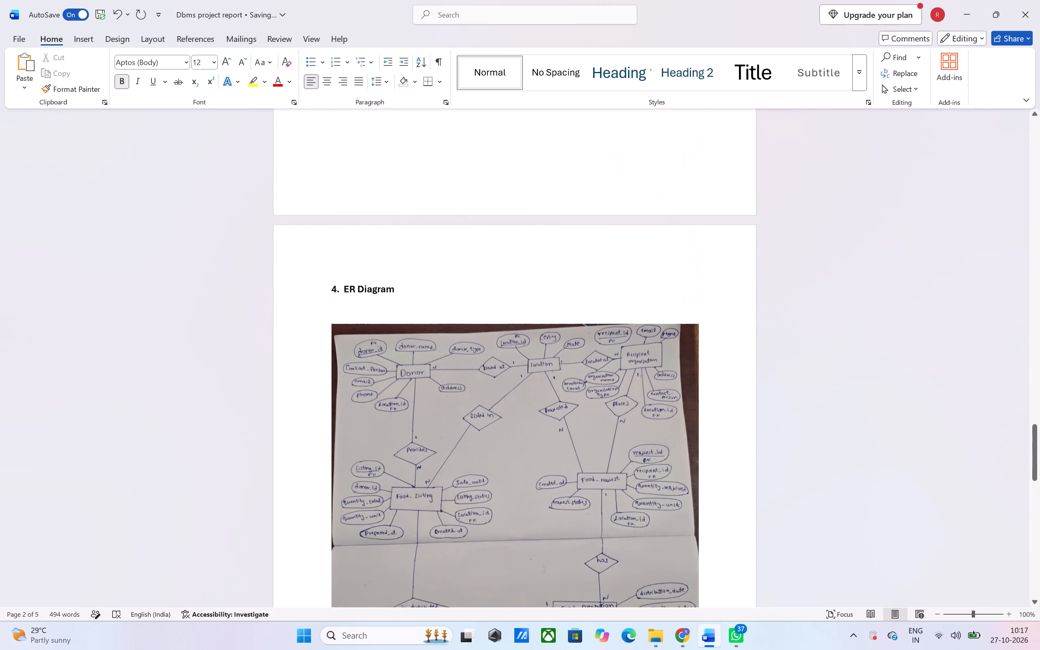
pyautogui.click(327, 308)
pyautogui.press('BackSpace')
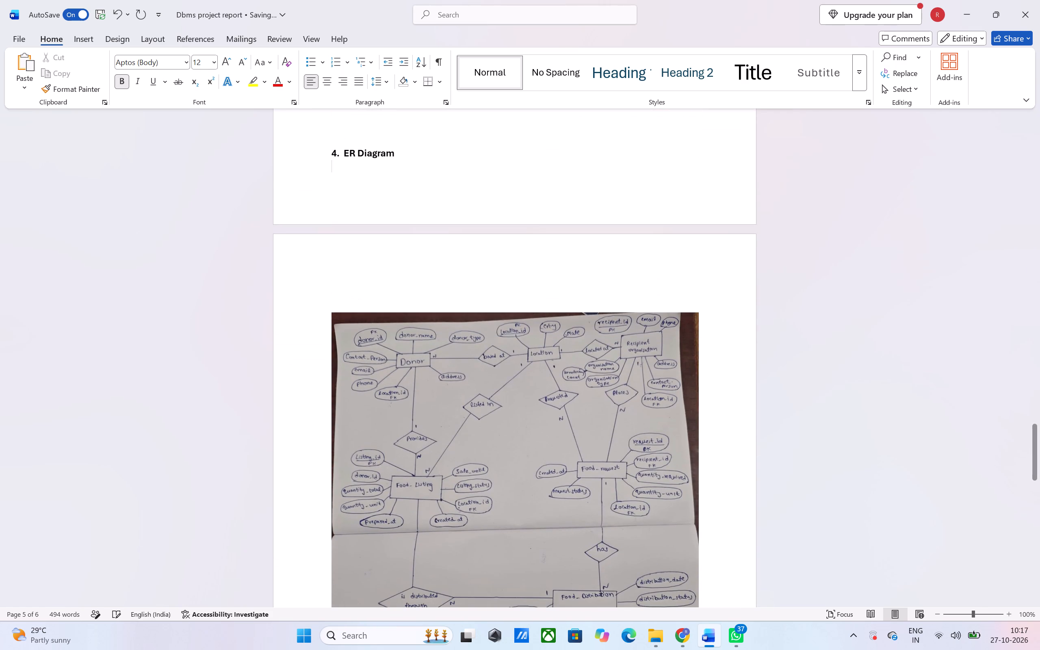
pyautogui.press('BackSpace')
pyautogui.press('BackSpace')
pyautogui.press('BackSpace')
pyautogui.press('BackSpace')
pyautogui.press('BackSpace')
pyautogui.press('BackSpace')
pyautogui.press('BackSpace')
pyautogui.scroll(5, 364, 466)
pyautogui.press('BackSpace')
pyautogui.press('BackSpace')
pyautogui.press('BackSpace')
pyautogui.press('BackSpace')
pyautogui.press('BackSpace')
pyautogui.press('BackSpace')
pyautogui.press('BackSpace')
pyautogui.press('BackSpace')
pyautogui.press('BackSpace')
pyautogui.press('BackSpace')
pyautogui.press('BackSpace')
pyautogui.press('BackSpace')
pyautogui.press('BackSpace')
pyautogui.press('BackSpace')
pyautogui.press('BackSpace')
pyautogui.press('BackSpace')
pyautogui.press('BackSpace')
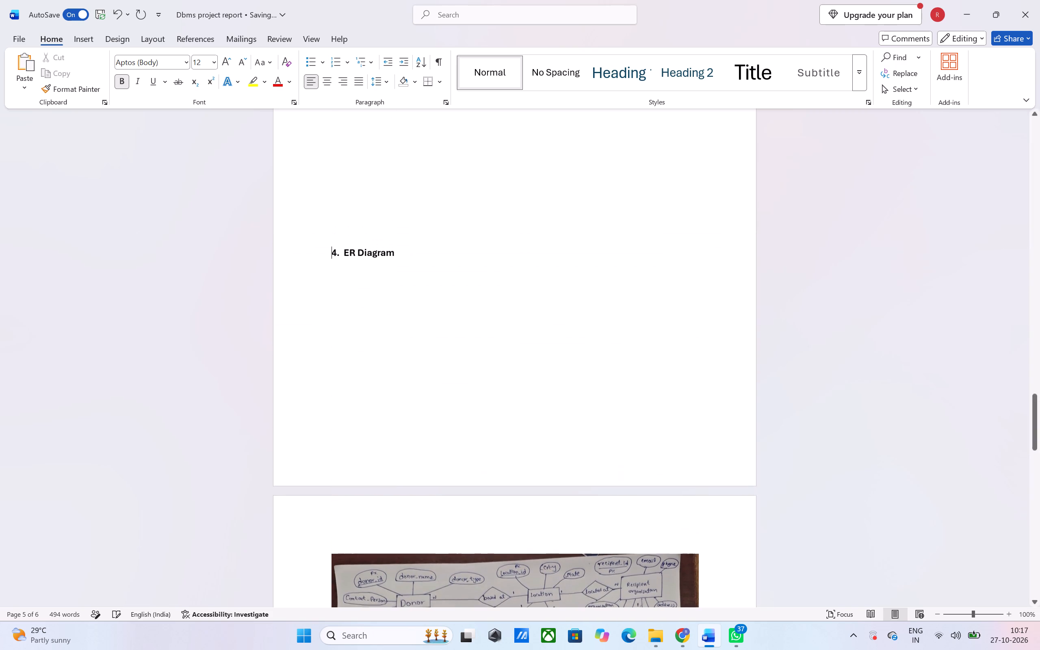
pyautogui.scroll(18, 364, 466)
pyautogui.press('BackSpace')
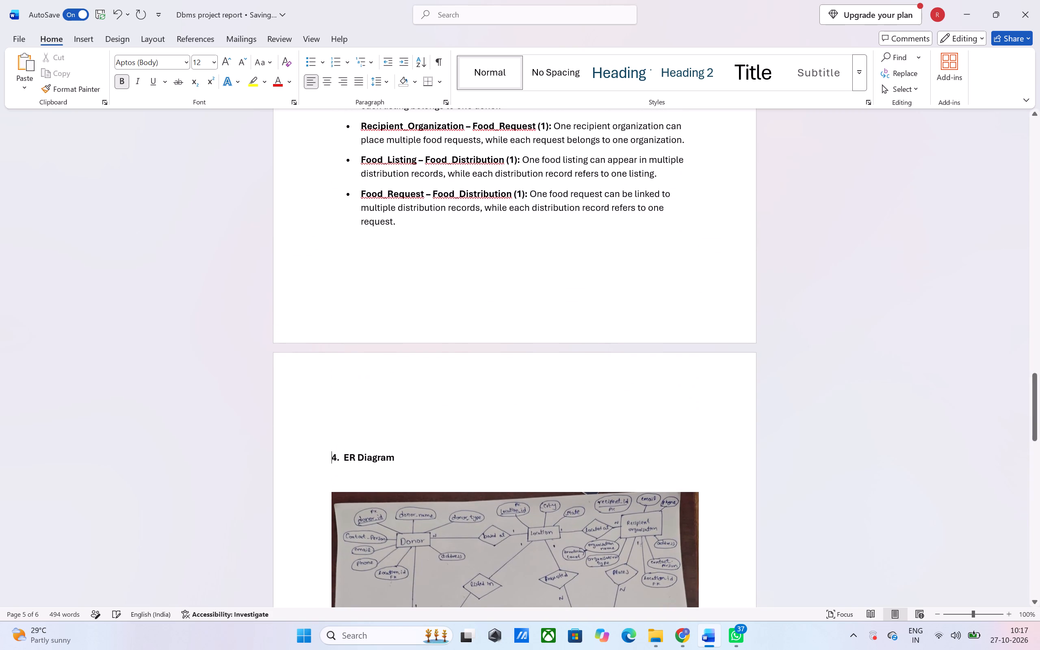
pyautogui.press('BackSpace')
pyautogui.press('BackSpace')
pyautogui.scroll(-15, 383, 442)
pyautogui.scroll(-7, 381, 429)
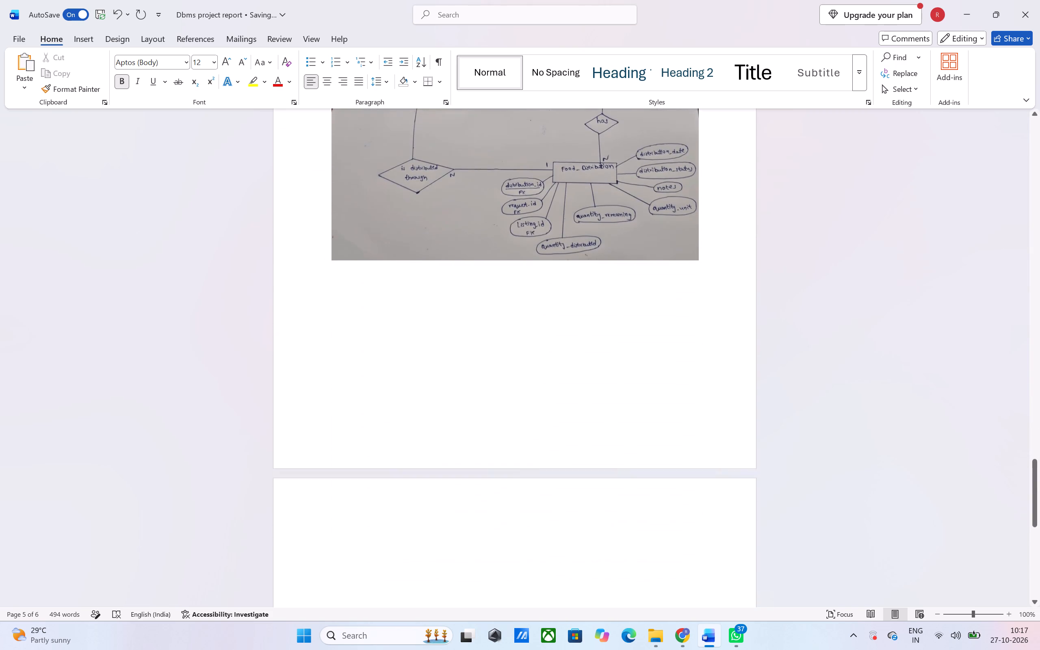
# Insert blank lines above the "2. Problem Statement" heading until it starts near the top of page 2, leaving the student details alone on page 1.
pyautogui.scroll(20, 381, 429)
pyautogui.scroll(20, 381, 429)
pyautogui.scroll(2, 381, 429)
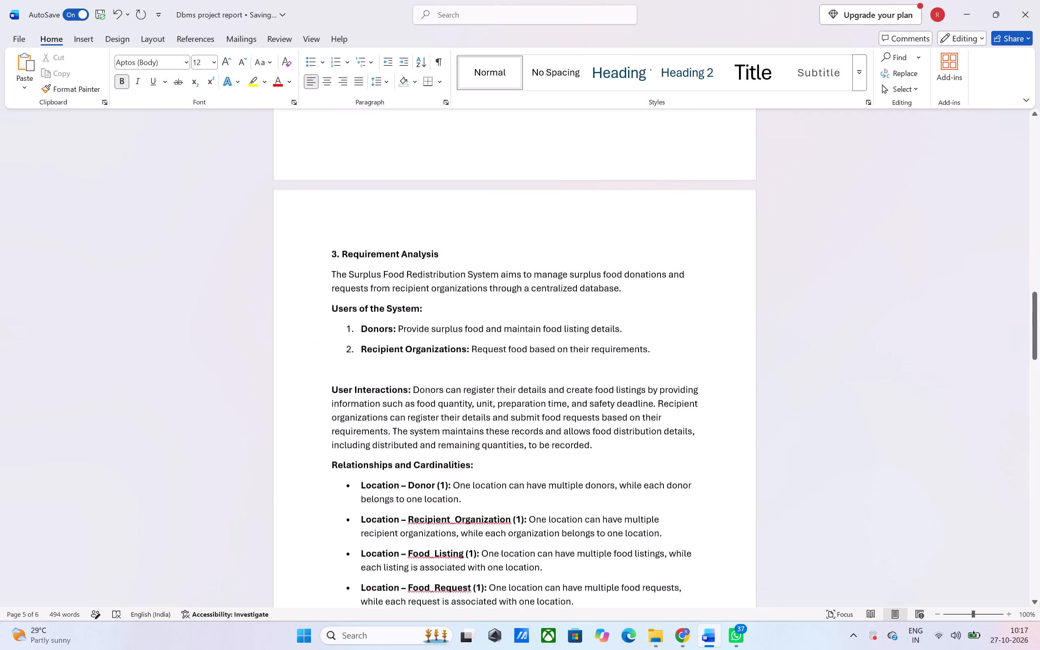
pyautogui.scroll(20, 405, 410)
pyautogui.scroll(20, 405, 410)
pyautogui.scroll(4, 405, 410)
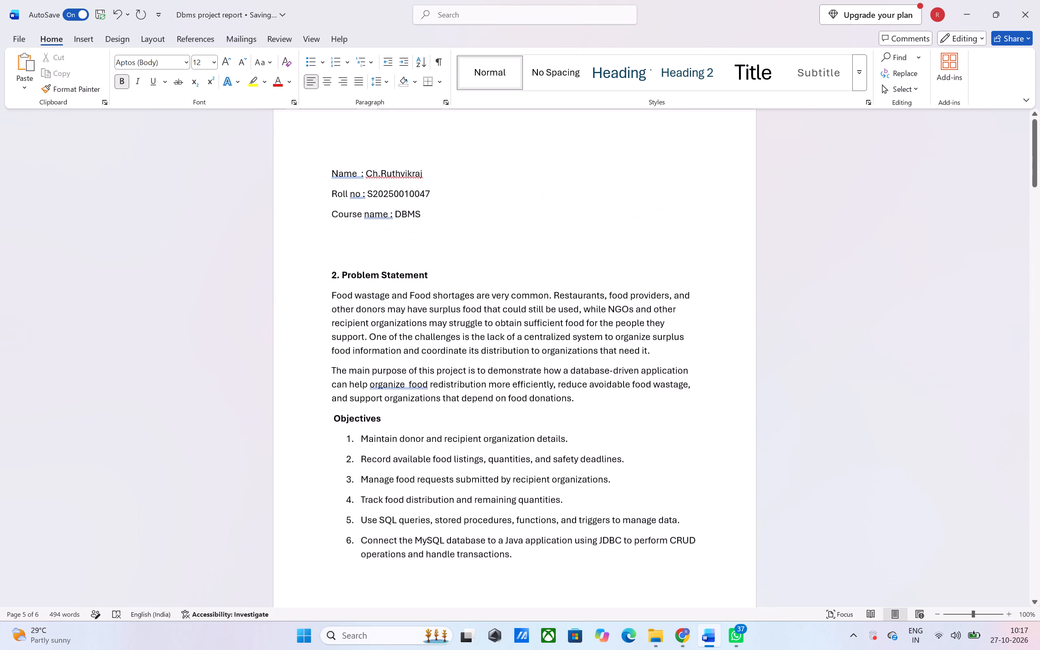
pyautogui.click(332, 284)
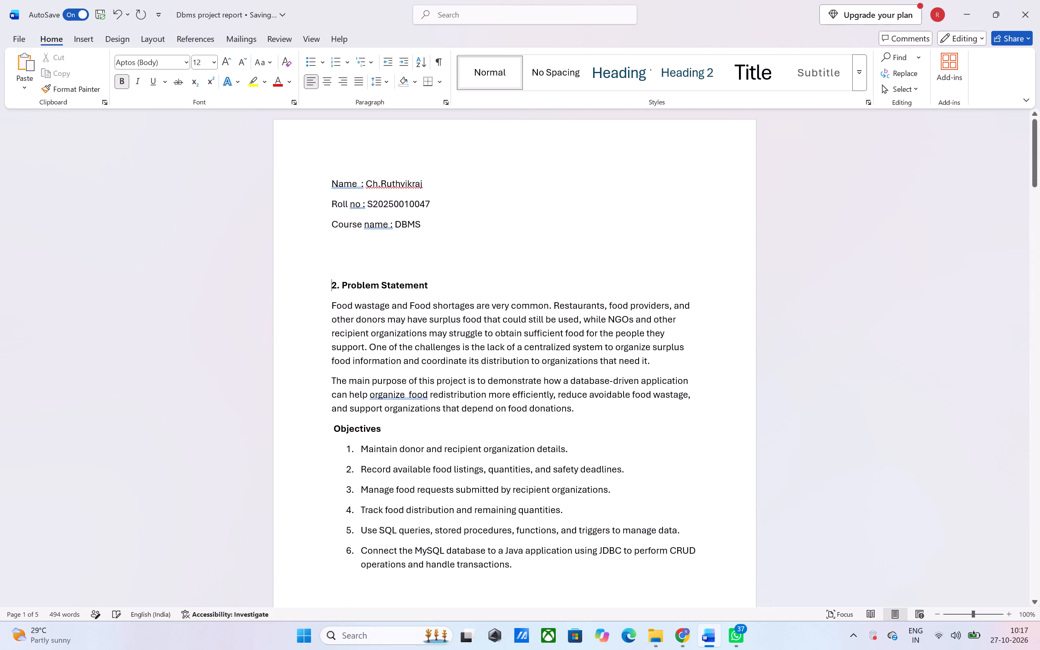
pyautogui.moveTo(332, 284); pyautogui.dragTo(596, 570)
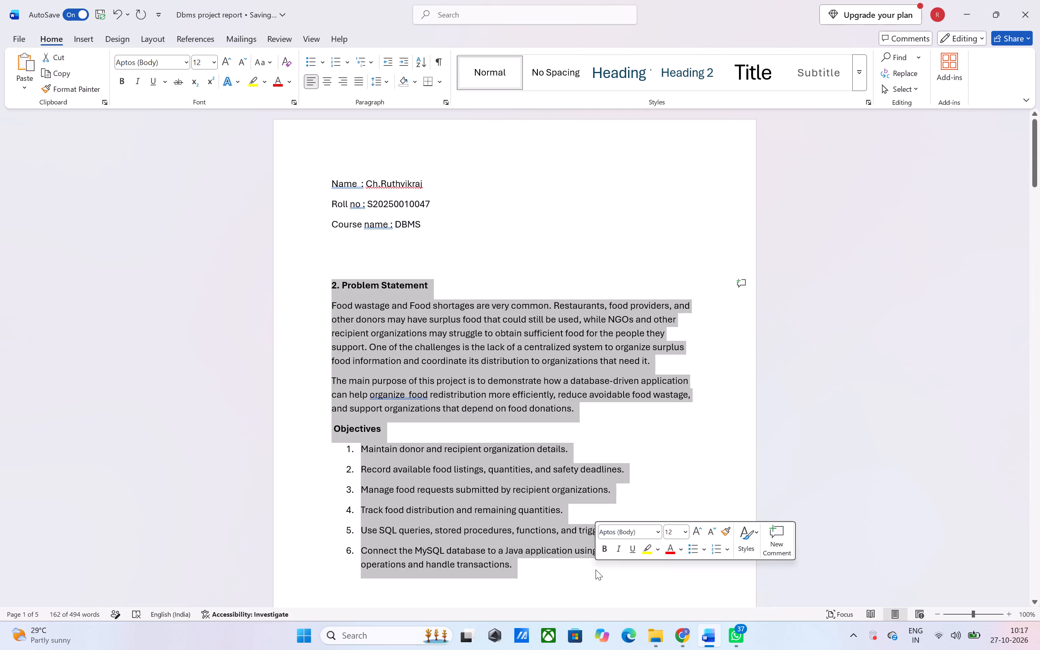
pyautogui.click(564, 569)
pyautogui.click(326, 288)
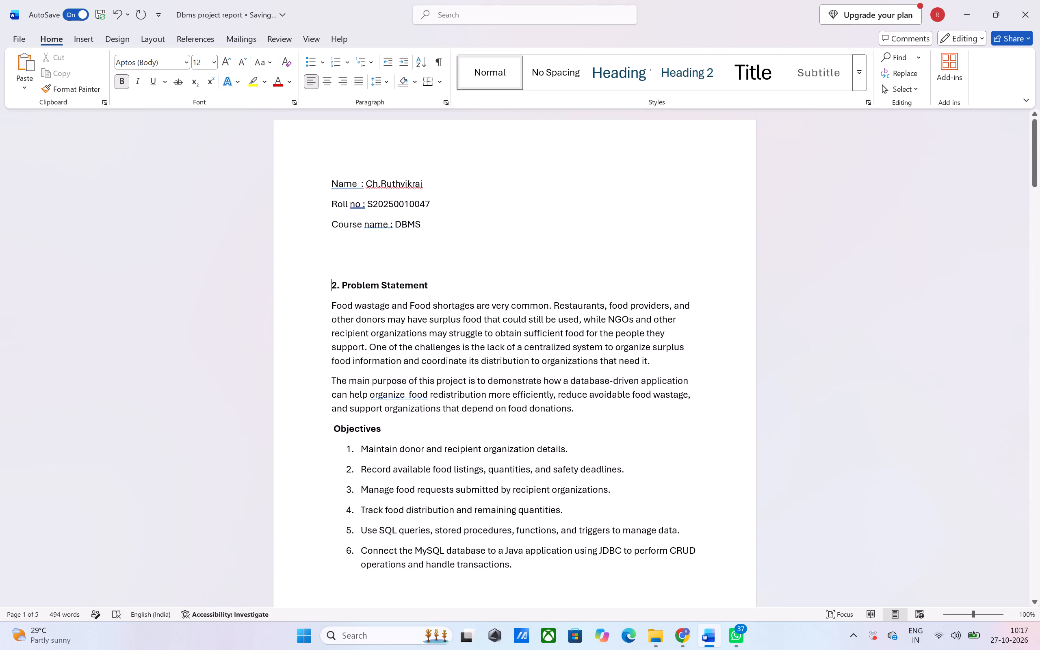
pyautogui.press('Return')
pyautogui.press('Return')
pyautogui.press('Return')
pyautogui.press('Return')
pyautogui.press('Return')
pyautogui.press('Return')
pyautogui.press('Return')
pyautogui.press('Return')
pyautogui.press('Return')
pyautogui.press('Return')
pyautogui.press('Return')
pyautogui.press('Return')
pyautogui.press('Return')
pyautogui.press('Return')
pyautogui.press('Return')
pyautogui.press('Return')
pyautogui.press('Return')
pyautogui.press('Return')
pyautogui.press('Return')
pyautogui.press('Return')
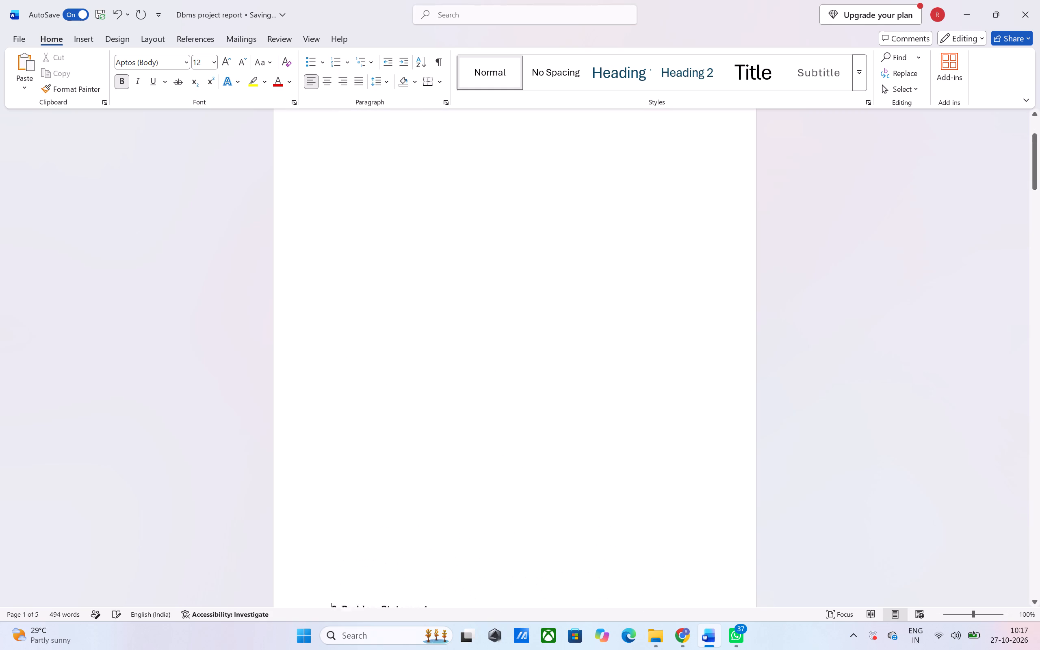
pyautogui.scroll(-12, 353, 336)
pyautogui.press('Return')
pyautogui.scroll(-14, 353, 342)
pyautogui.press('Return')
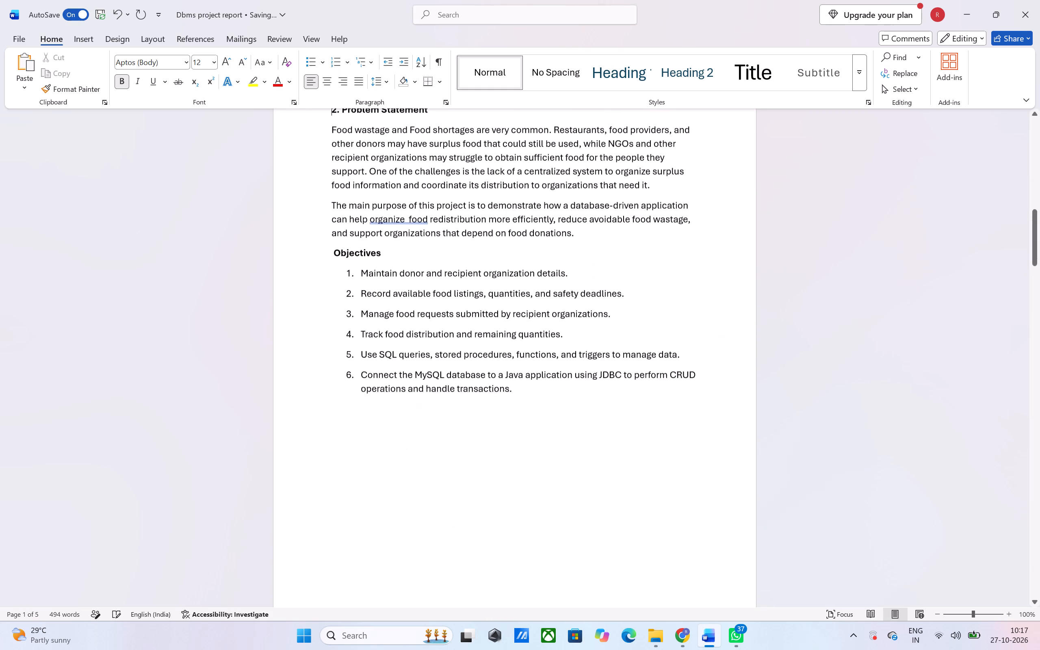
pyautogui.press('Return')
# Delete the surplus blank lines above the "3. Requirement Analysis" heading so it starts at the top of page 3.
pyautogui.scroll(-19, 353, 343)
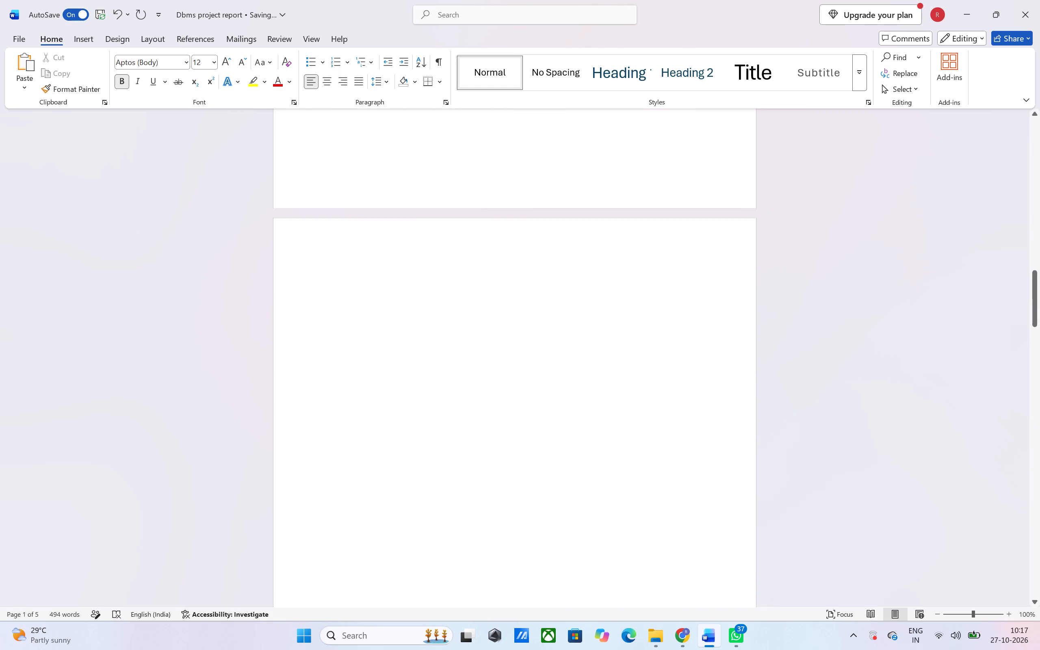
pyautogui.scroll(-13, 353, 343)
pyautogui.click(328, 365)
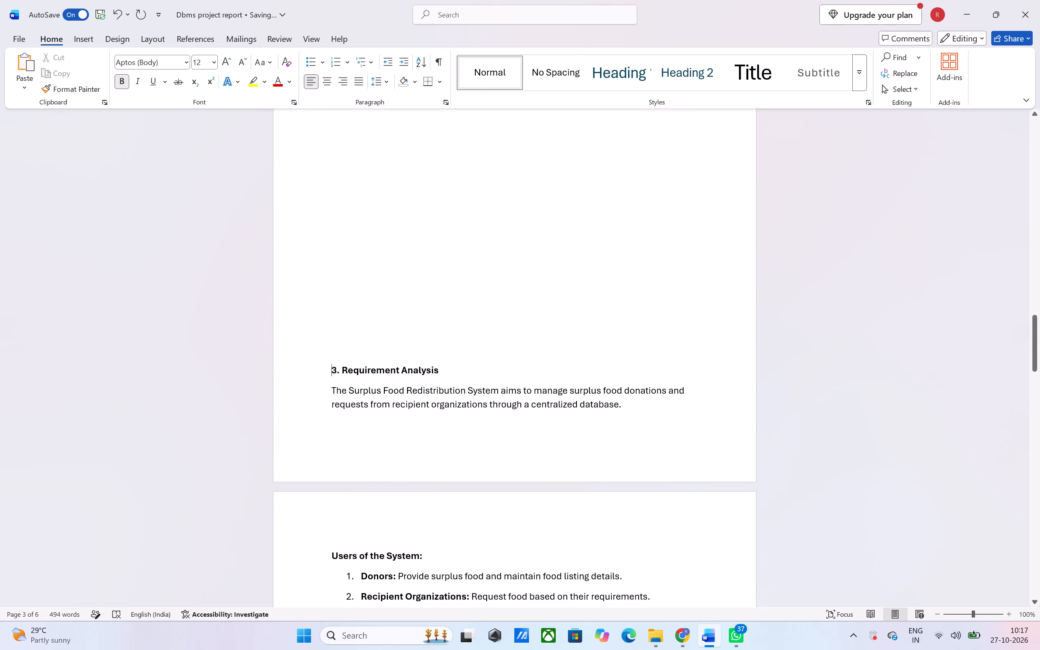
pyautogui.press('BackSpace')
pyautogui.press('BackSpace')
pyautogui.press('BackSpace')
pyautogui.press('BackSpace')
pyautogui.press('BackSpace')
pyautogui.press('BackSpace')
pyautogui.press('BackSpace')
pyautogui.press('BackSpace')
pyautogui.press('BackSpace')
pyautogui.press('BackSpace')
pyautogui.press('BackSpace')
pyautogui.press('BackSpace')
pyautogui.press('BackSpace')
pyautogui.press('BackSpace')
pyautogui.press('BackSpace')
pyautogui.press('BackSpace')
pyautogui.press('BackSpace')
pyautogui.press('BackSpace')
pyautogui.press('BackSpace')
pyautogui.press('BackSpace')
pyautogui.scroll(3, 368, 436)
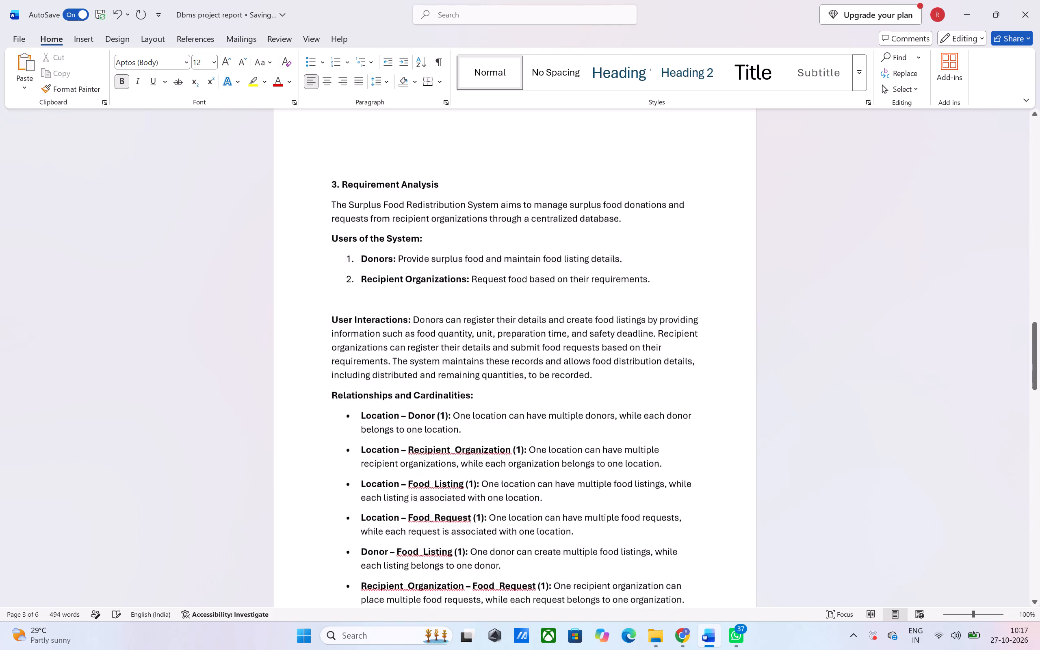
pyautogui.scroll(5, 368, 436)
pyautogui.press('BackSpace')
pyautogui.press('BackSpace')
pyautogui.press('BackSpace')
pyautogui.press('BackSpace')
pyautogui.press('BackSpace')
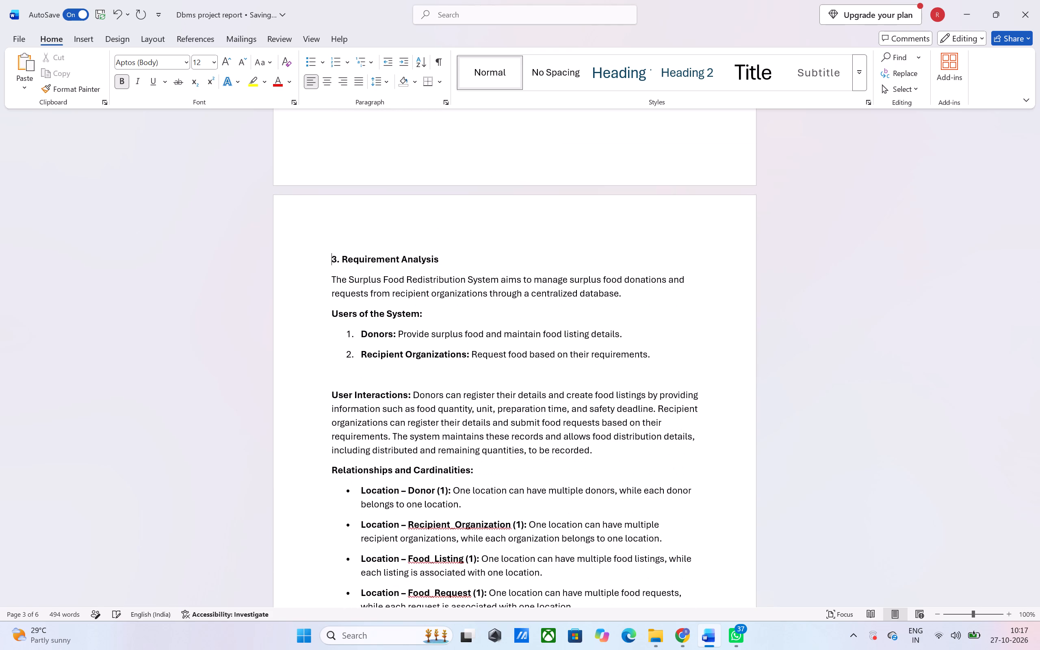
pyautogui.press('BackSpace')
pyautogui.press('Return')
# Review the report's page layout from the student details through to the "5. Justification for the Selected Users" section.
pyautogui.scroll(-3, 383, 431)
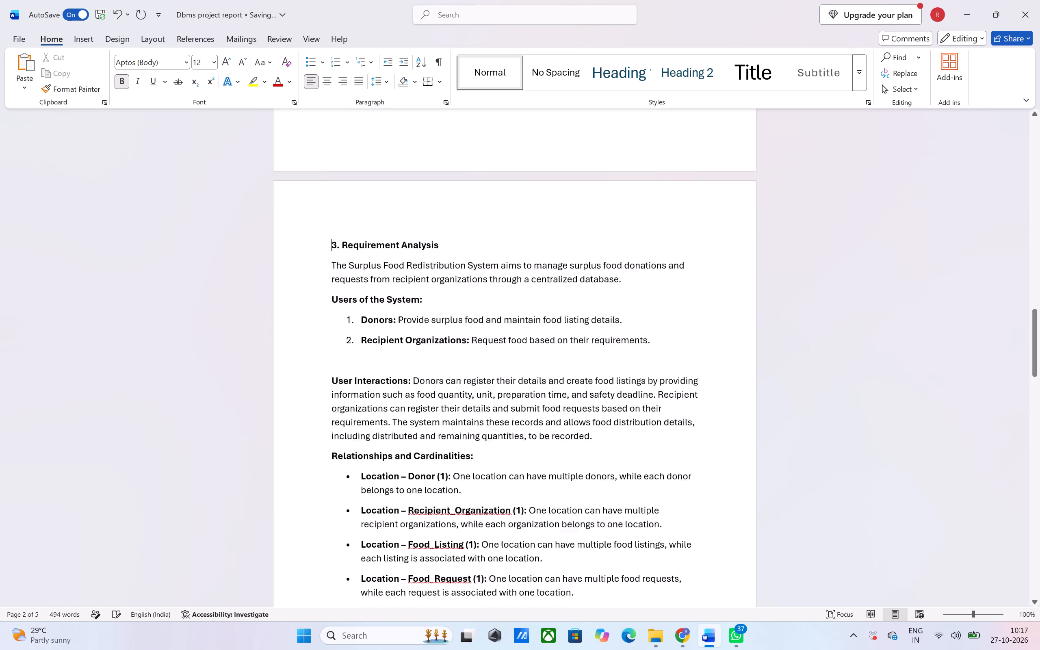
pyautogui.scroll(-19, 383, 431)
pyautogui.scroll(-20, 383, 429)
pyautogui.scroll(-3, 383, 429)
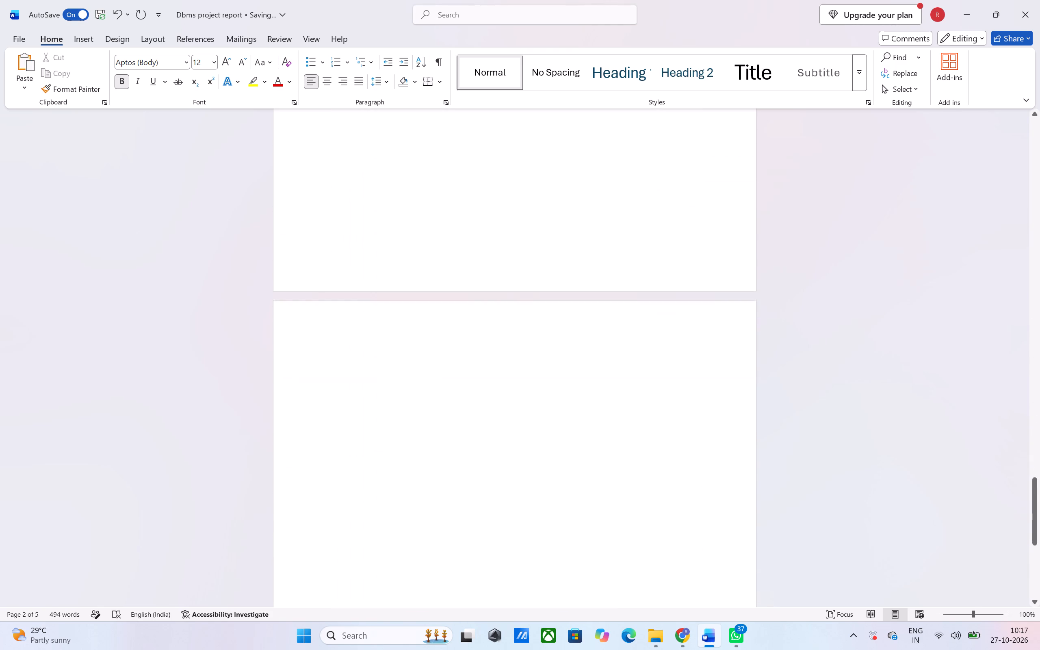
pyautogui.scroll(-16, 376, 422)
pyautogui.scroll(9, 376, 414)
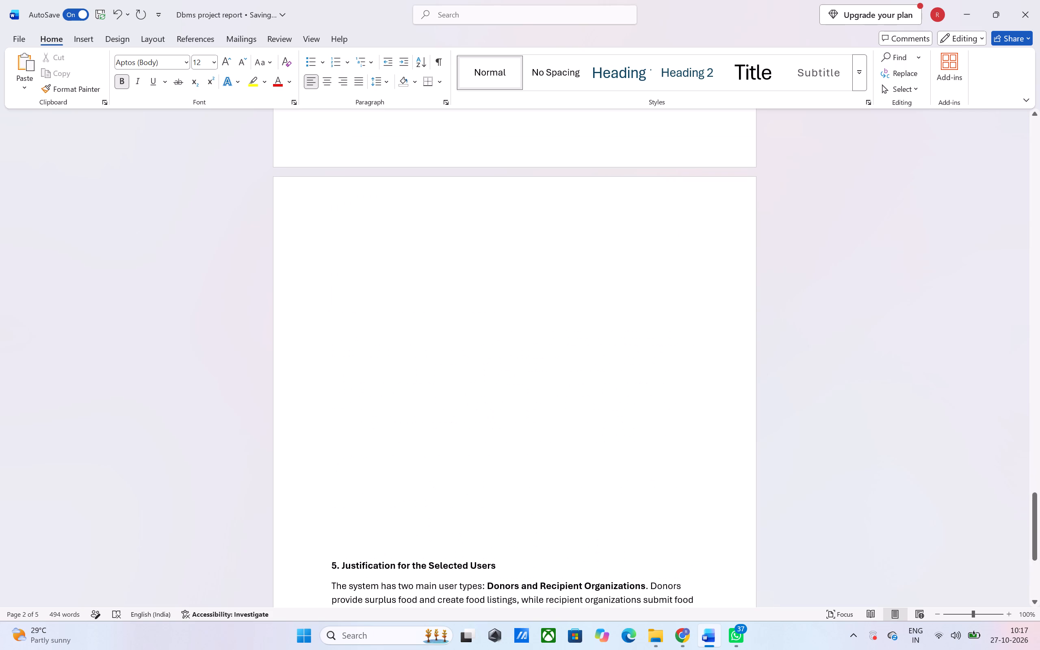
pyautogui.moveTo(1034, 514); pyautogui.dragTo(1021, 215)
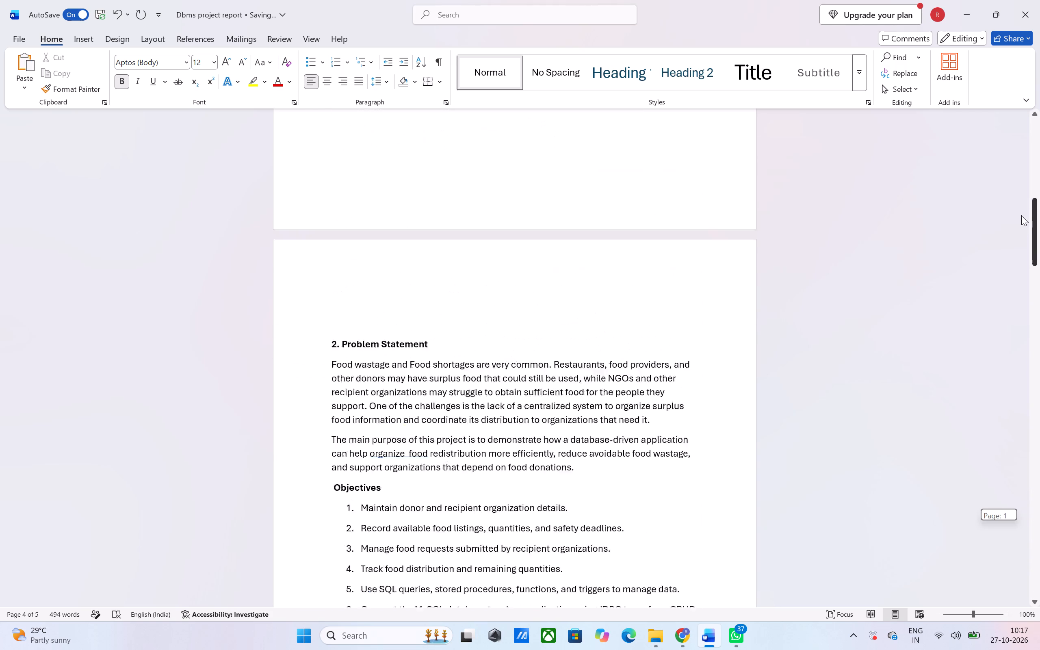
pyautogui.moveTo(1021, 215); pyautogui.dragTo(1027, 132)
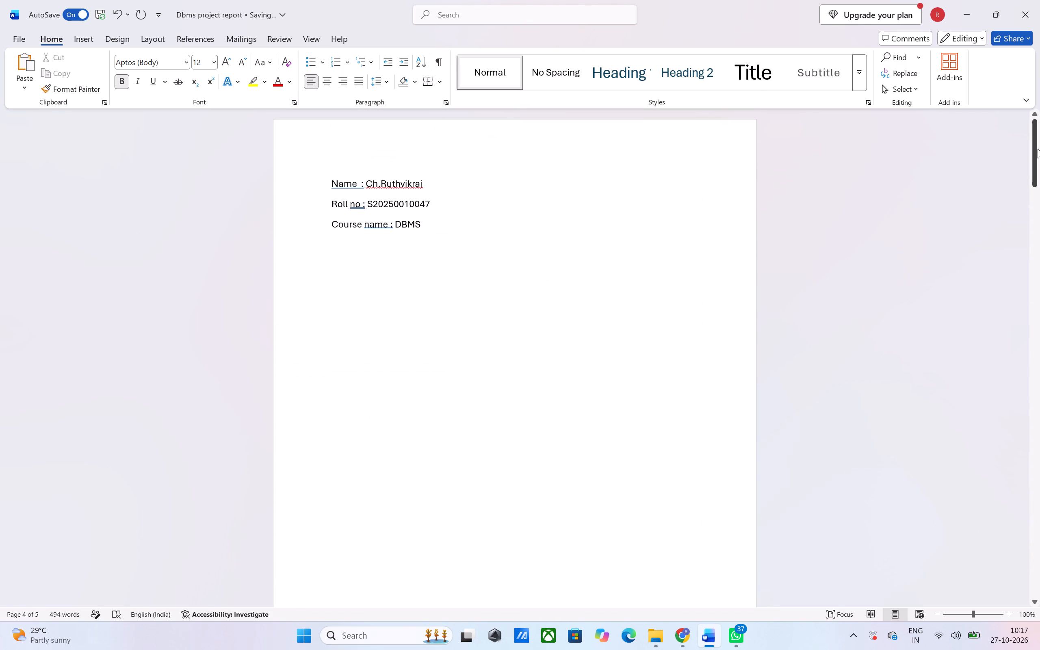
pyautogui.moveTo(1036, 149); pyautogui.dragTo(1037, 214)
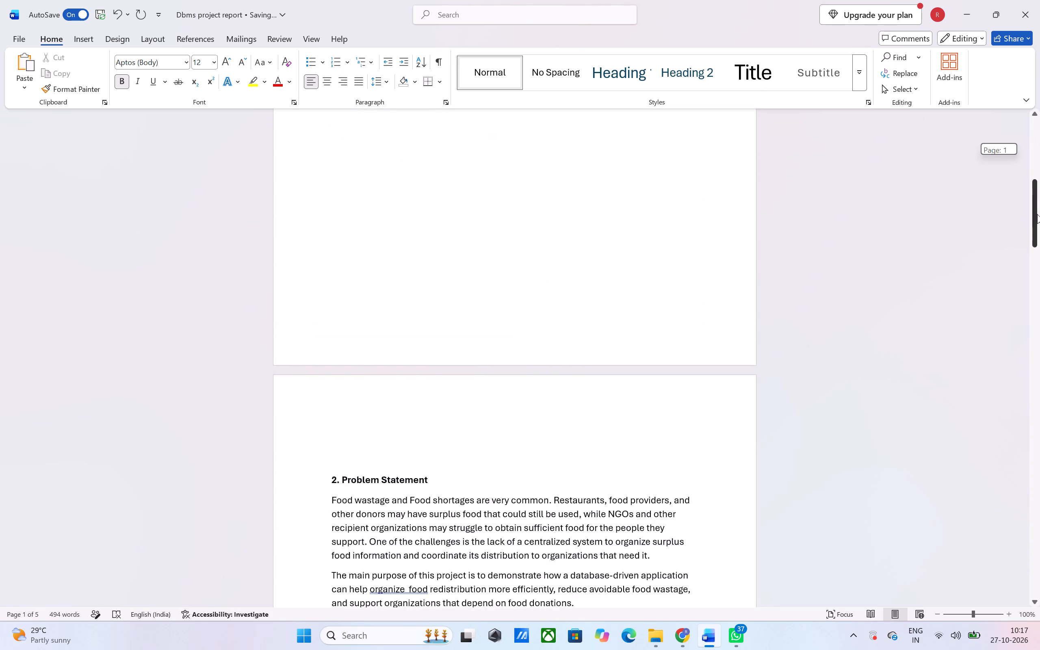
pyautogui.moveTo(1037, 214); pyautogui.dragTo(1037, 343)
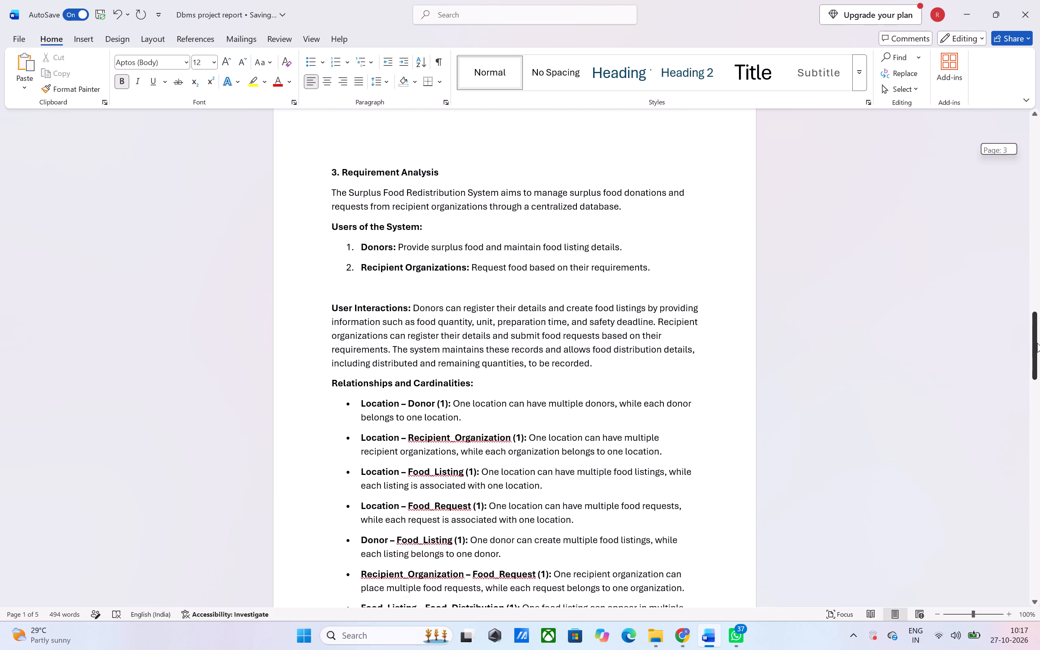
pyautogui.moveTo(1037, 343); pyautogui.dragTo(1022, 427)
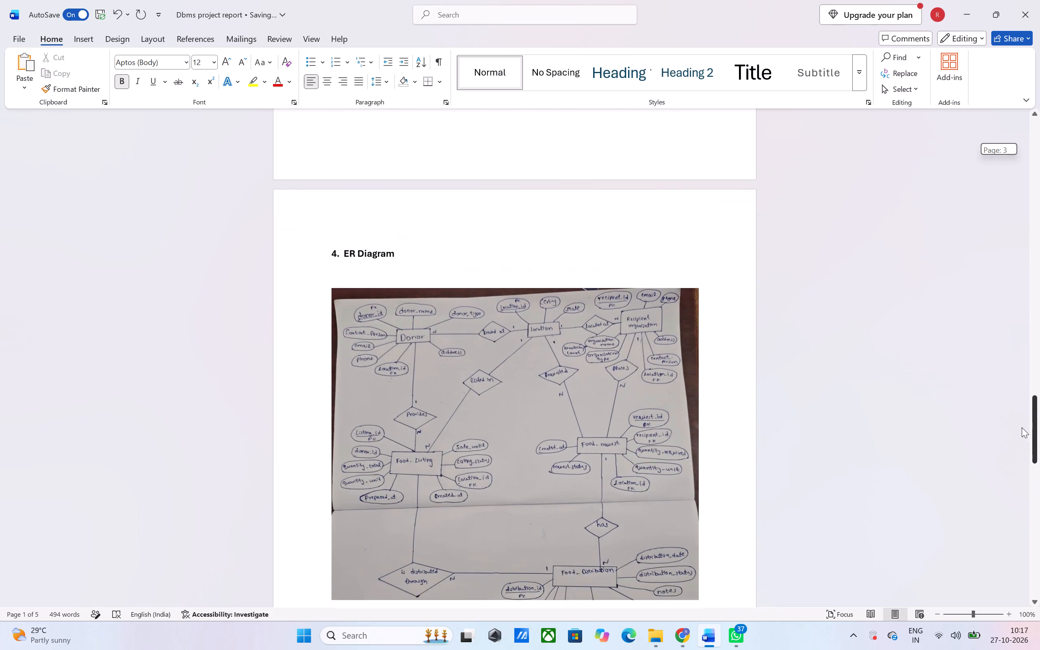
pyautogui.moveTo(1022, 427); pyautogui.dragTo(1005, 534)
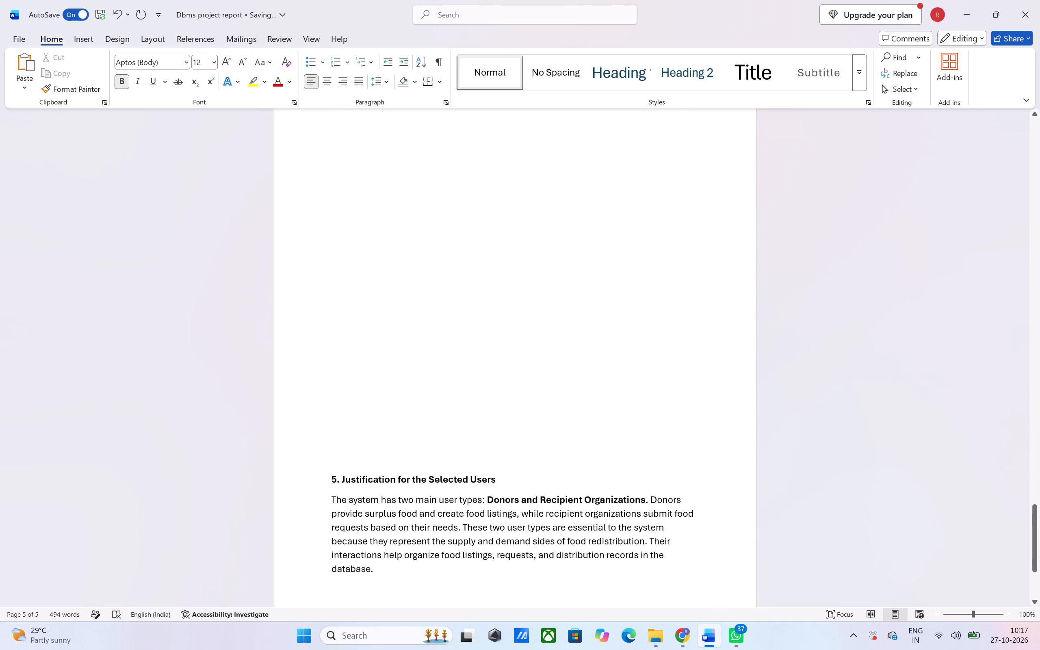
# Delete the blank lines above the "5. Justification for the Selected Users" heading so the section sits just below the ER diagram.
pyautogui.click(331, 473)
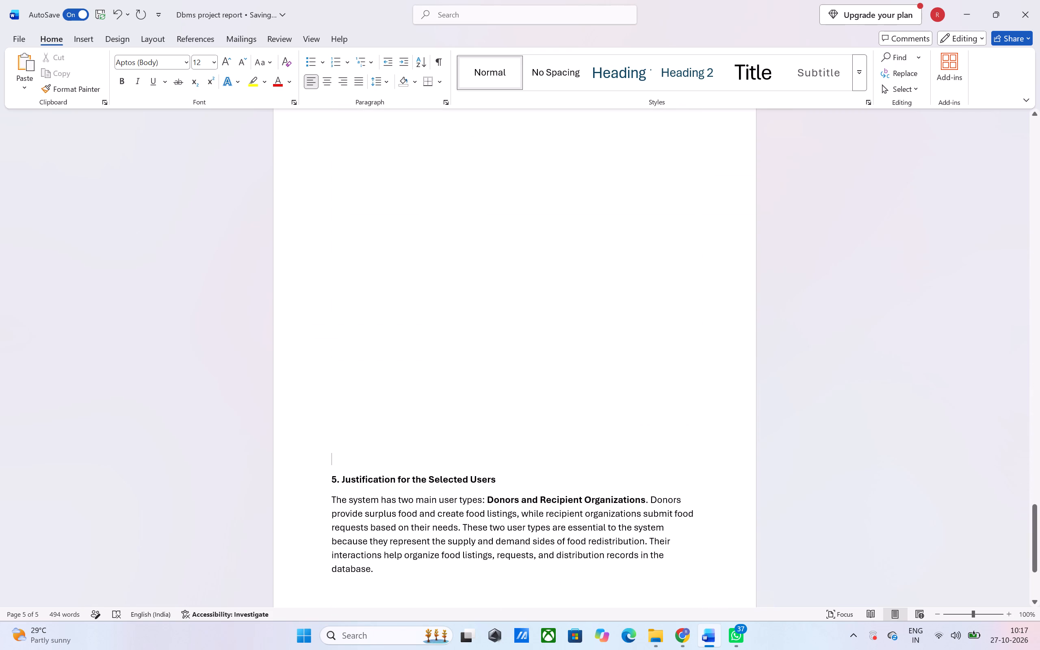
pyautogui.click(328, 477)
pyautogui.press('BackSpace')
pyautogui.press('BackSpace')
pyautogui.press('BackSpace')
pyautogui.press('BackSpace')
pyautogui.press('BackSpace')
pyautogui.press('BackSpace')
pyautogui.press('BackSpace')
pyautogui.press('BackSpace')
pyautogui.press('BackSpace')
pyautogui.press('BackSpace')
pyautogui.press('BackSpace')
pyautogui.press('BackSpace')
pyautogui.press('BackSpace')
pyautogui.press('BackSpace')
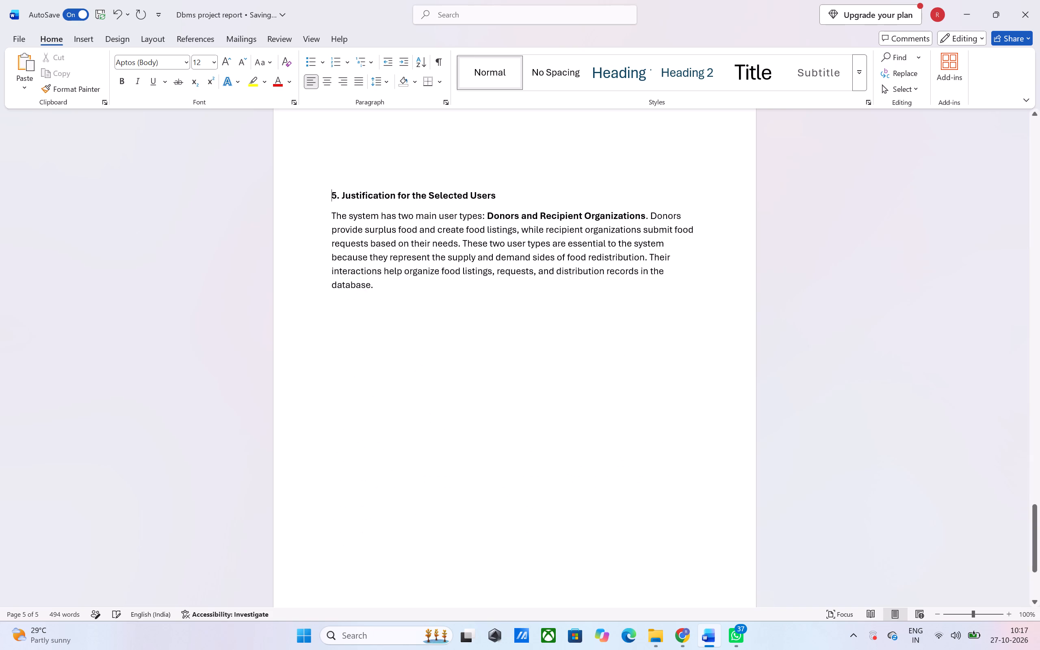
pyautogui.scroll(10, 383, 395)
pyautogui.press('BackSpace')
pyautogui.press('BackSpace')
pyautogui.press('BackSpace')
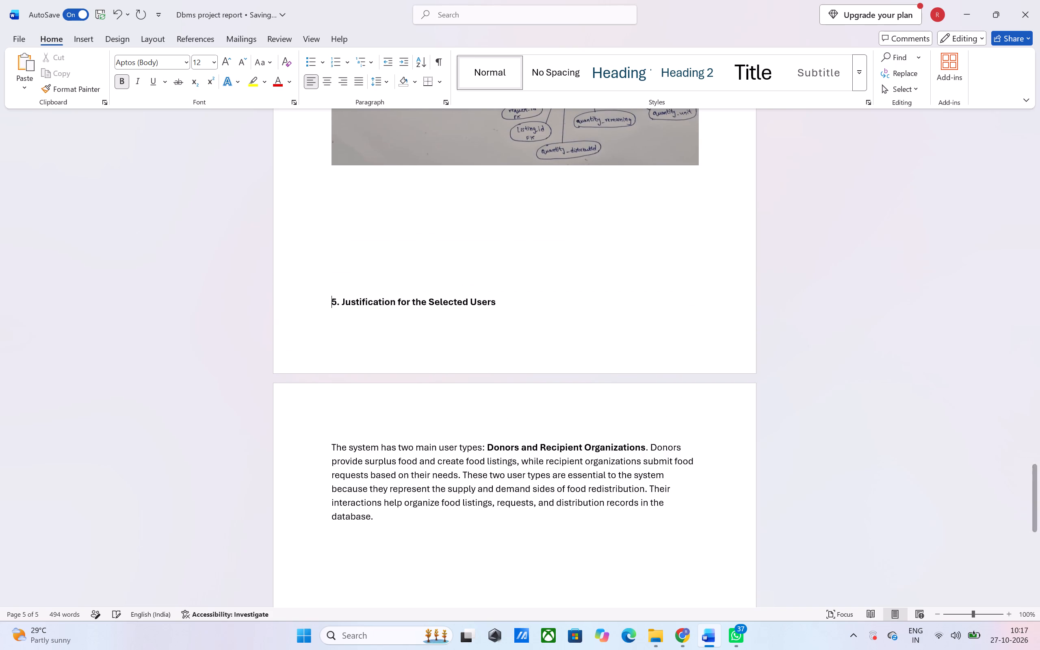
pyautogui.press('BackSpace')
pyautogui.press('BackSpace')
pyautogui.press('BackSpace')
pyautogui.press('BackSpace')
pyautogui.press('BackSpace')
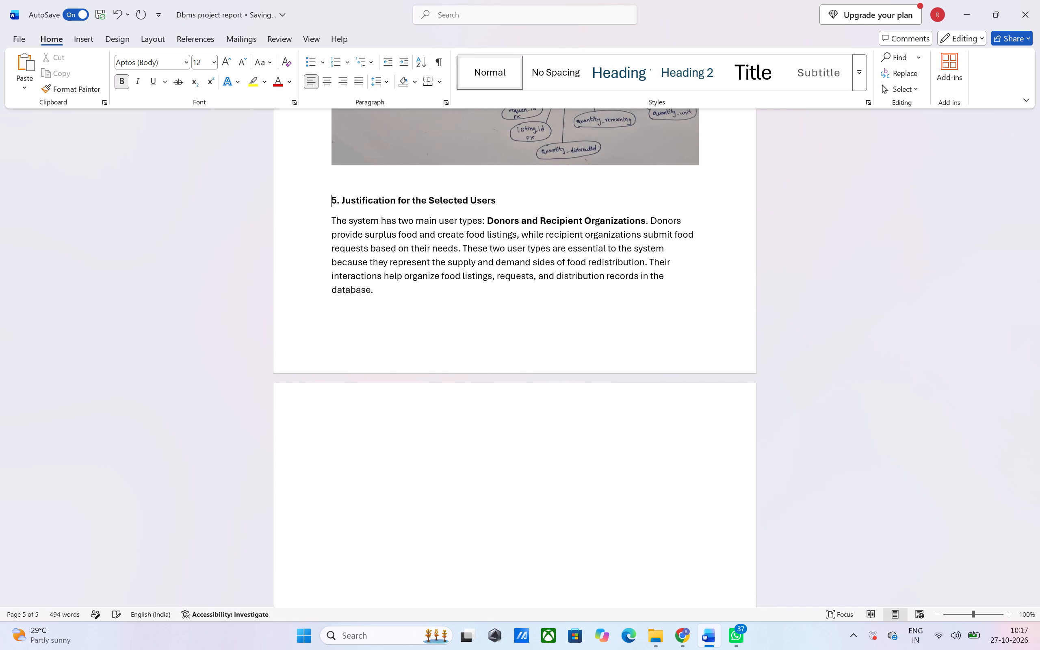
# Enter the section number "6." at the top of the blank page after the "5. Justification for the Selected Users" section.
pyautogui.scroll(5, 488, 422)
pyautogui.click(693, 390)
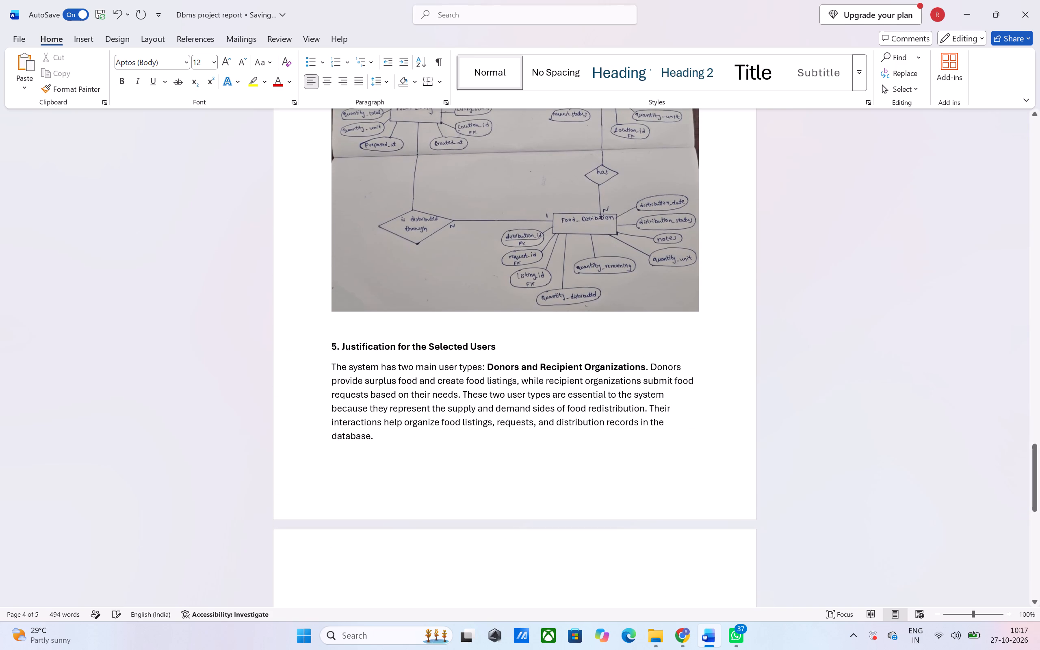
pyautogui.scroll(12, 666, 407)
pyautogui.scroll(-10, 658, 398)
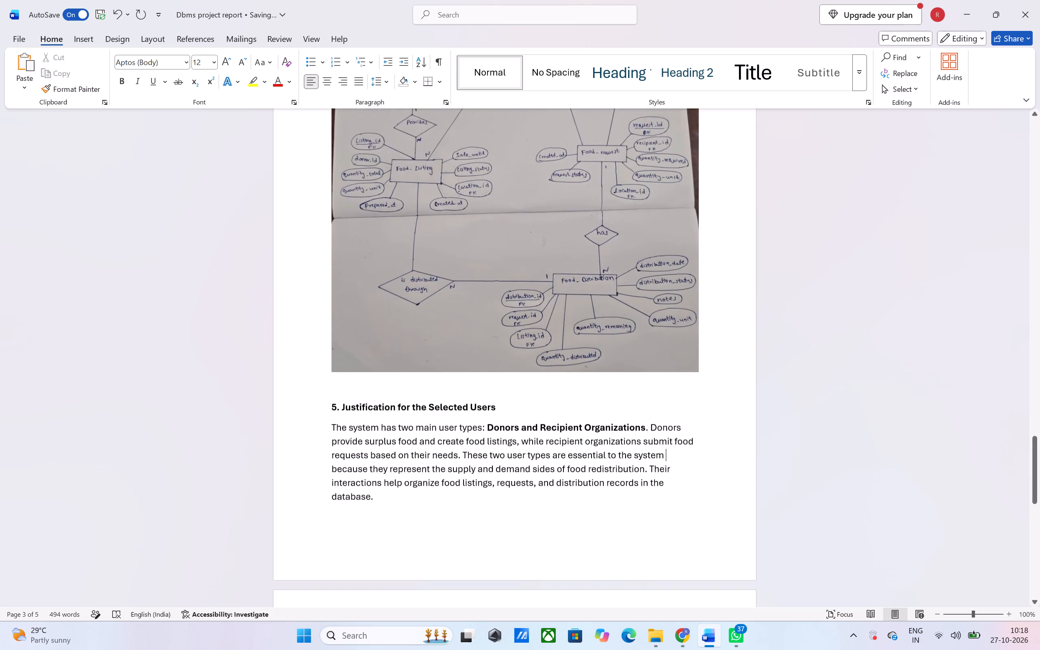
pyautogui.scroll(-6, 598, 383)
pyautogui.scroll(-1, 414, 406)
pyautogui.click(315, 403)
pyautogui.click(325, 420)
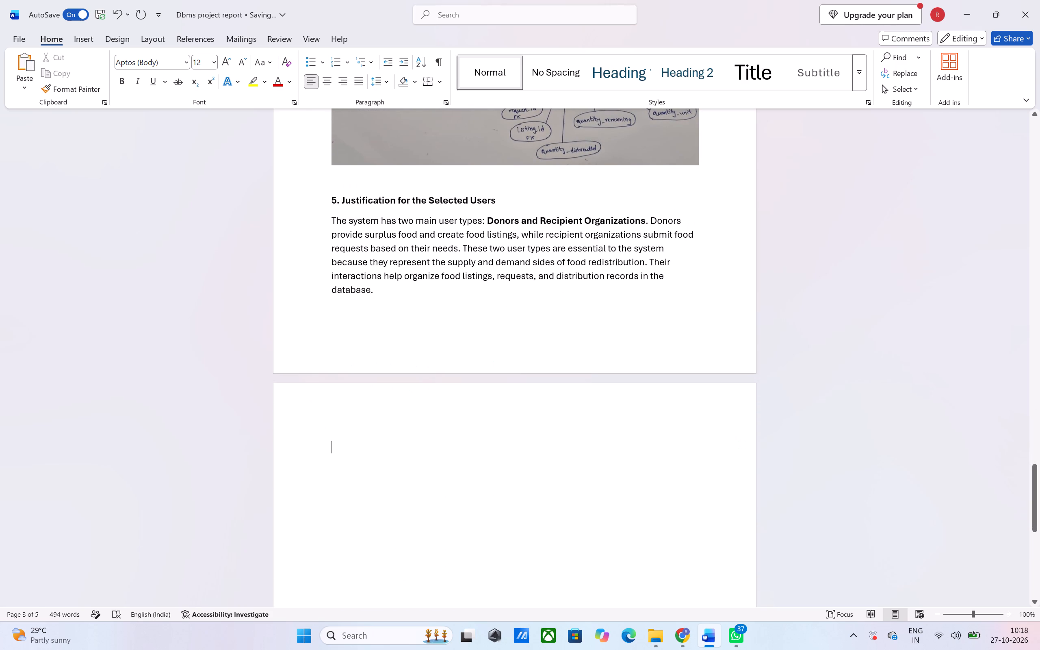
pyautogui.write('6)')
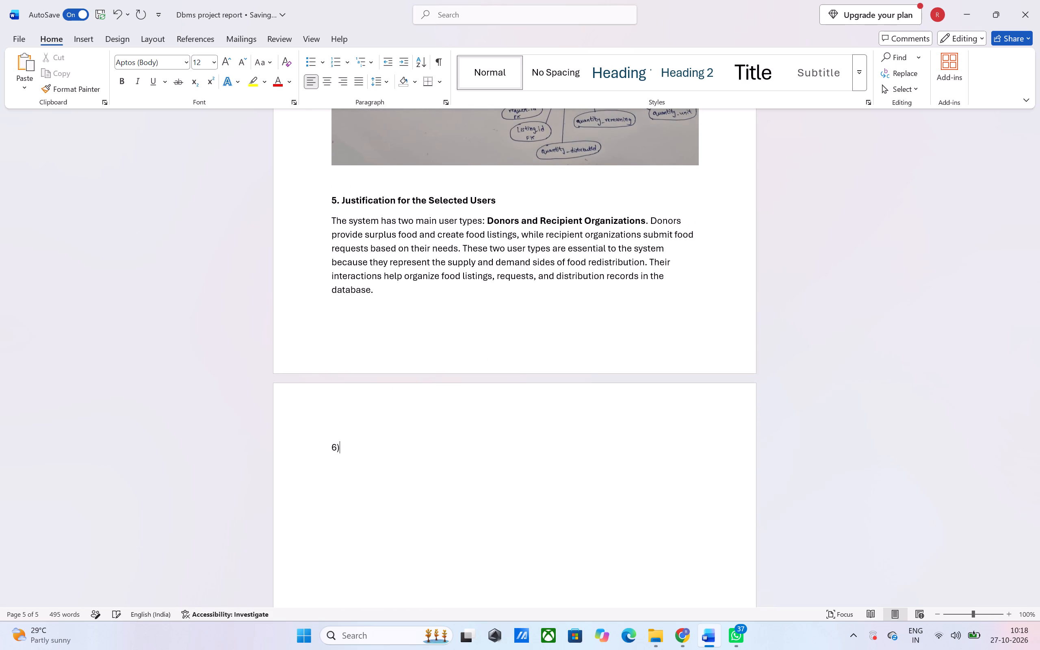
pyautogui.press('BackSpace')
pyautogui.press('.')
# Copy the title "Normalization Steps" from the Classroom assignment's section list in Chrome and paste it after "6." in the Word report.
pyautogui.click(674, 647)
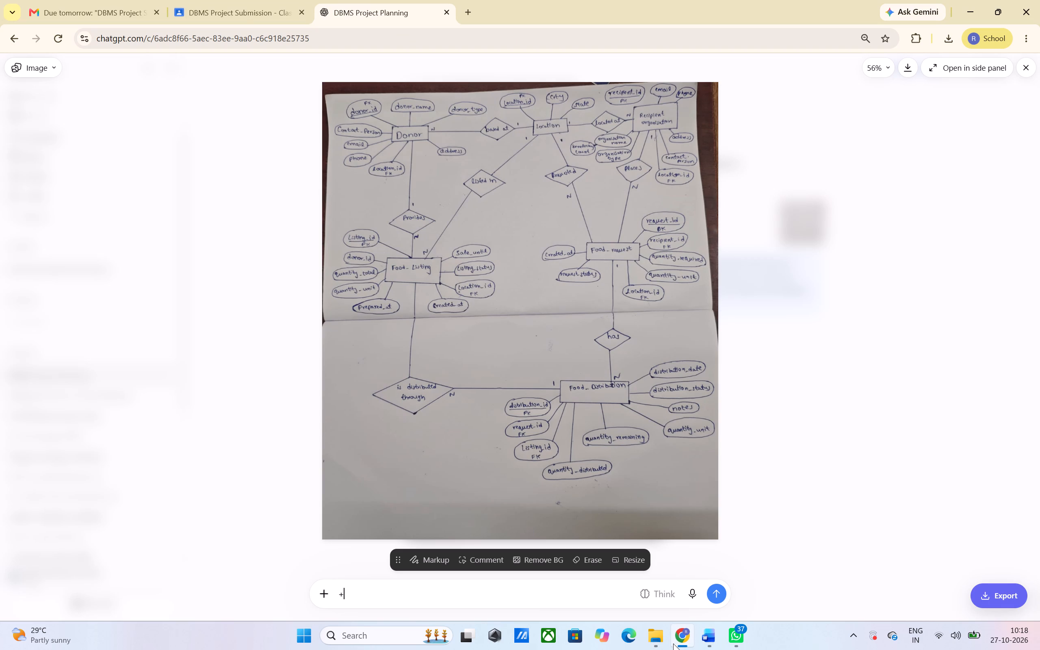
pyautogui.click(240, 19)
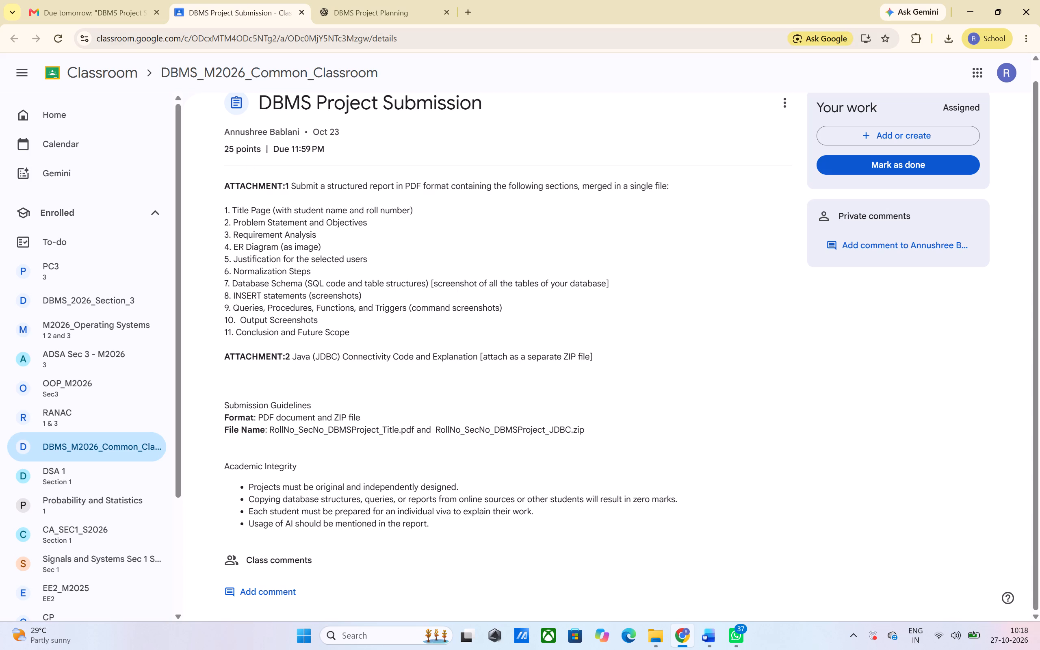
pyautogui.moveTo(312, 270); pyautogui.dragTo(225, 274)
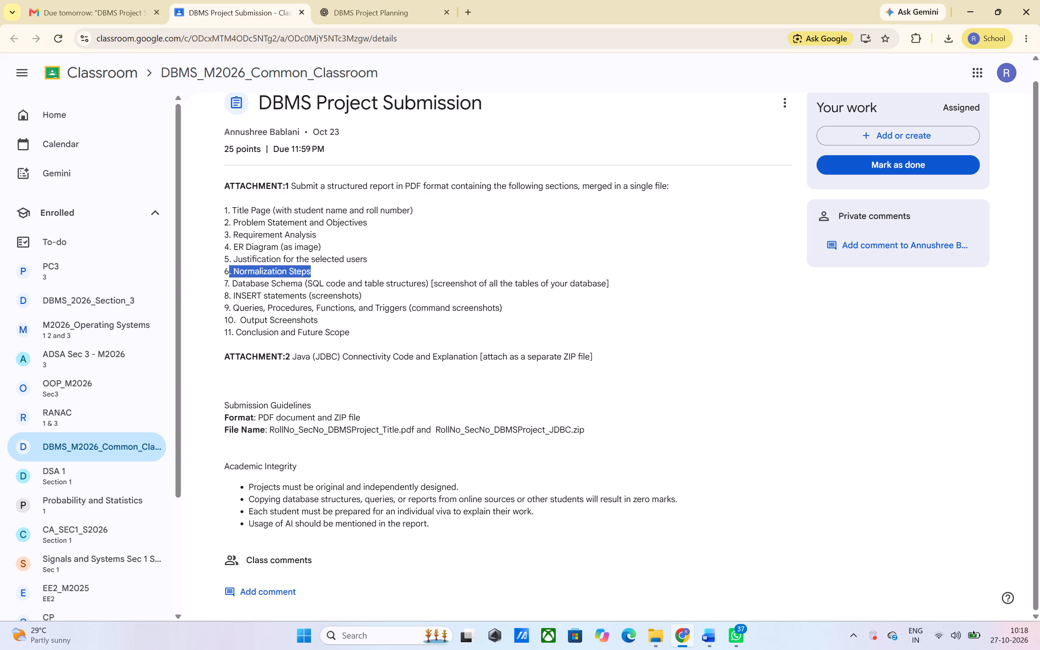
pyautogui.moveTo(225, 274); pyautogui.dragTo(231, 273)
pyautogui.hotkey('ctrl', 'c')
pyautogui.click(715, 635)
pyautogui.hotkey('ctrl', 'v')
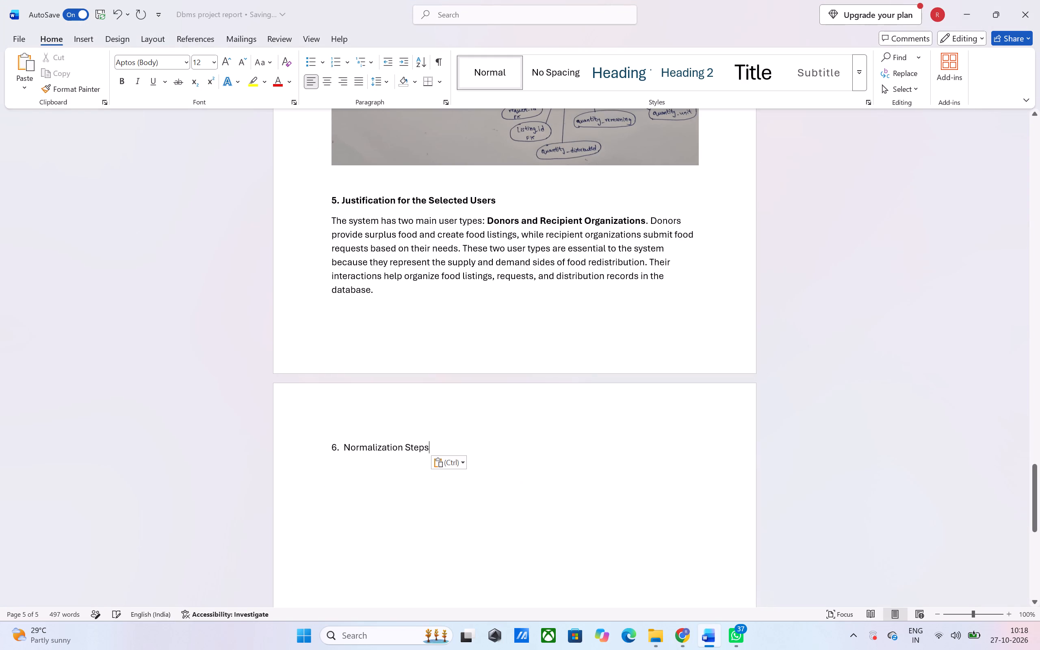
# Make the "6. Normalization Steps" heading bold and add blank lines below it, reverting the automatic list numbering.
pyautogui.moveTo(432, 448); pyautogui.dragTo(317, 442)
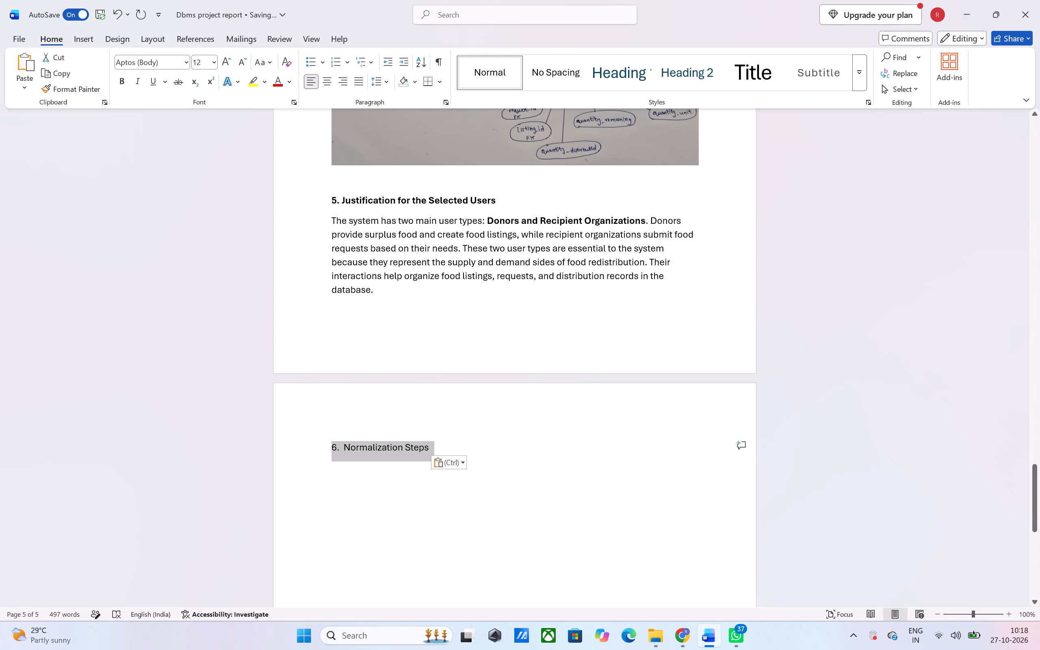
pyautogui.click(123, 77)
pyautogui.click(516, 451)
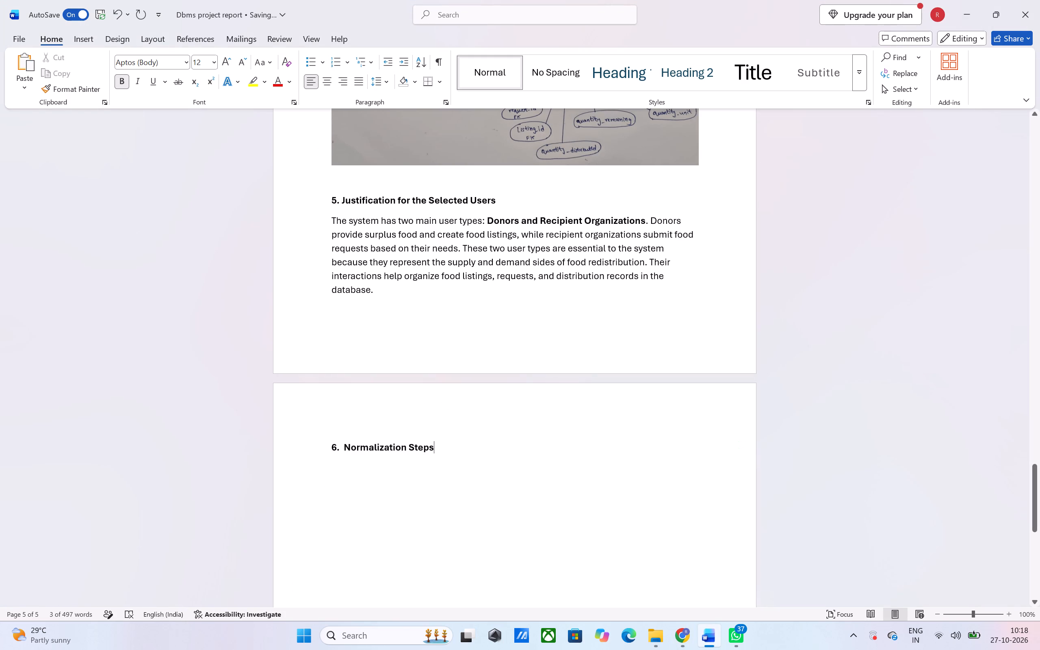
pyautogui.press('Return')
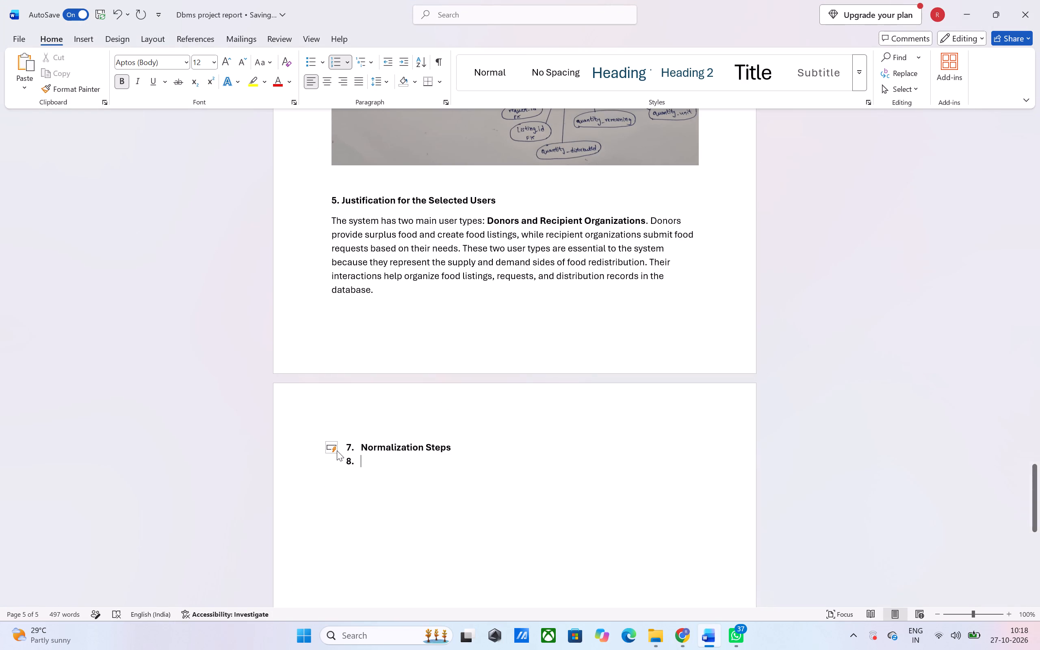
pyautogui.click(337, 451)
pyautogui.click(346, 461)
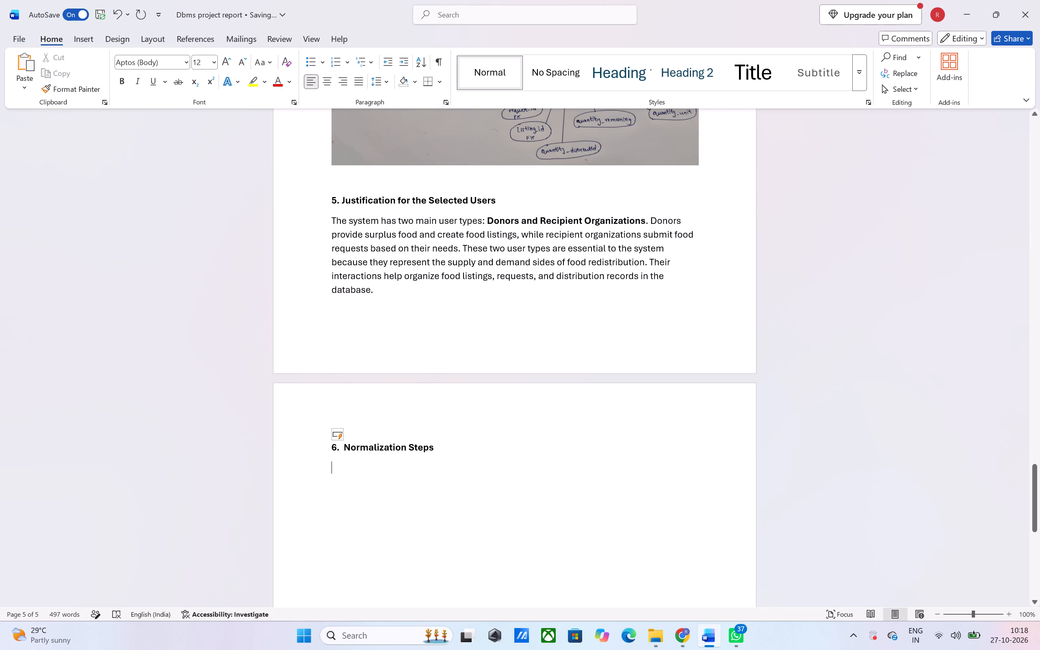
pyautogui.press('Return')
# Copy the introductory paragraph of the shortened normalization answer from ChatGPT in Chrome and paste it below the section 6 heading in Word.
pyautogui.click(661, 638)
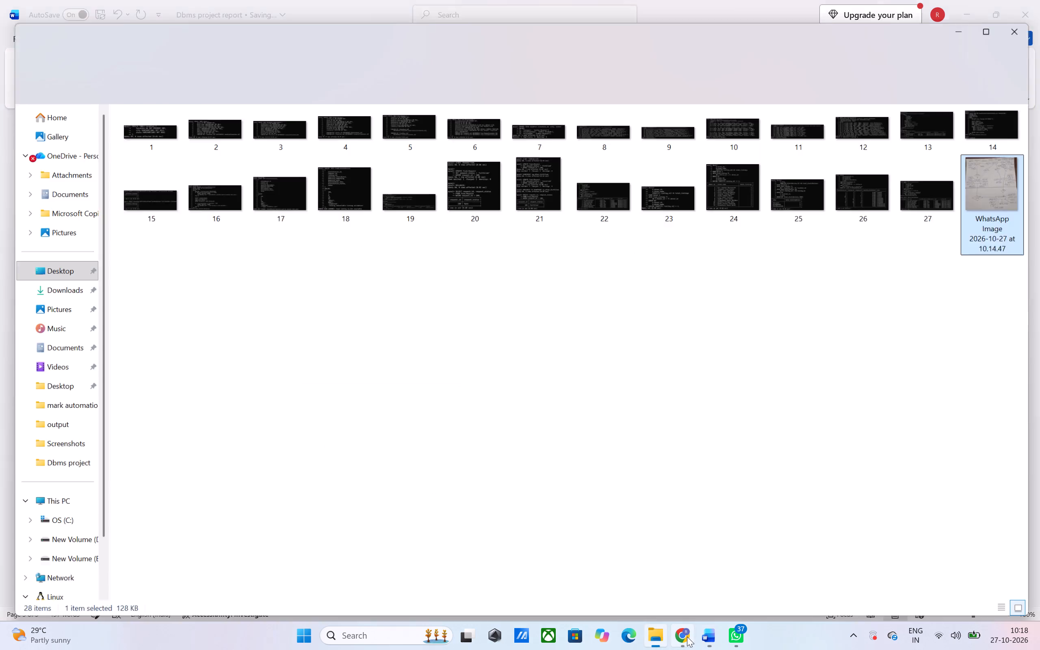
pyautogui.click(687, 637)
pyautogui.click(661, 635)
pyautogui.click(1031, 20)
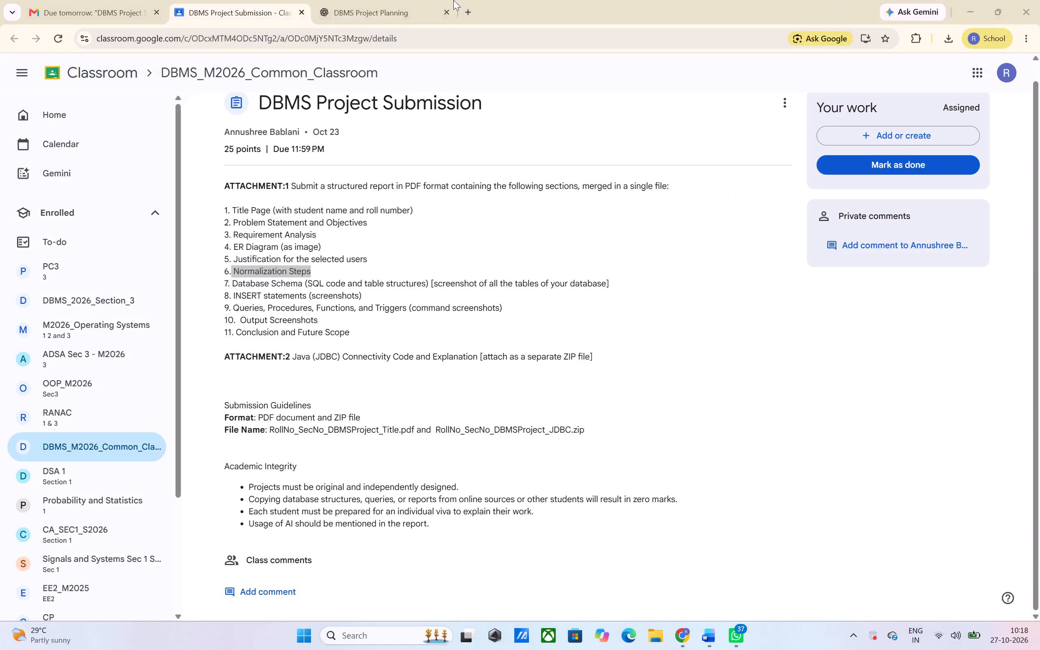
pyautogui.click(425, 0)
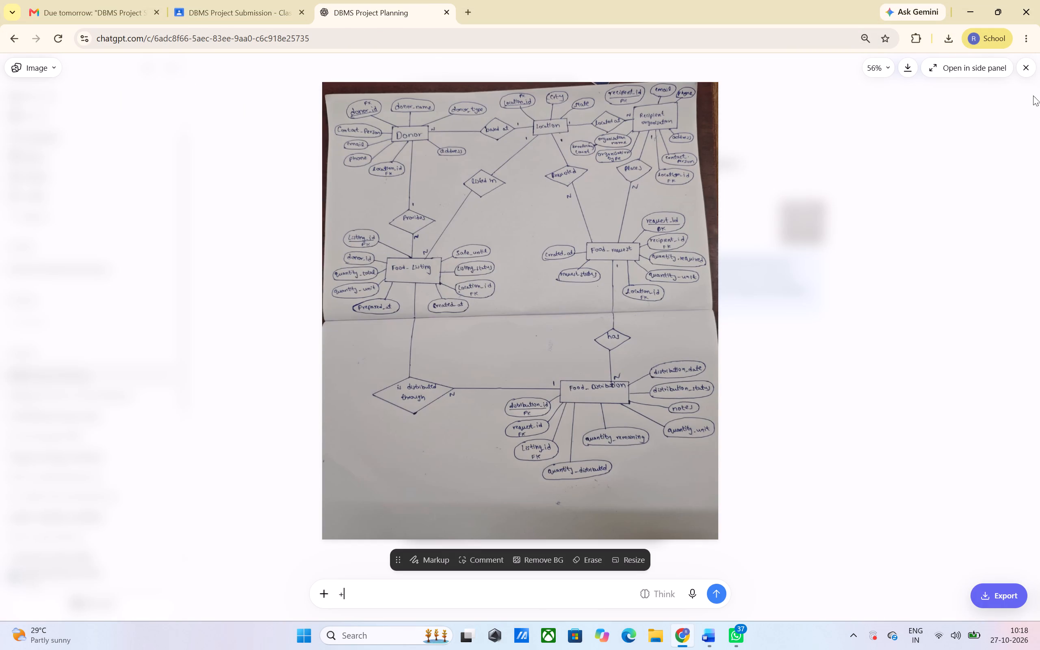
pyautogui.click(1022, 66)
pyautogui.scroll(3, 598, 282)
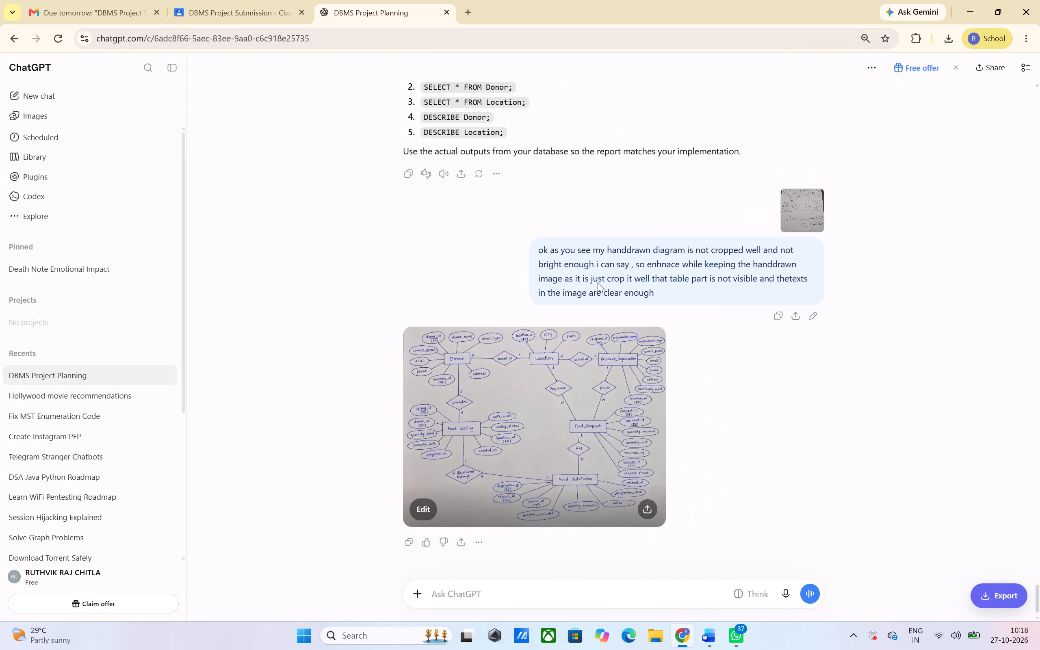
pyautogui.scroll(13, 598, 282)
pyautogui.scroll(-3, 599, 278)
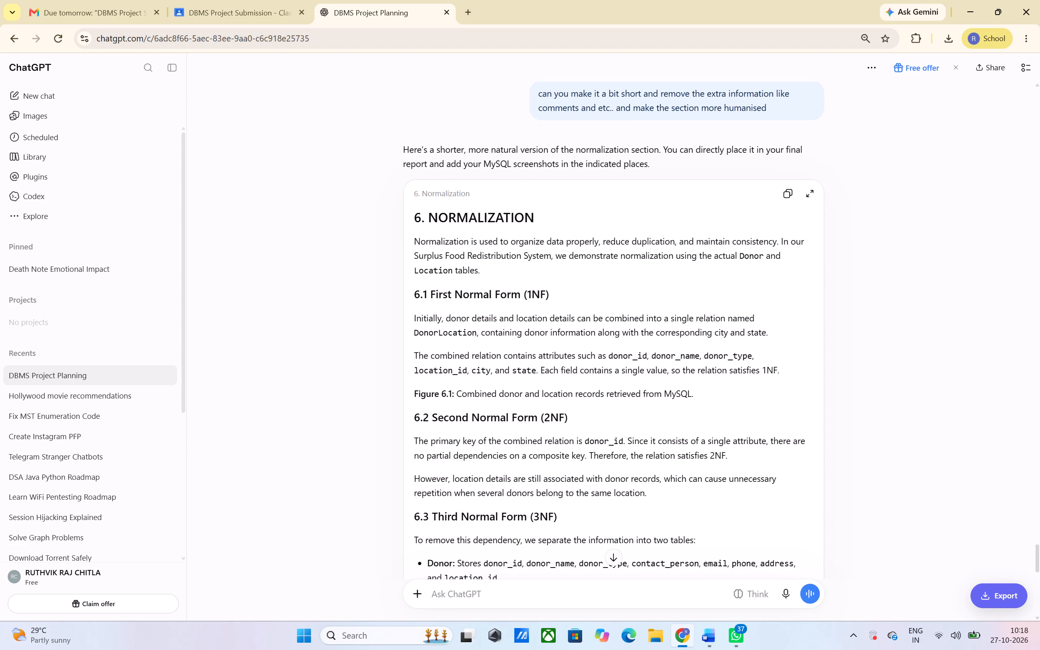
pyautogui.moveTo(493, 271); pyautogui.dragTo(401, 236)
pyautogui.hotkey('ctrl', 'c')
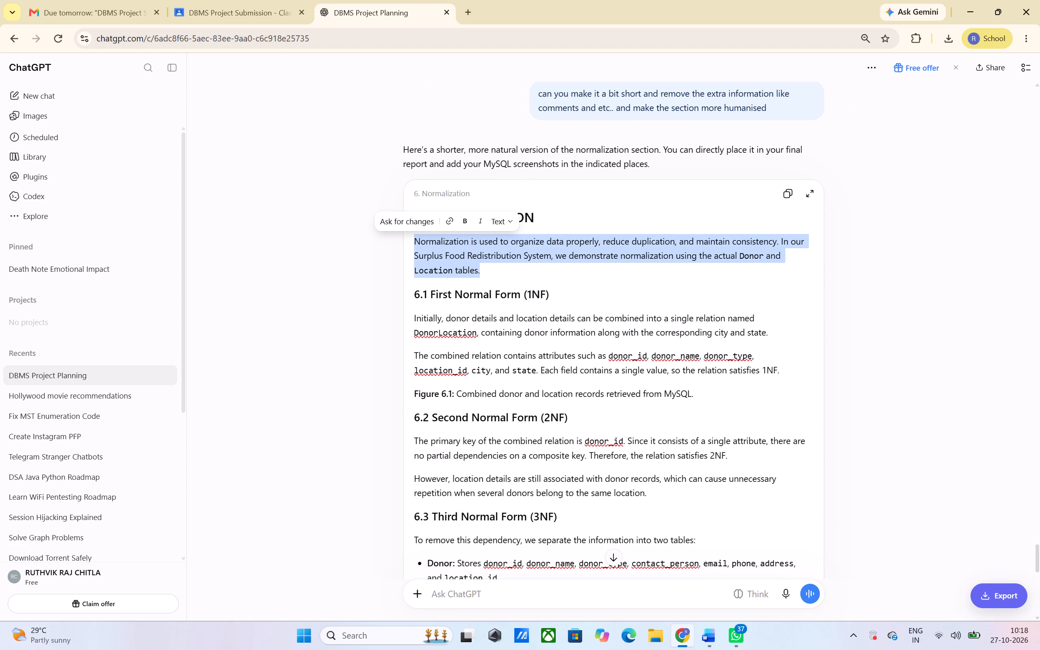
pyautogui.click(710, 644)
pyautogui.hotkey('ctrl', 'v')
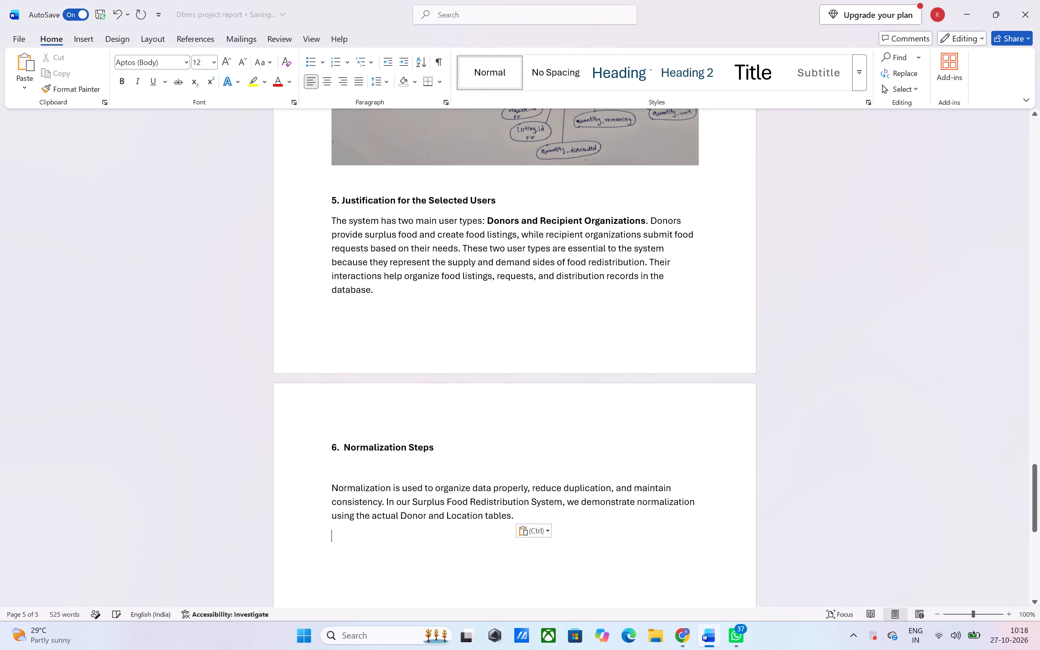
# Copy "First Normal Form (1NF)" and its two paragraphs from ChatGPT, without "6.1" or the figure caption, and paste them below Word's normalization introduction.
pyautogui.click(692, 640)
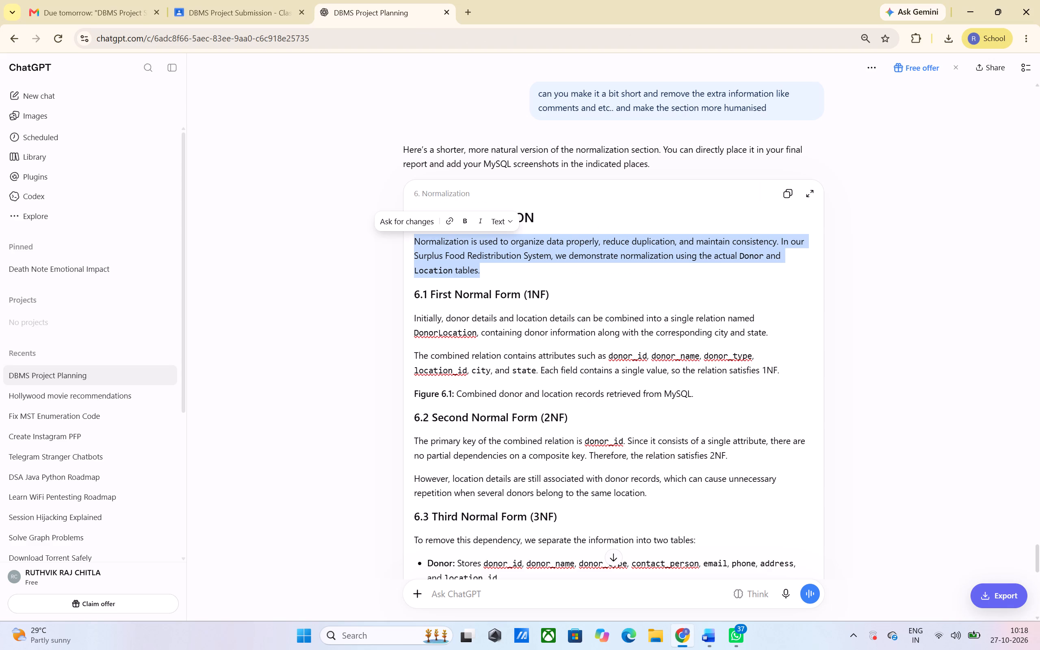
pyautogui.click(435, 326)
pyautogui.moveTo(430, 294); pyautogui.dragTo(715, 360)
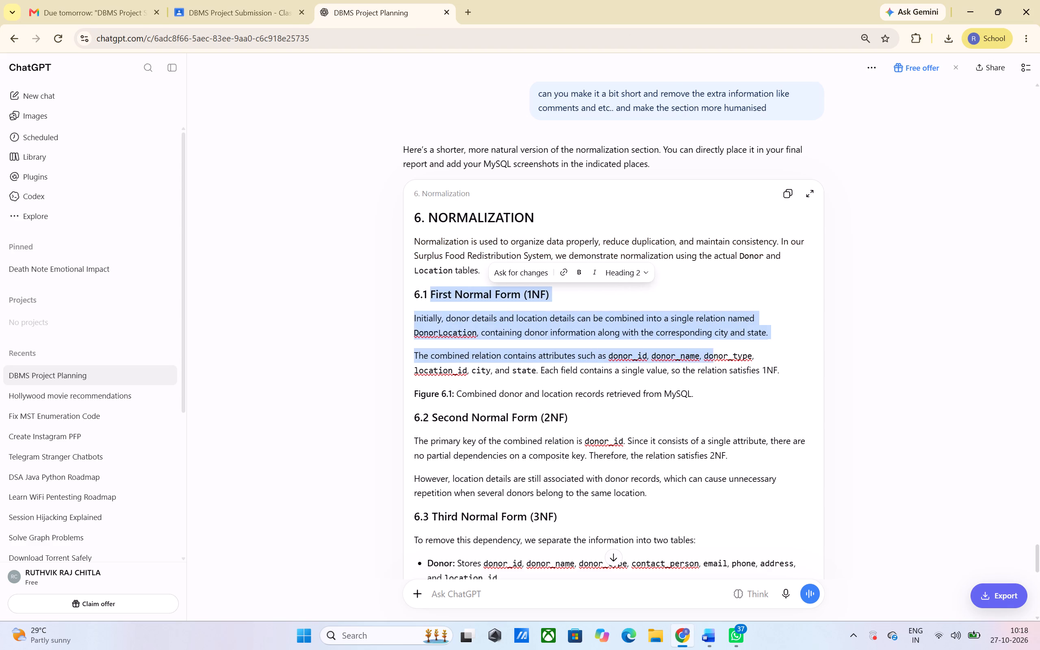
pyautogui.moveTo(715, 360); pyautogui.dragTo(782, 388)
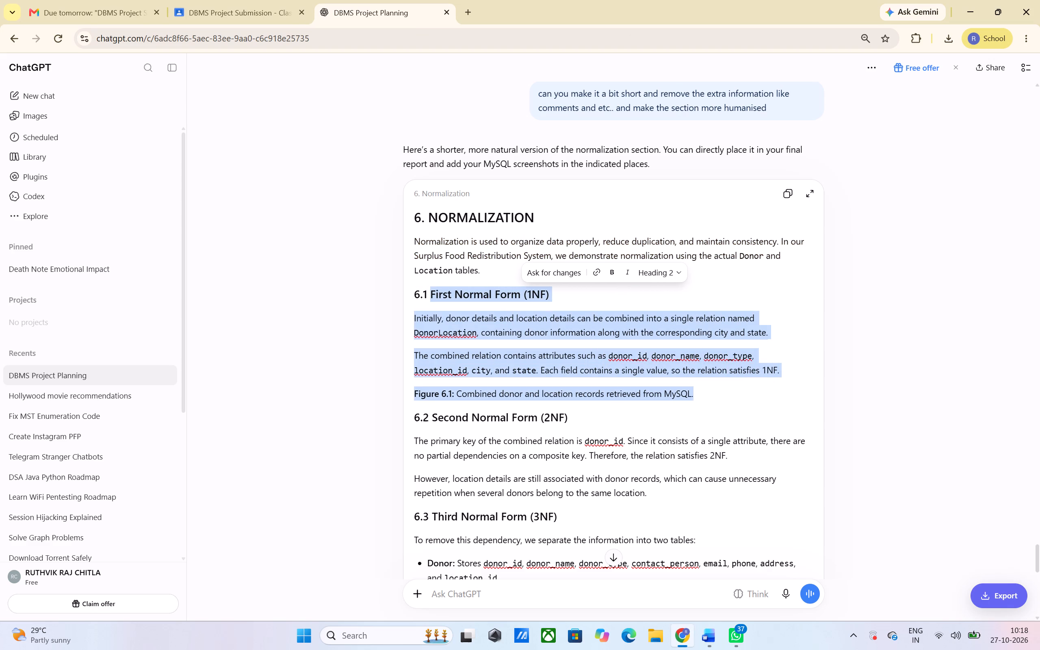
pyautogui.moveTo(782, 388); pyautogui.dragTo(785, 371)
pyautogui.hotkey('ctrl', 'c')
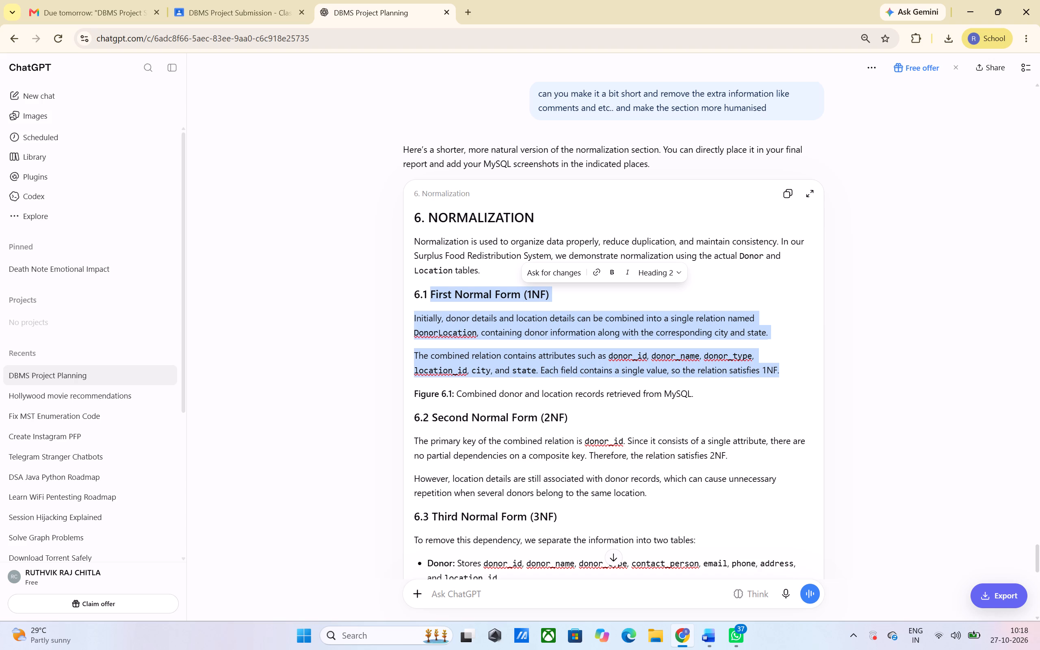
pyautogui.click(717, 636)
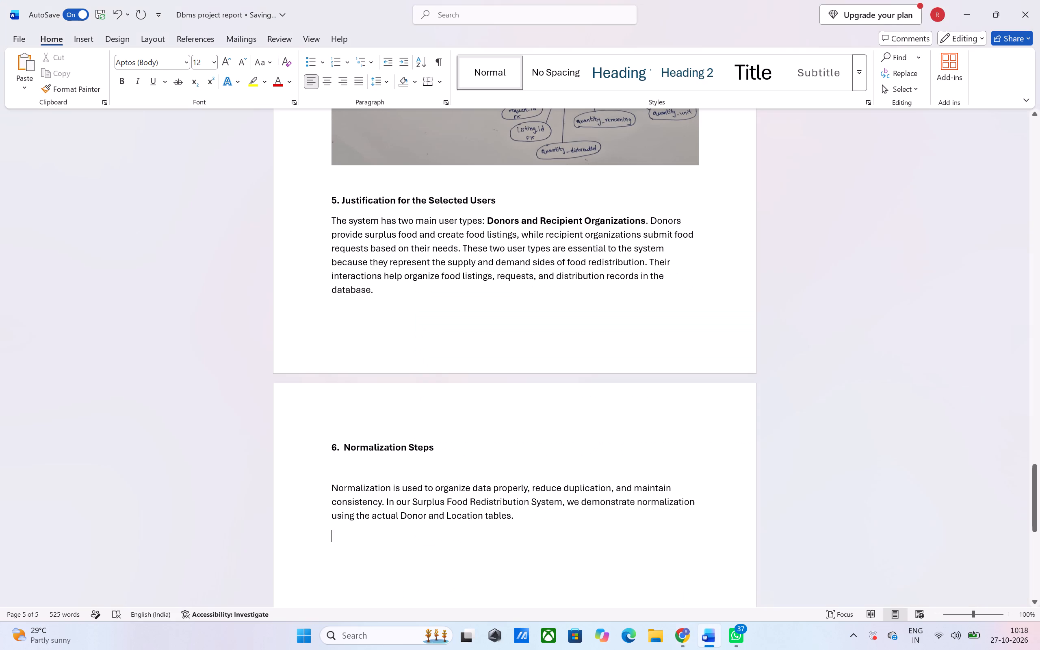
pyautogui.hotkey('ctrl', 'v')
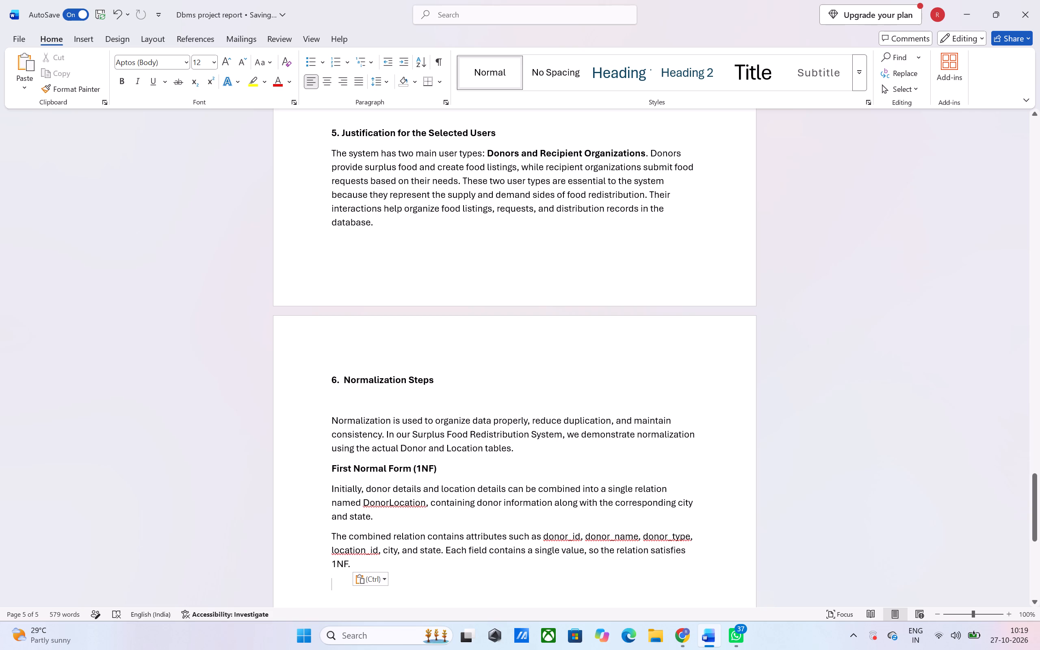
pyautogui.click(331, 535)
pyautogui.scroll(-4, 381, 552)
pyautogui.click(403, 513)
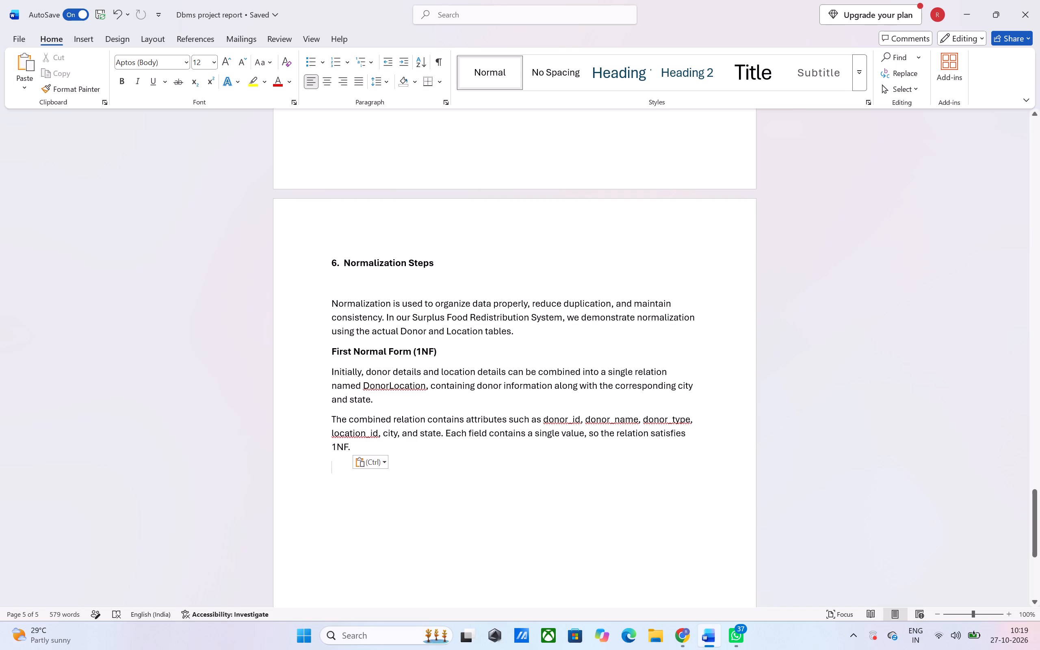
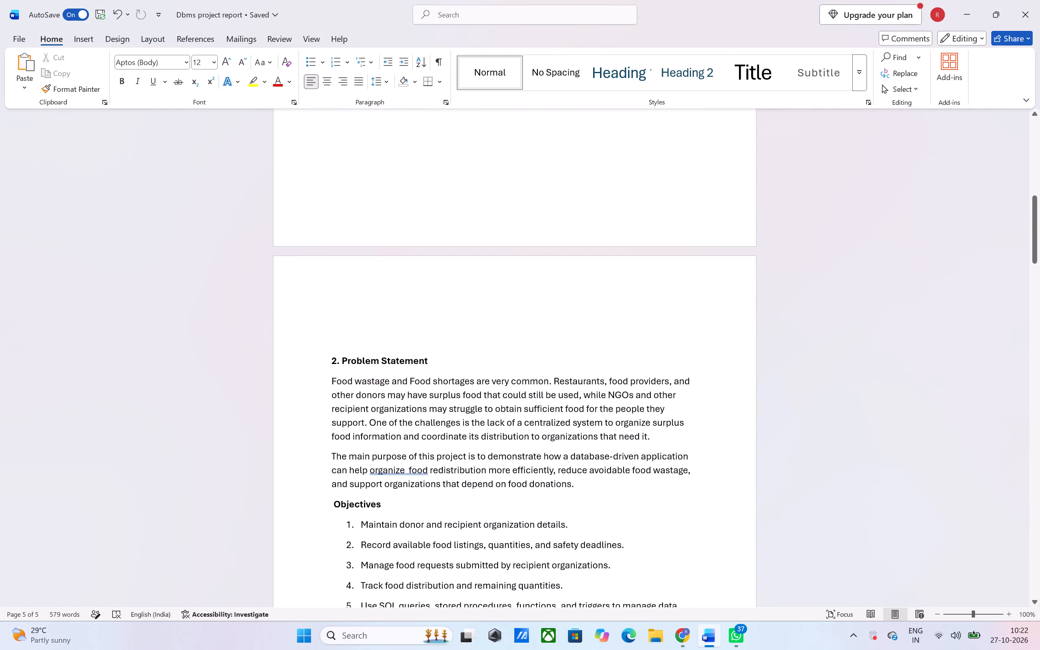
pyautogui.scroll(20, 588, 431)
pyautogui.scroll(5, 588, 431)
pyautogui.scroll(-18, 570, 426)
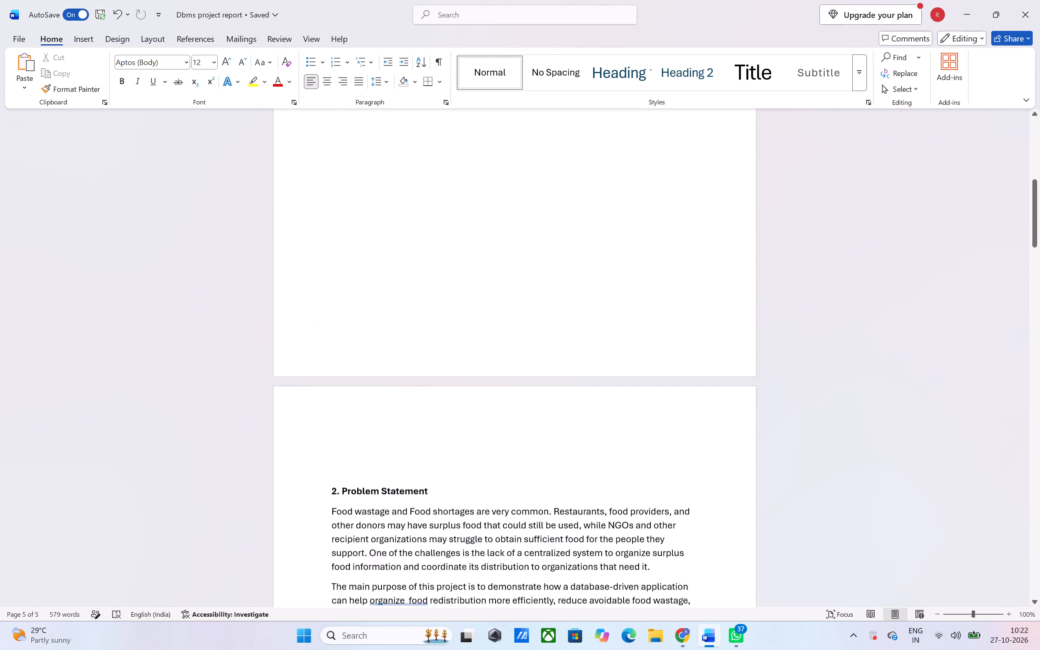
pyautogui.scroll(-4, 574, 430)
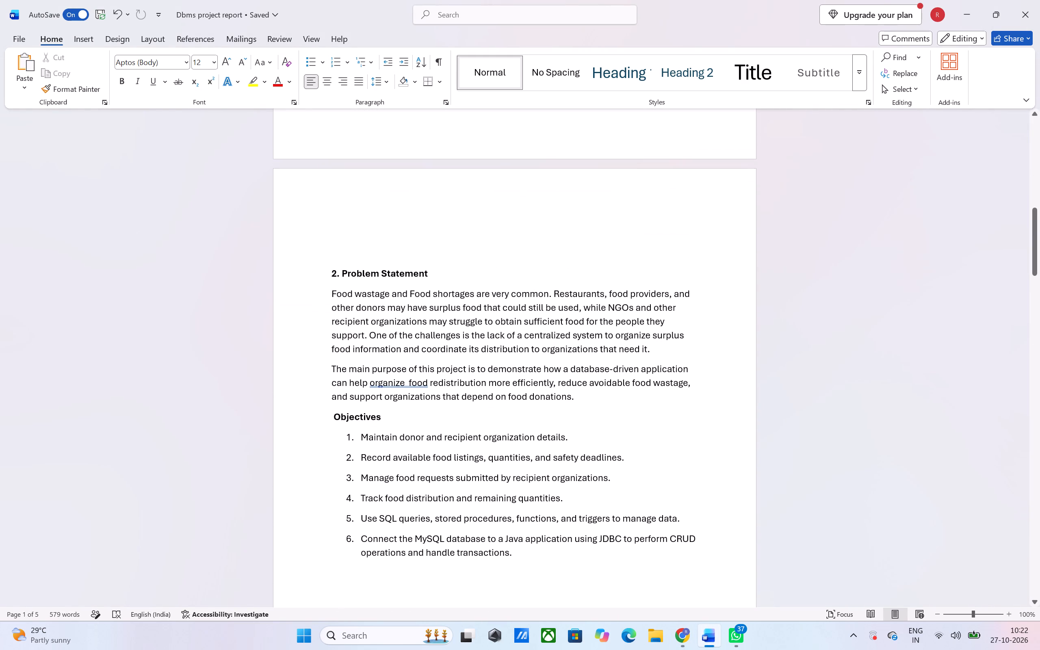
pyautogui.click(329, 416)
pyautogui.press('Return')
# Review Word's section 3, and read the Requirement Analysis guidelines in DBMS_Project_Instructions.pdf from the DBMS_M2026_Common_Classroom stream in Chrome.
pyautogui.scroll(-4, 378, 435)
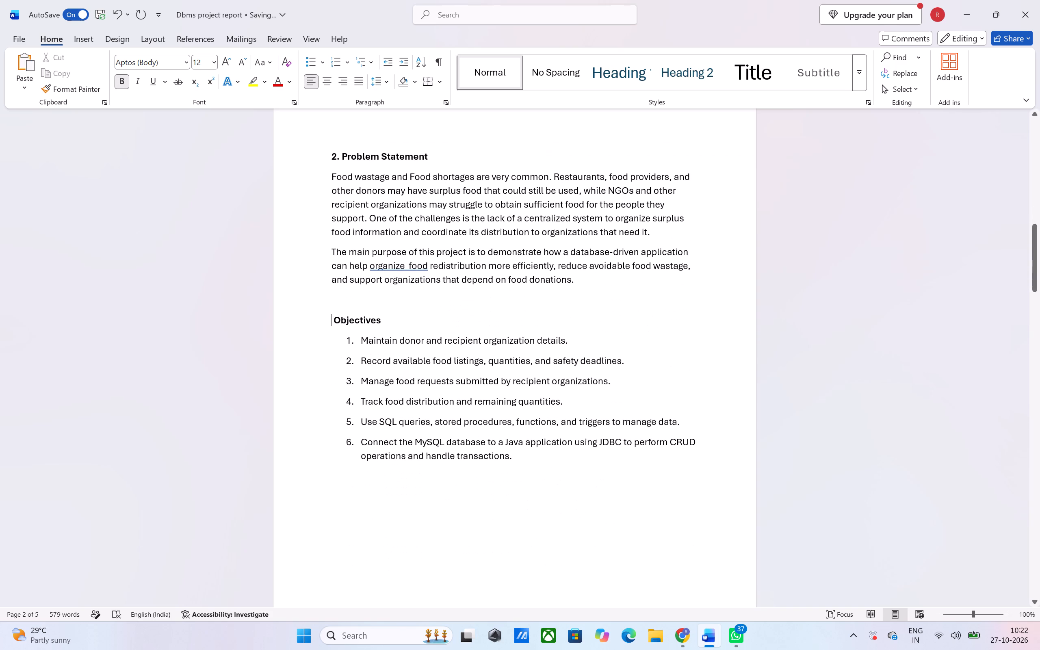
pyautogui.scroll(-18, 388, 452)
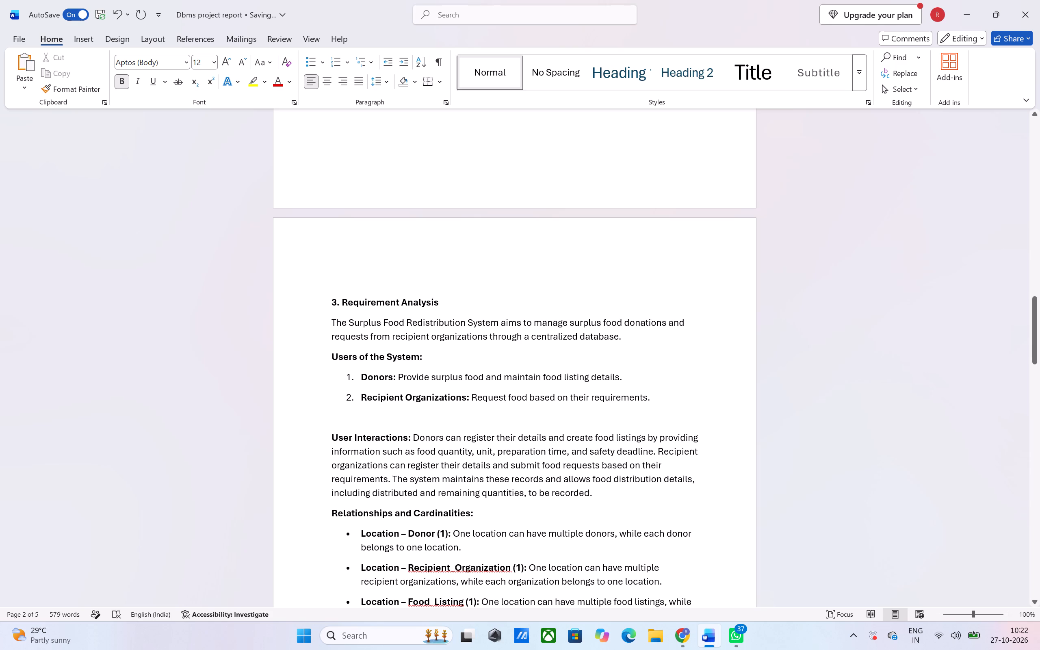
pyautogui.scroll(-3, 389, 442)
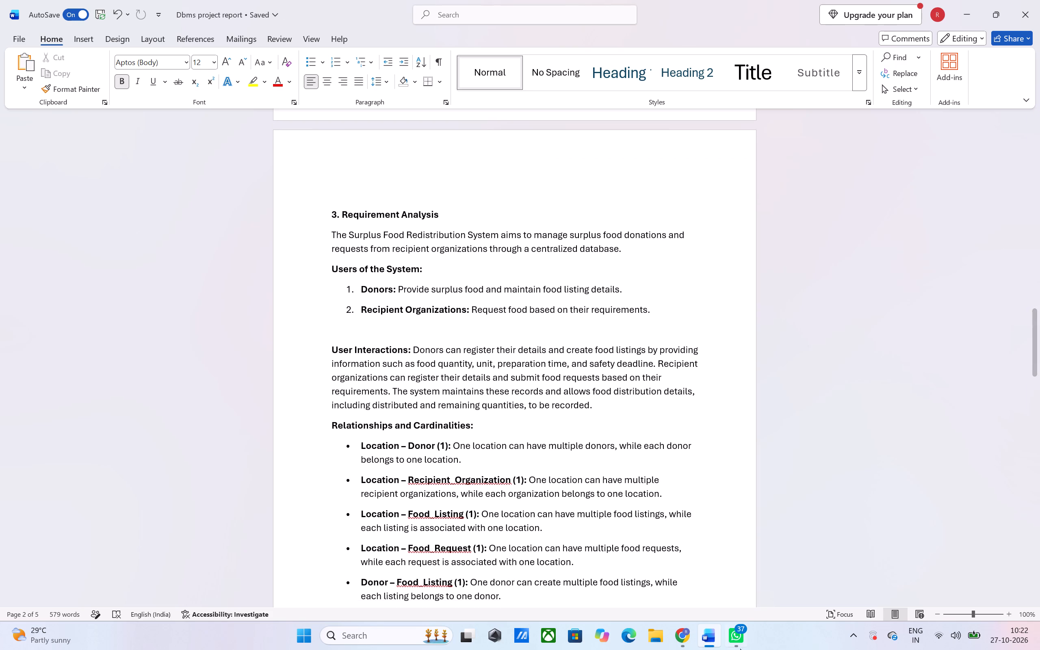
pyautogui.click(691, 635)
pyautogui.click(208, 0)
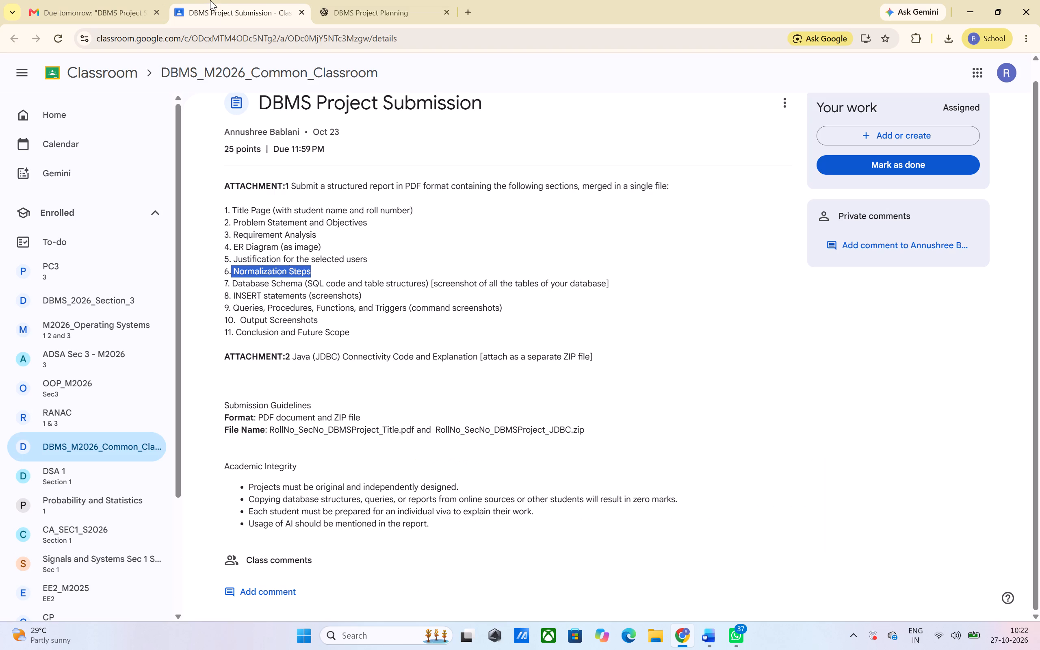
pyautogui.click(324, 310)
pyautogui.click(87, 442)
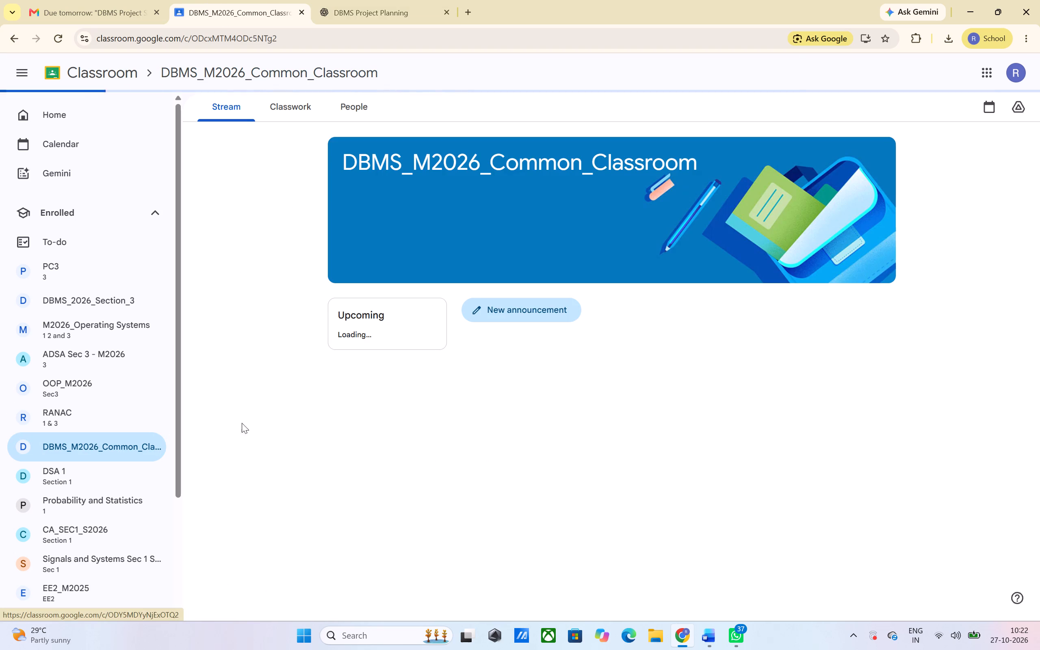
pyautogui.scroll(-10, 566, 437)
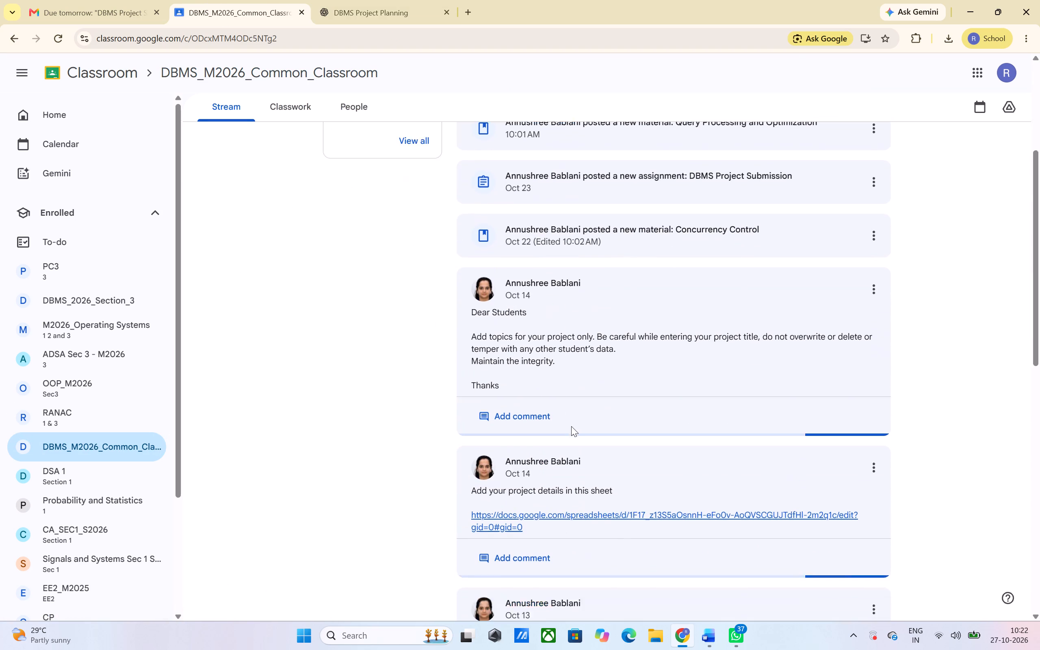
pyautogui.click(550, 371)
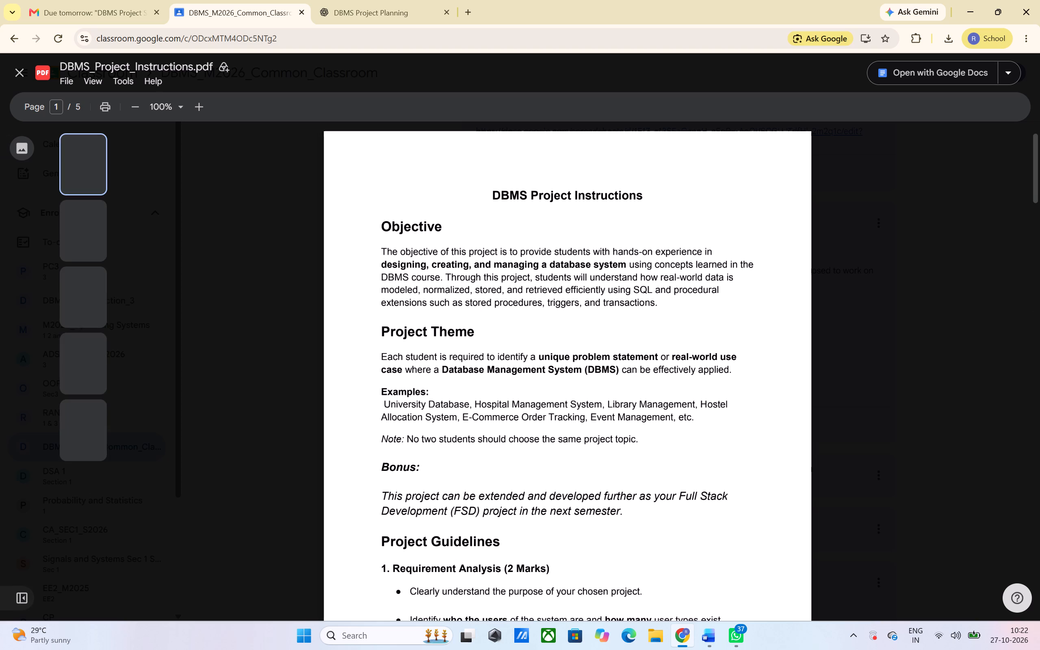
pyautogui.scroll(-8, 391, 388)
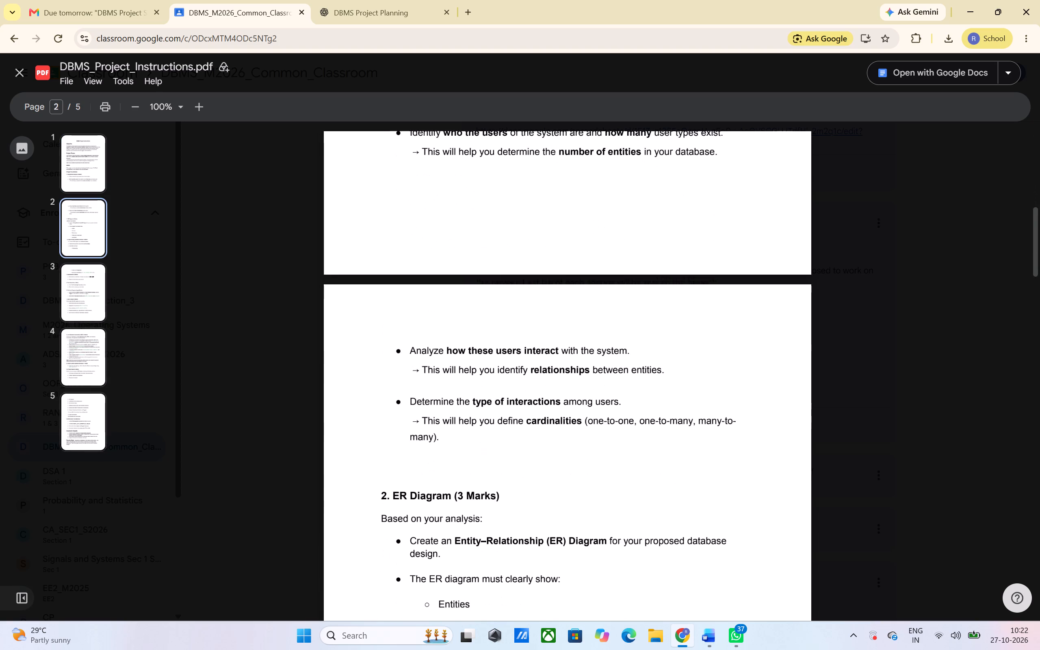
pyautogui.scroll(3, 394, 401)
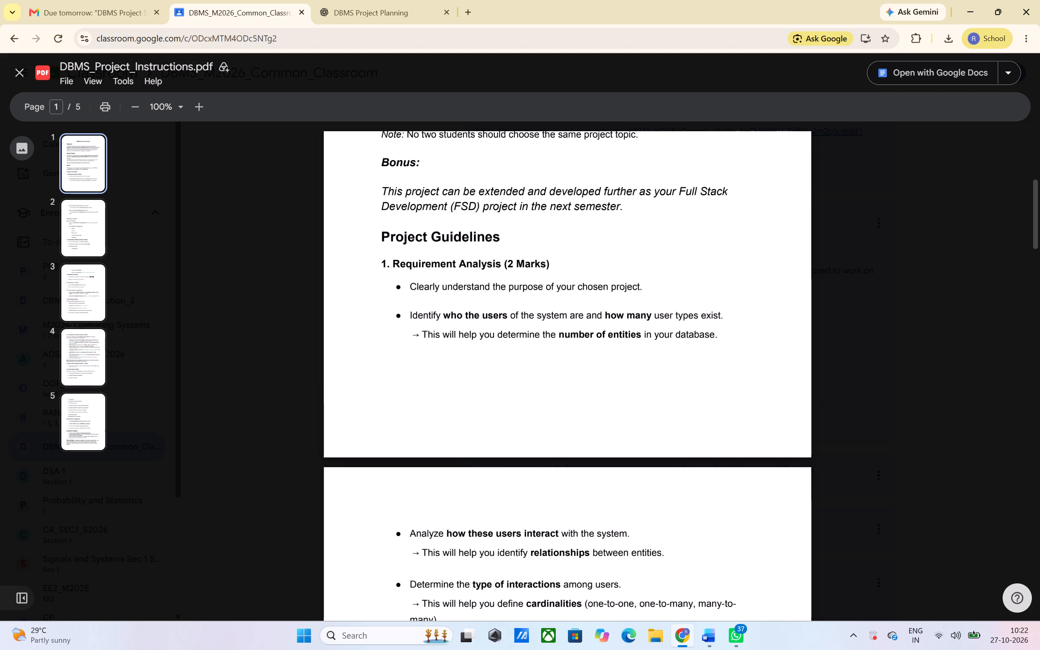
pyautogui.scroll(-2, 481, 381)
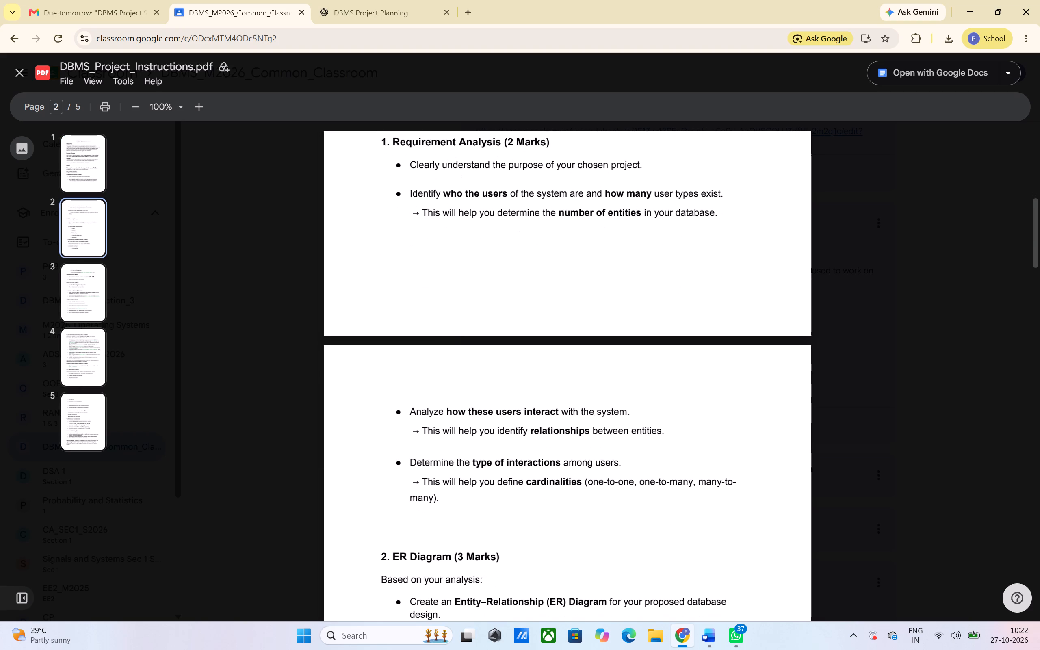
pyautogui.scroll(-1, 429, 384)
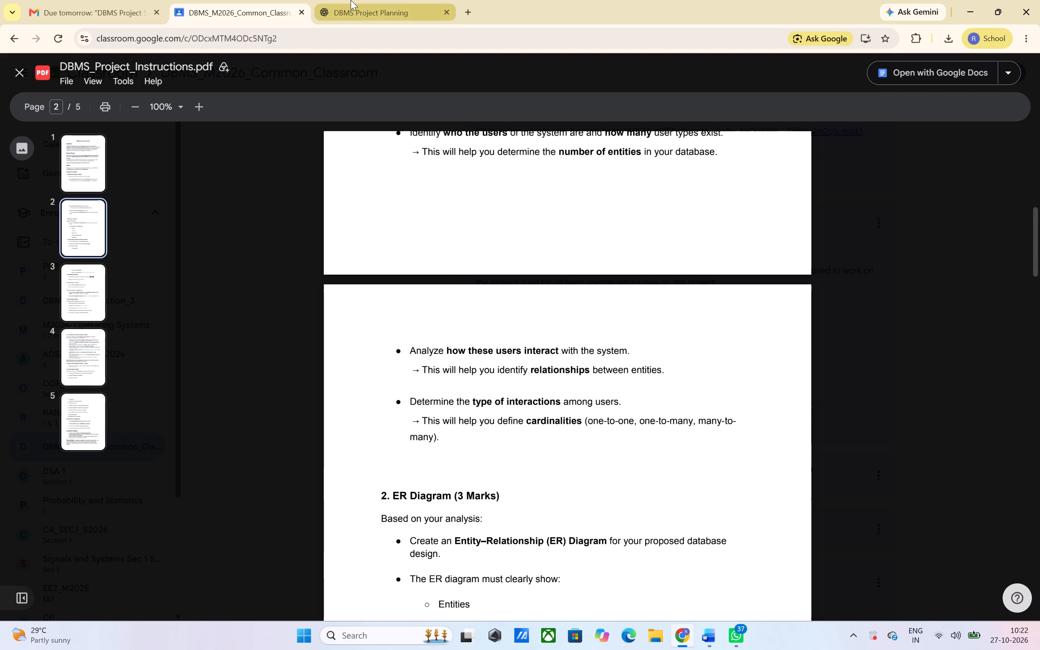
# Copy section 3 of the Word report from the "Requirement Analysis" heading through the two-item "Users of the System" list.
pyautogui.click(699, 638)
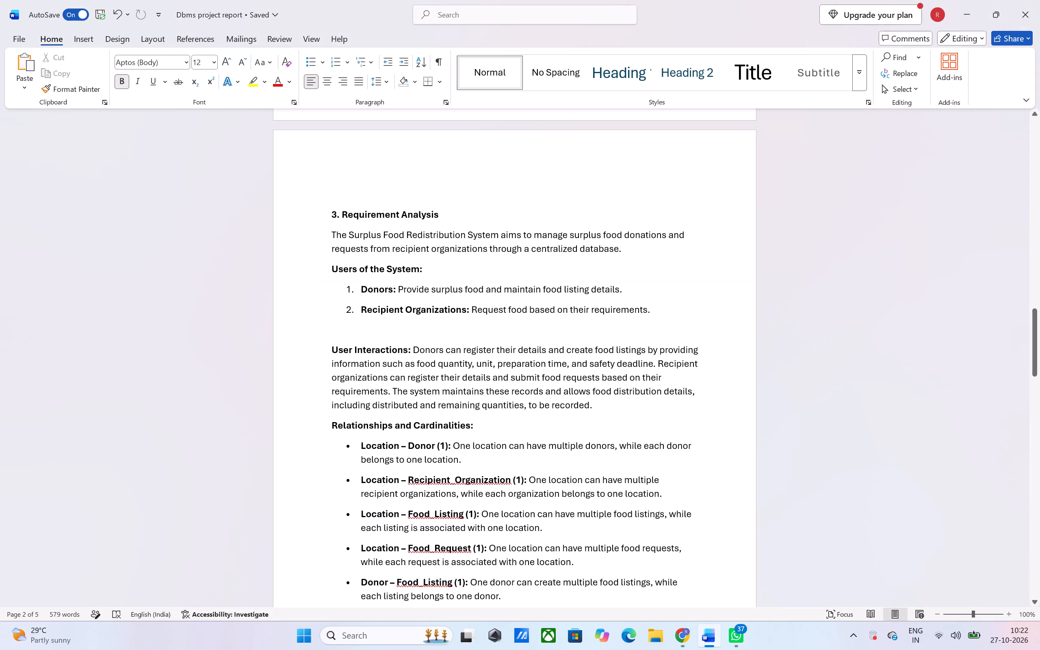
pyautogui.scroll(-9, 379, 275)
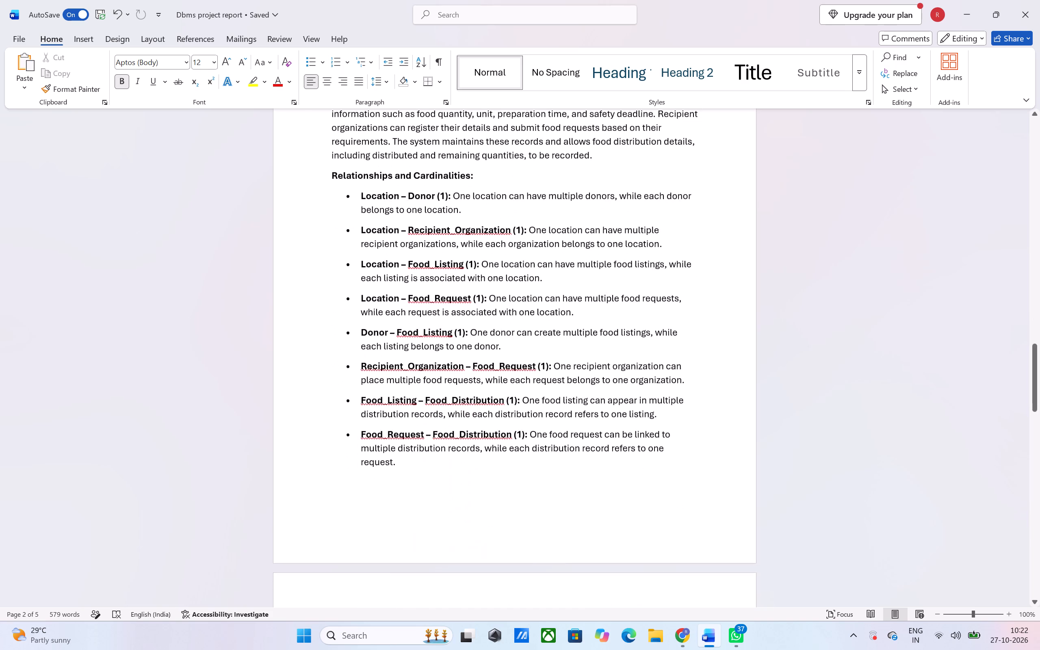
pyautogui.scroll(10, 380, 277)
pyautogui.moveTo(325, 242); pyautogui.dragTo(531, 290)
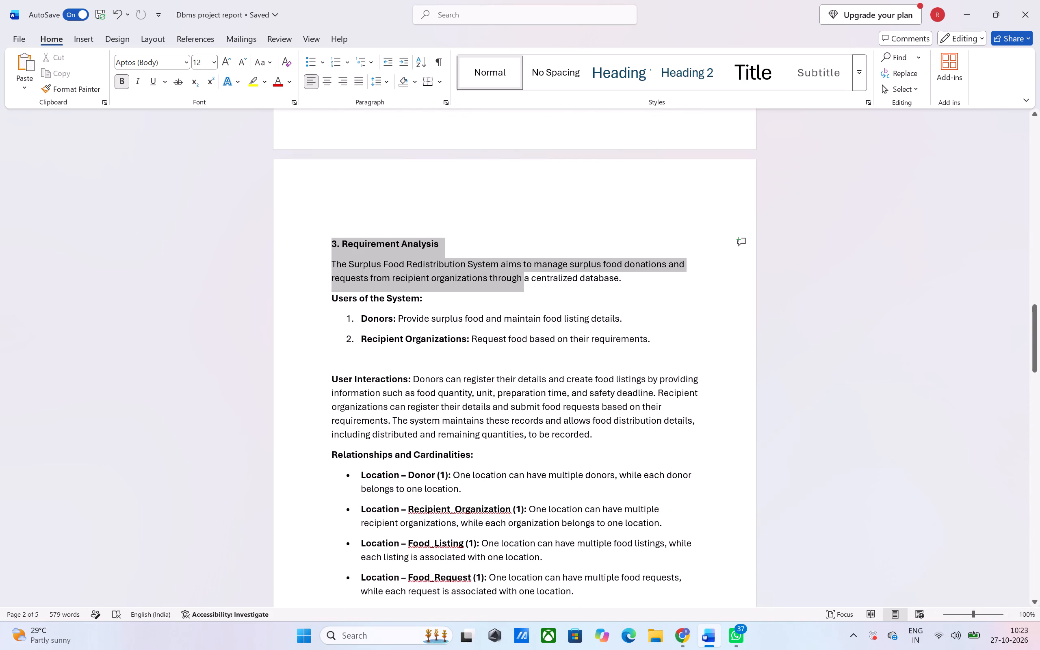
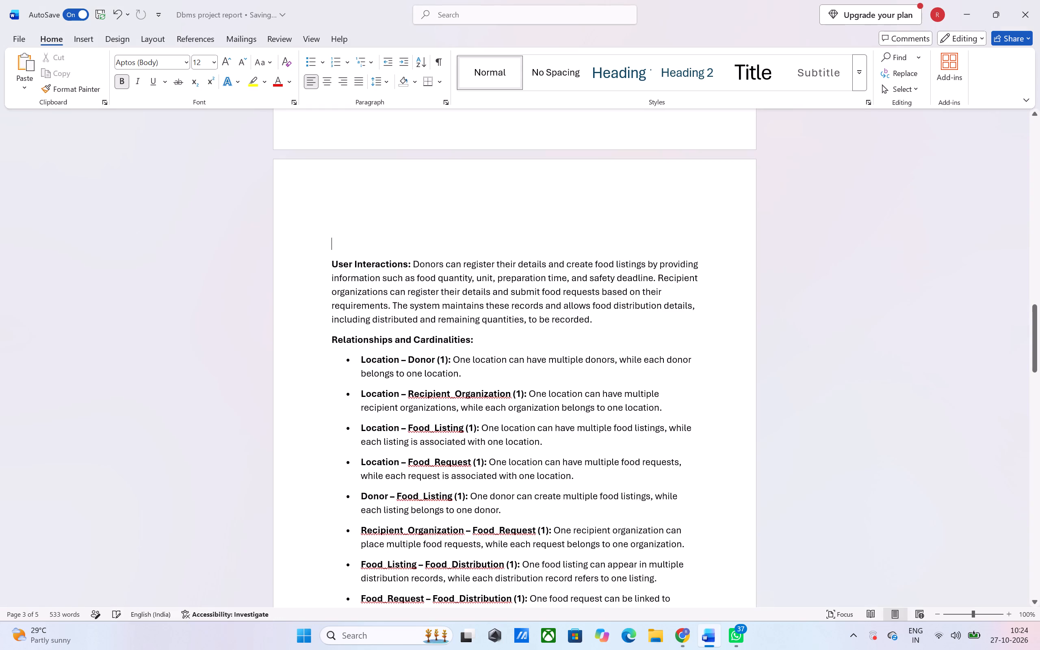
pyautogui.scroll(1, 678, 357)
pyautogui.hotkey('ctrl', 'v')
# Delete the "3.2 Purpose of the System" heading and its two paragraphs from the pasted section.
pyautogui.scroll(-4, 686, 429)
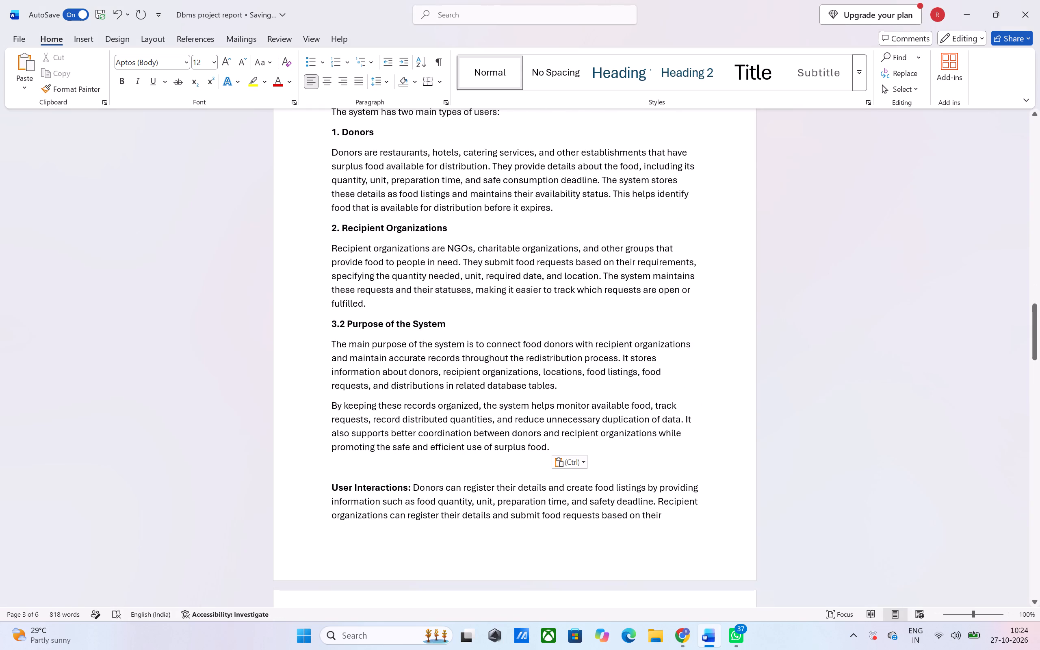
pyautogui.moveTo(554, 448); pyautogui.dragTo(321, 319)
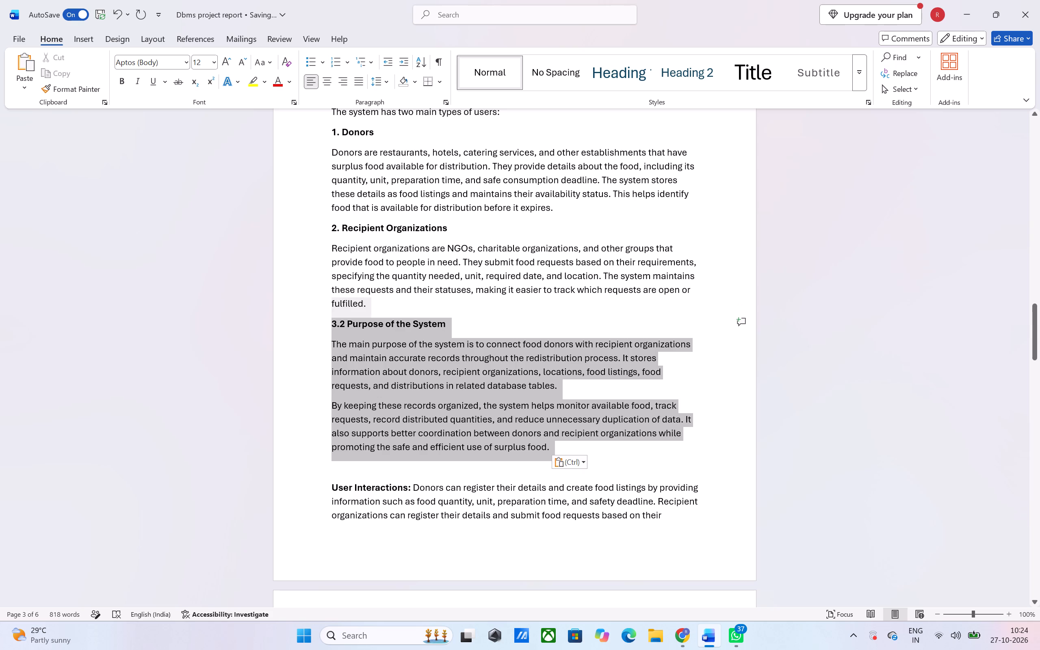
pyautogui.moveTo(321, 319); pyautogui.dragTo(326, 323)
pyautogui.press('BackSpace')
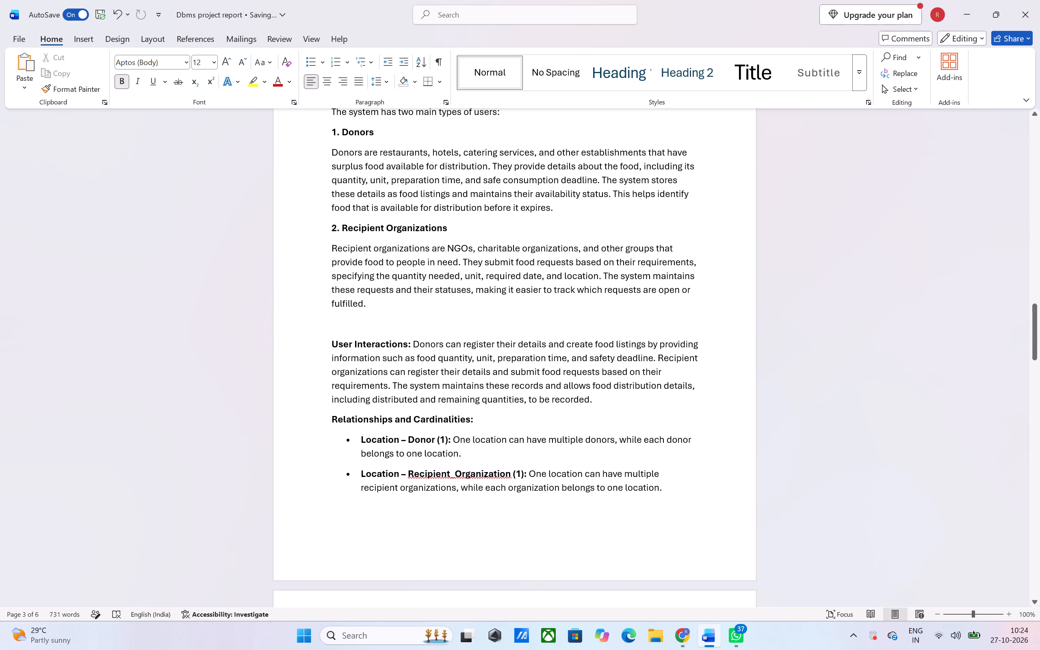
# Remove the blank line above the "User Interactions" paragraph.
pyautogui.click(324, 342)
pyautogui.click(323, 342)
pyautogui.click(326, 342)
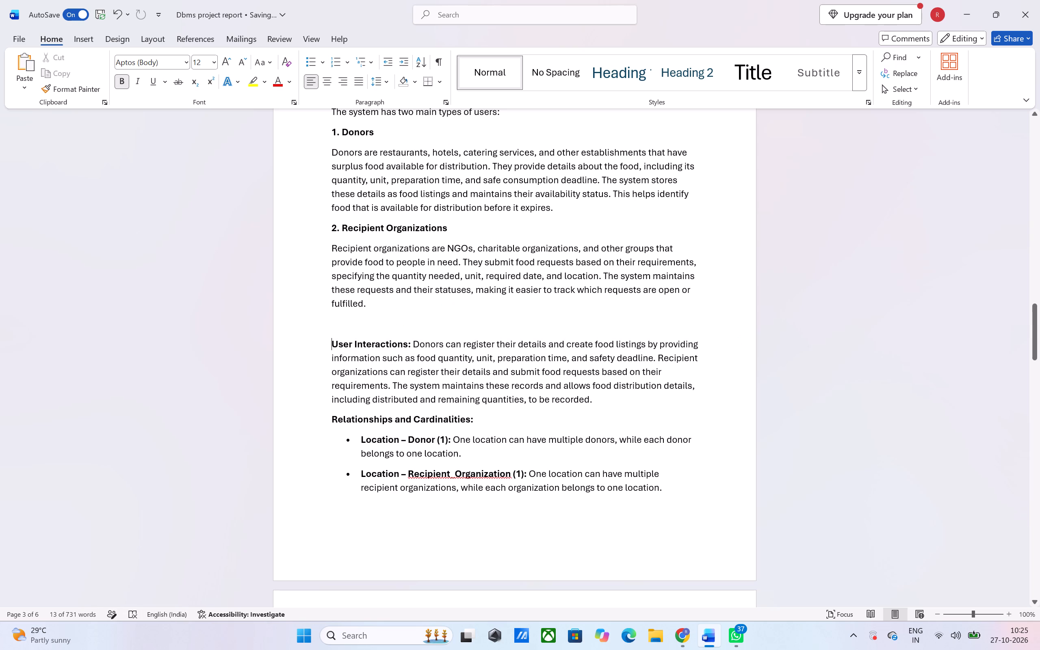
pyautogui.press('BackSpace')
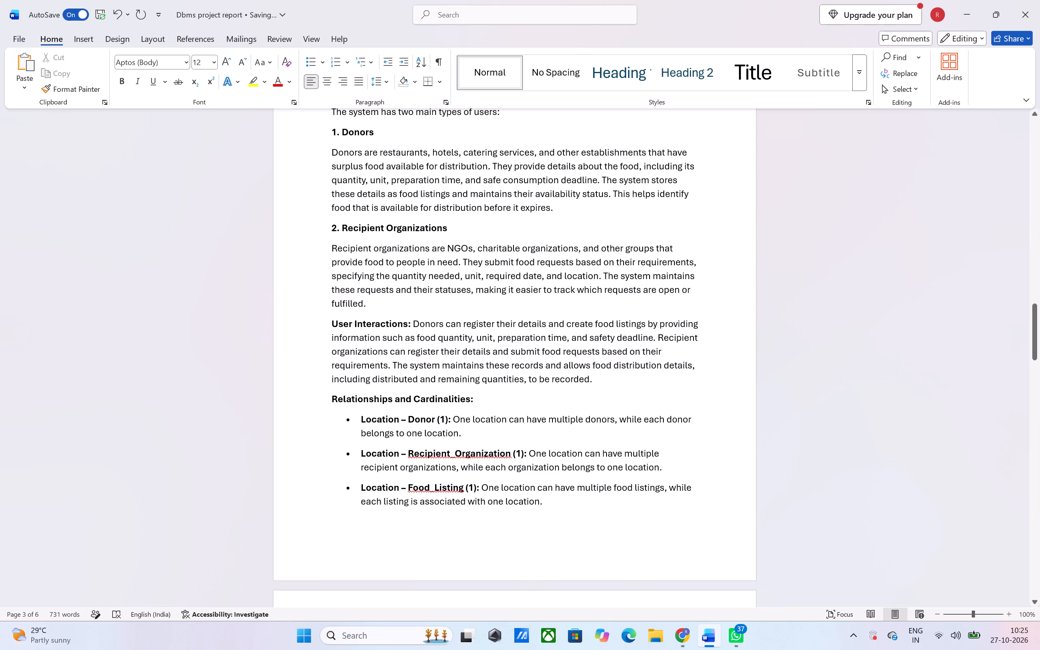
# Remove the blank line above the "3. REQUIREMENT ANALYSIS" heading, keeping the heading at the top of its page.
pyautogui.scroll(9, 335, 264)
pyautogui.click(324, 248)
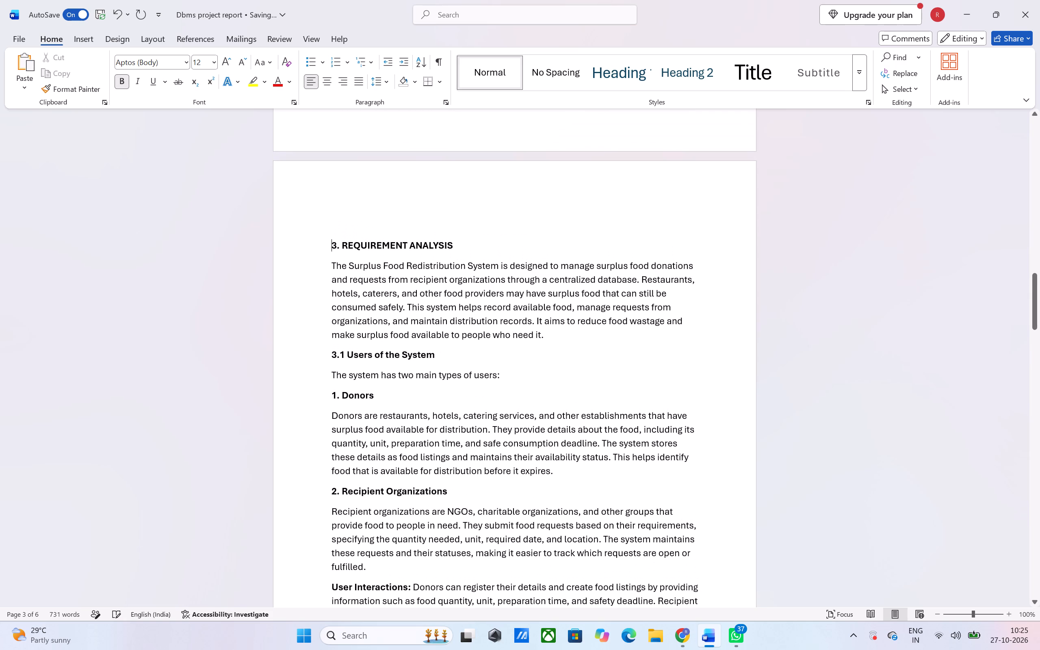
pyautogui.press('BackSpace')
pyautogui.press('BackSpace')
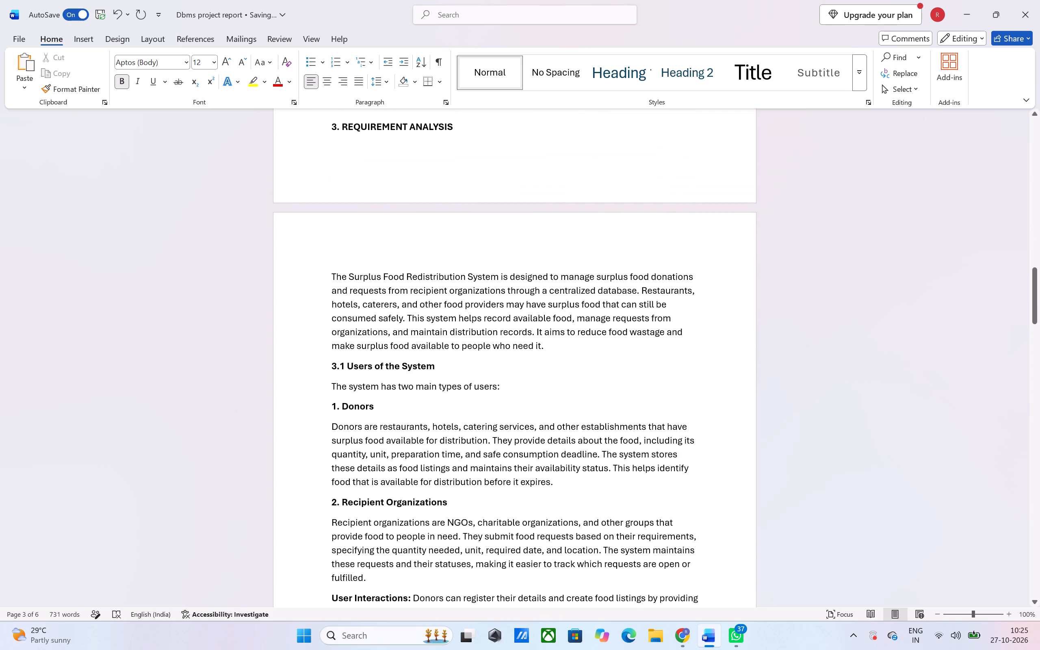
pyautogui.press('Return')
# Remove the "3.1" number from the "Users of the System" heading.
pyautogui.scroll(-5, 362, 312)
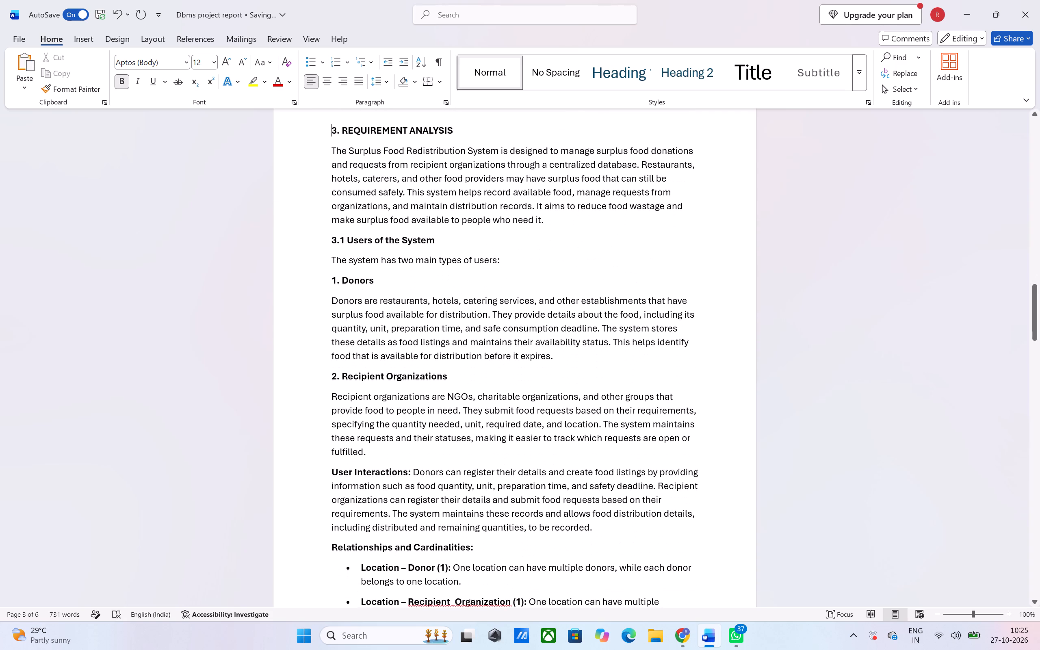
pyautogui.moveTo(343, 238); pyautogui.dragTo(337, 238)
pyautogui.moveTo(337, 238); pyautogui.dragTo(331, 239)
pyautogui.press('BackSpace')
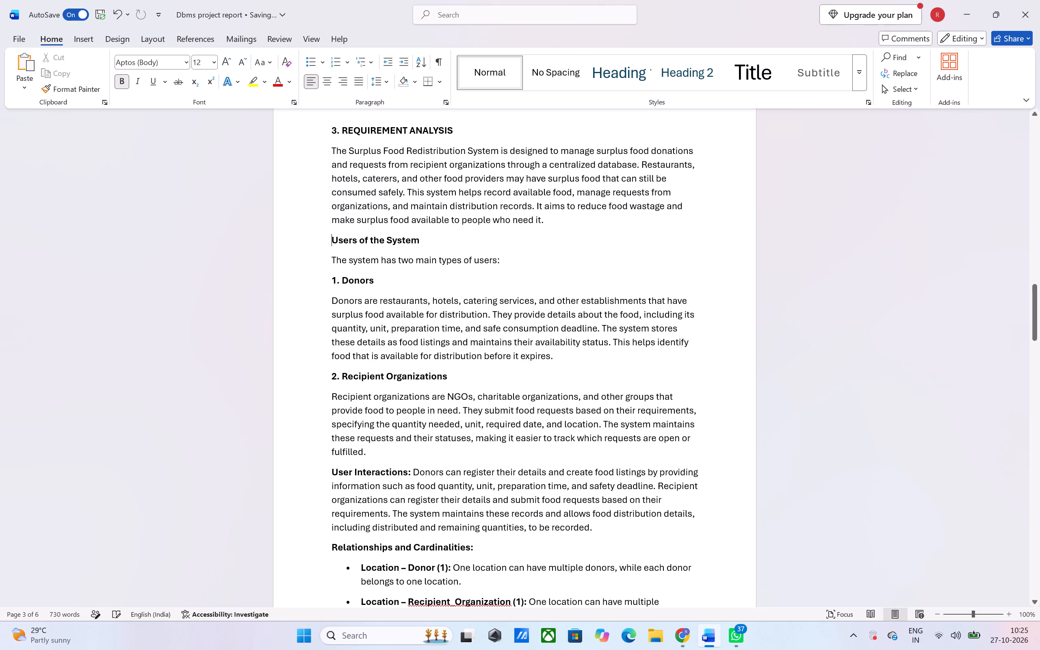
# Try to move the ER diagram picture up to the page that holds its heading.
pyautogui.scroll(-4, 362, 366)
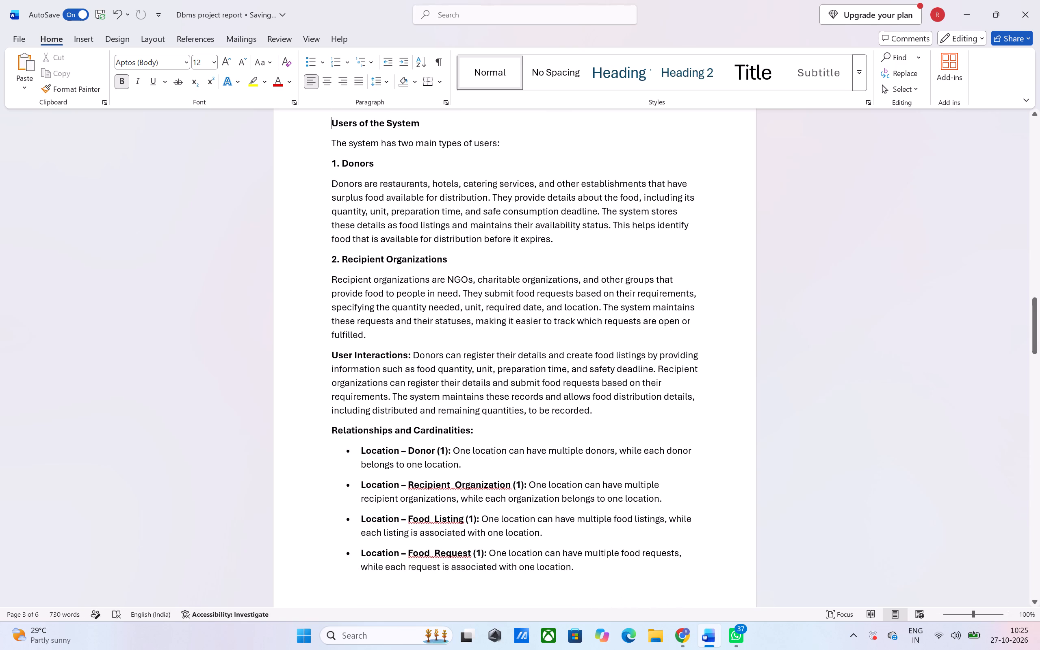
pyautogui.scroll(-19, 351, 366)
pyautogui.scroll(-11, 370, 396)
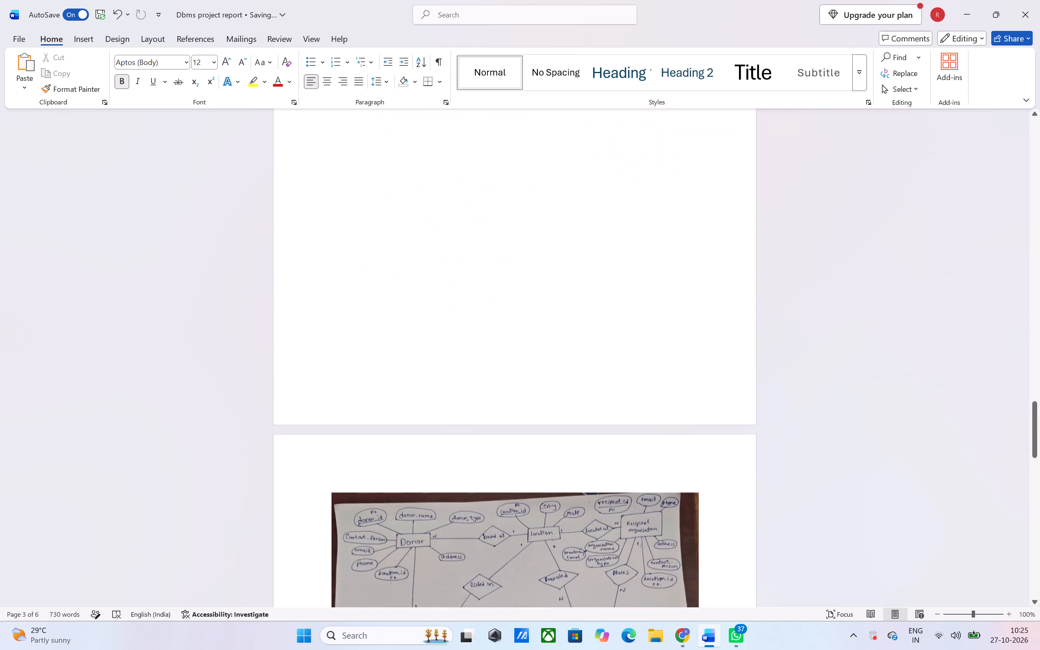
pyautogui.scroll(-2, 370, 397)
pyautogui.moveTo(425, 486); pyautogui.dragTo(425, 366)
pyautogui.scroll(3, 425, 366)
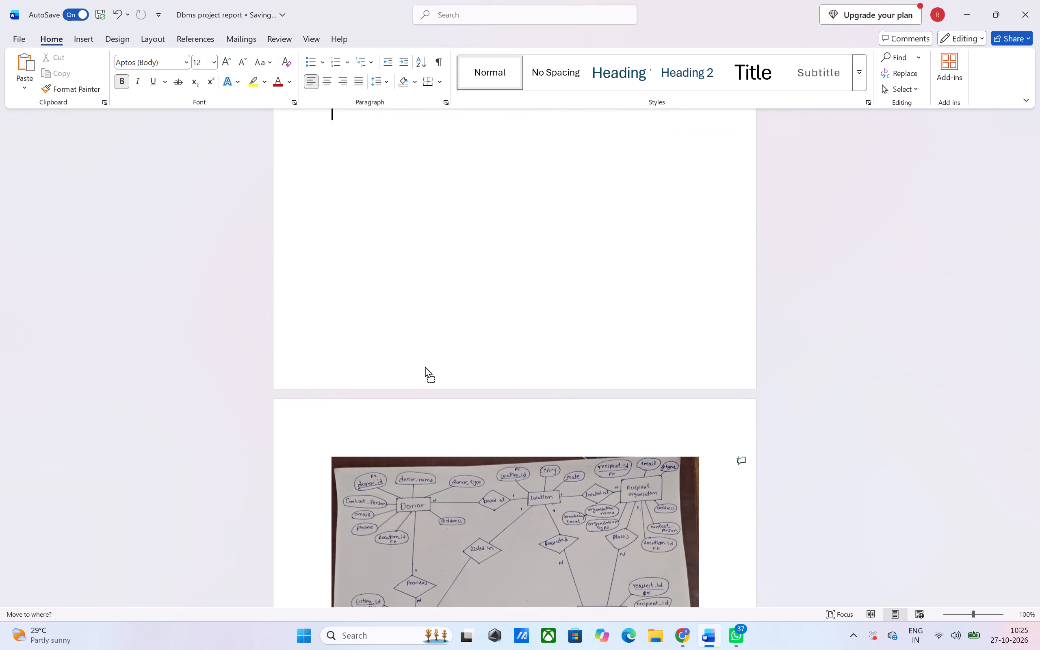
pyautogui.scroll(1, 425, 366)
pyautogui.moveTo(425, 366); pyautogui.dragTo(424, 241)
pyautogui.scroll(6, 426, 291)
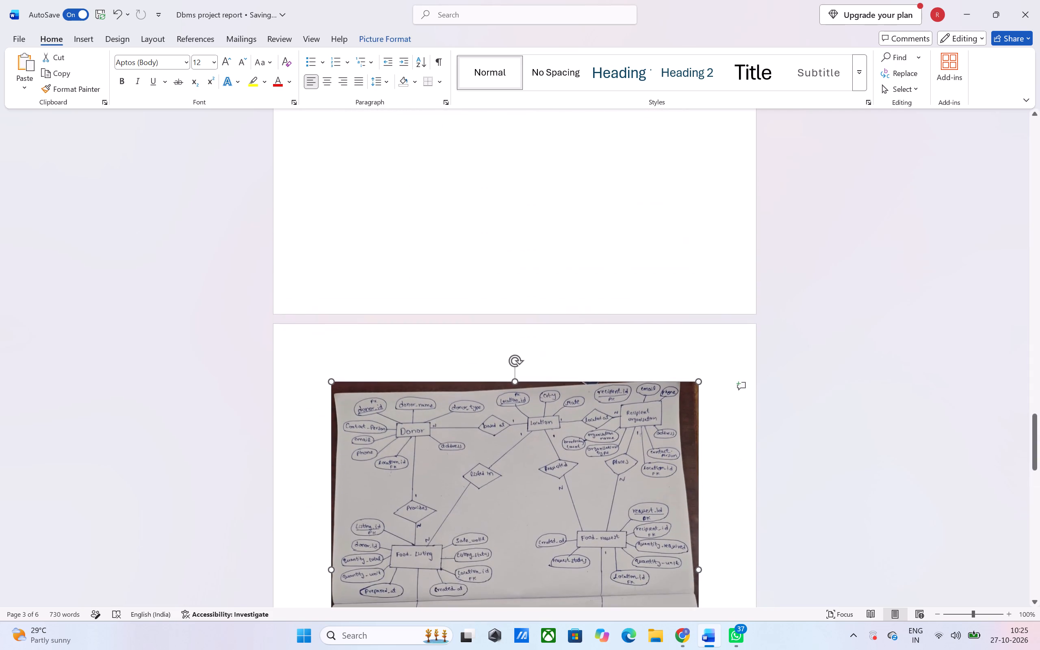
# Remove one blank line above the "4. ER Diagram" heading so the picture fits directly beneath it.
pyautogui.scroll(-6, 440, 286)
pyautogui.scroll(17, 463, 325)
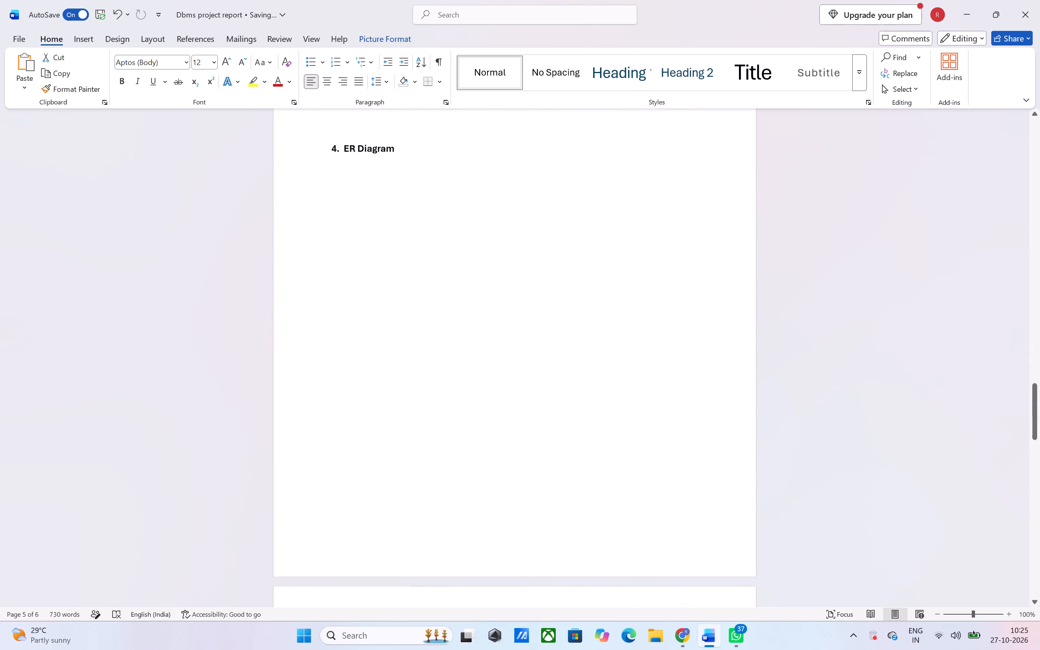
pyautogui.scroll(4, 472, 329)
pyautogui.click(329, 320)
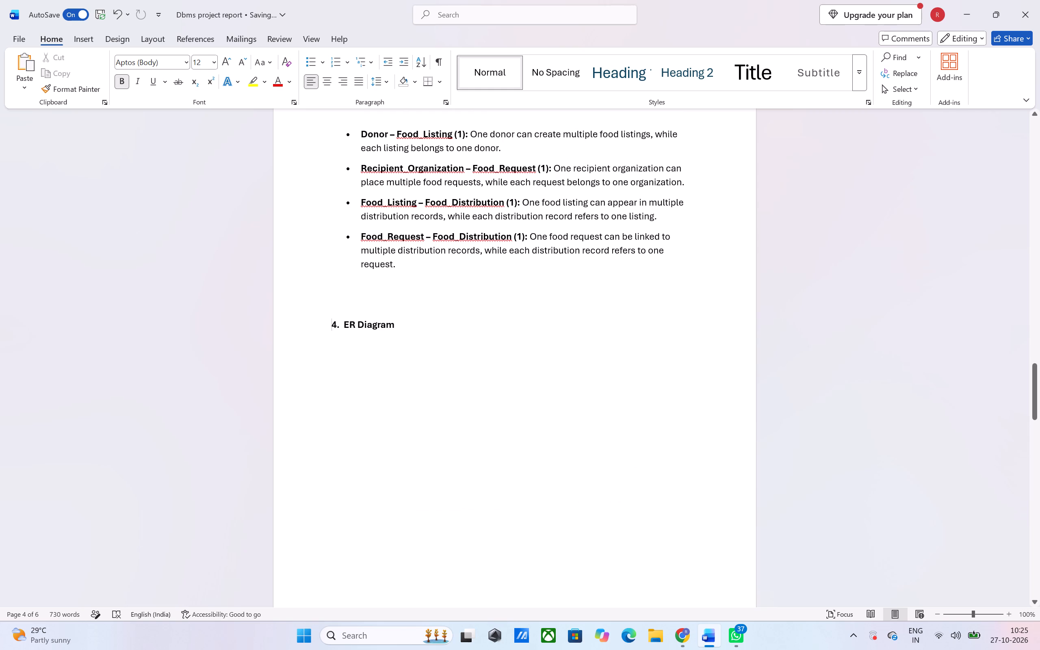
pyautogui.press('BackSpace')
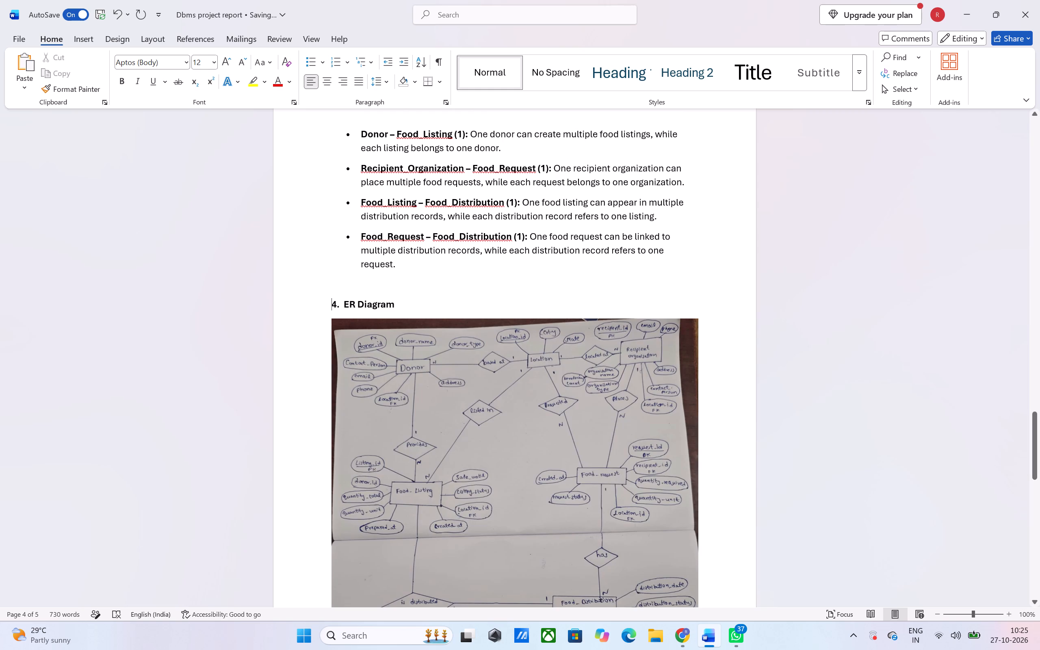
pyautogui.click(294, 461)
pyautogui.click(295, 473)
pyautogui.scroll(-4, 350, 483)
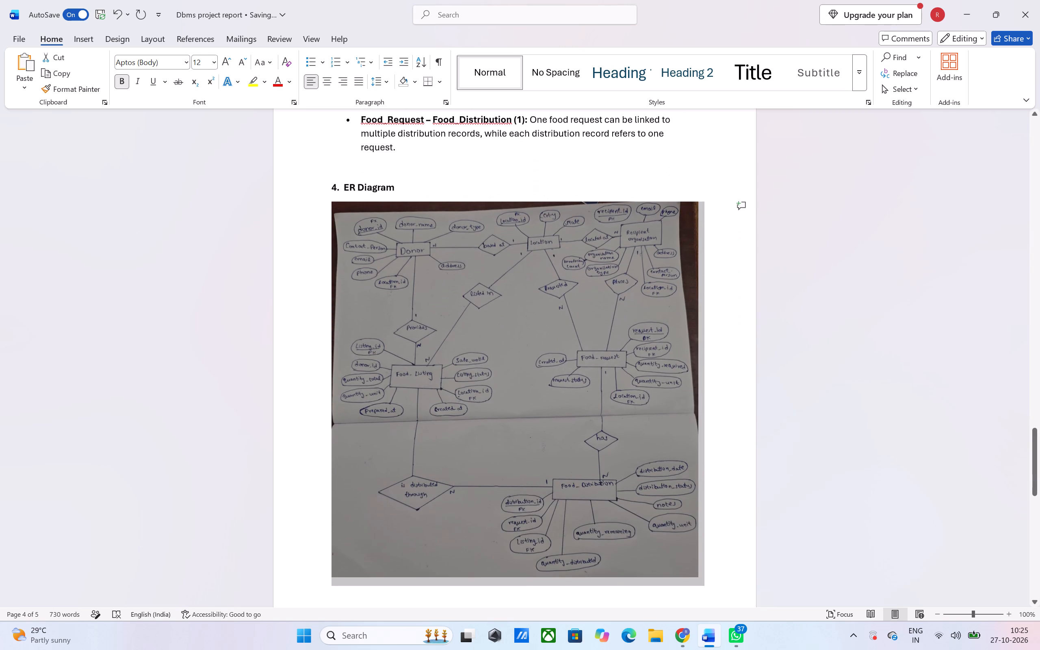
pyautogui.click(408, 507)
pyautogui.click(721, 465)
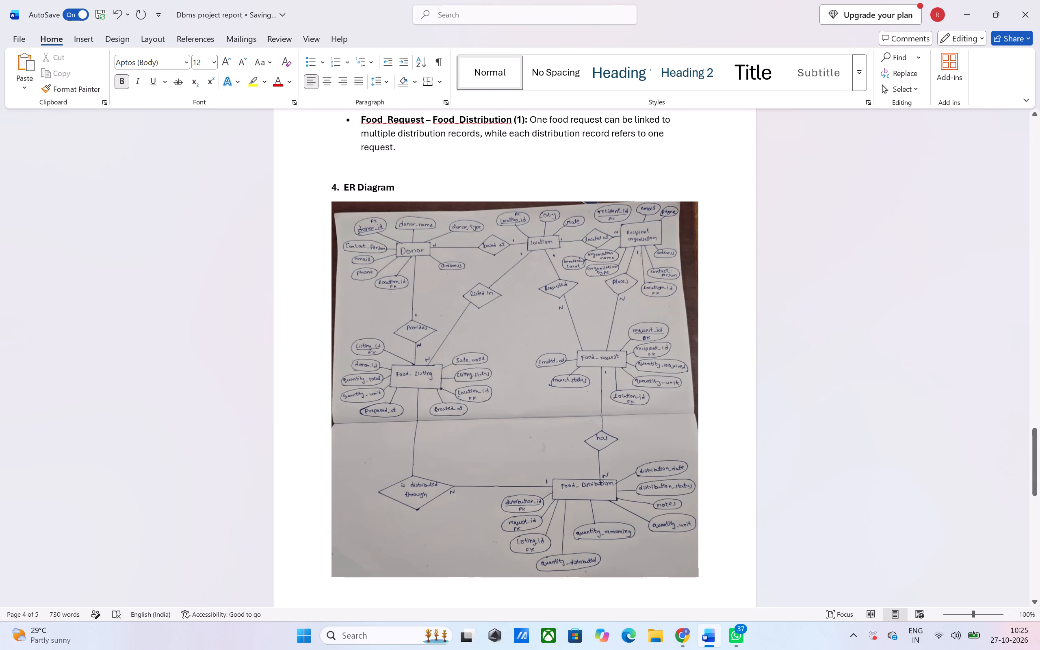
# Review the report's layout and content from the cover page through the Normalization Steps section.
pyautogui.scroll(9, 633, 413)
pyautogui.scroll(-5, 636, 414)
pyautogui.scroll(18, 637, 414)
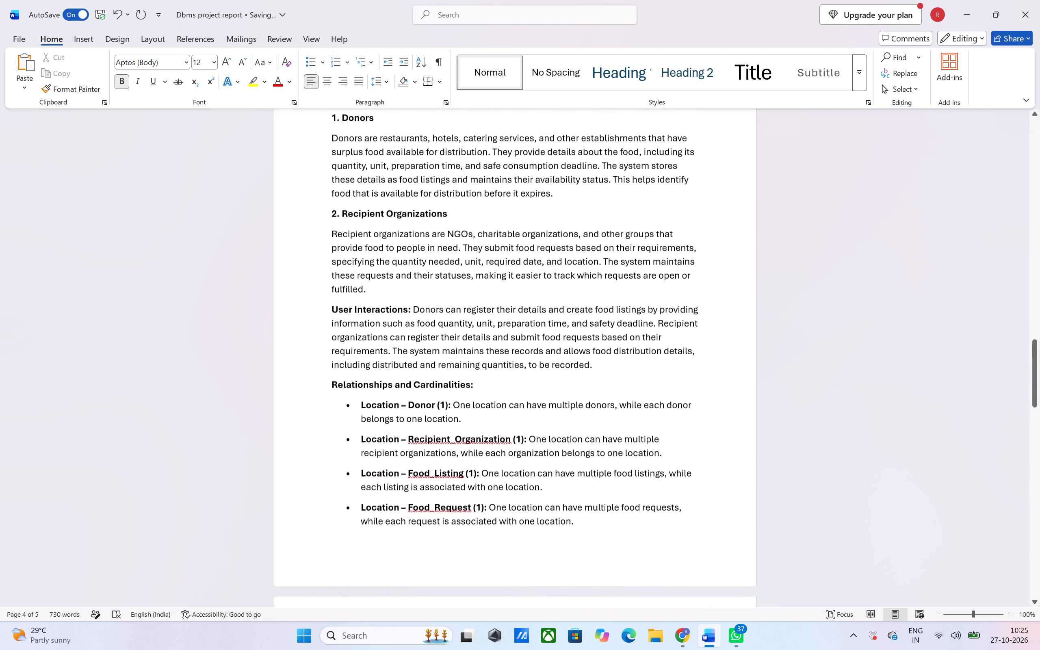
pyautogui.scroll(7, 637, 414)
pyautogui.scroll(-8, 637, 414)
pyautogui.scroll(20, 637, 414)
pyautogui.scroll(11, 637, 414)
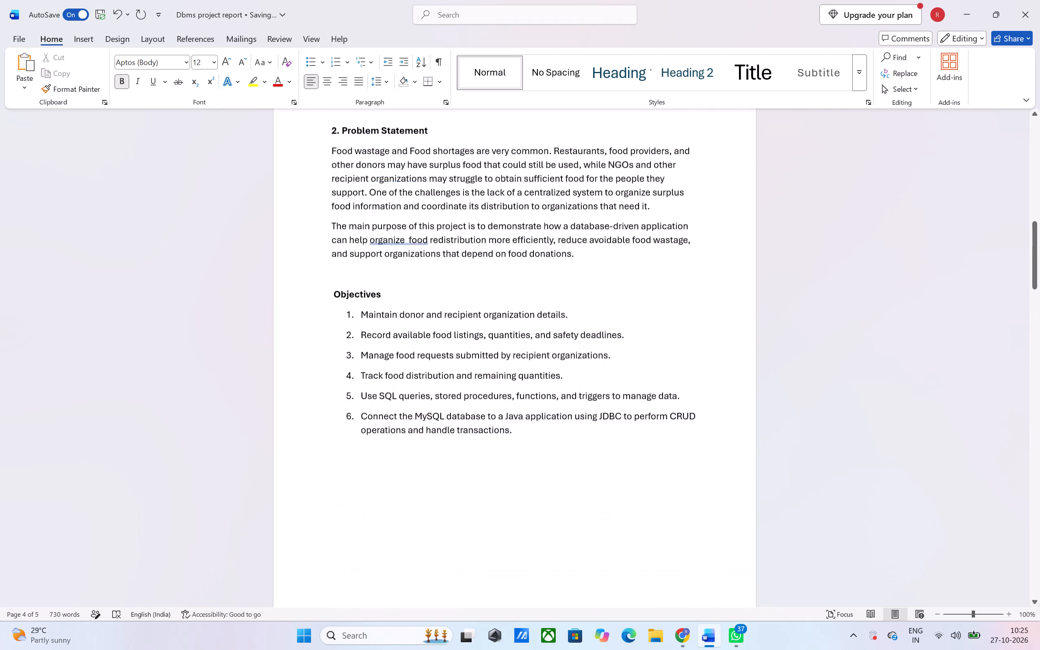
pyautogui.scroll(7, 637, 414)
pyautogui.scroll(20, 637, 414)
pyautogui.scroll(3, 637, 414)
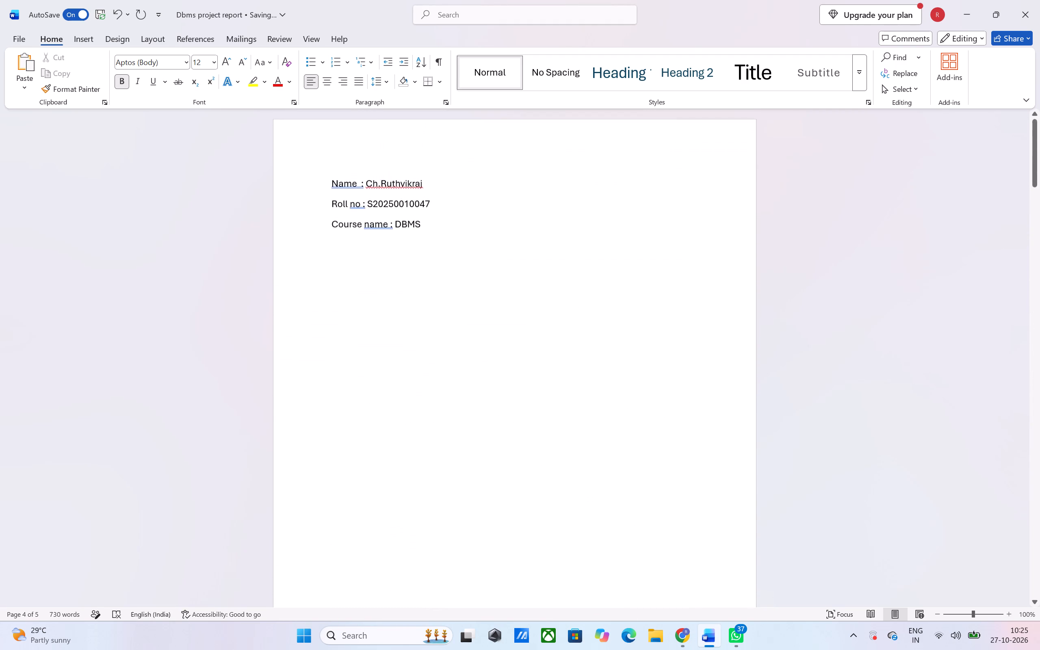
pyautogui.scroll(-20, 637, 414)
pyautogui.scroll(-19, 637, 414)
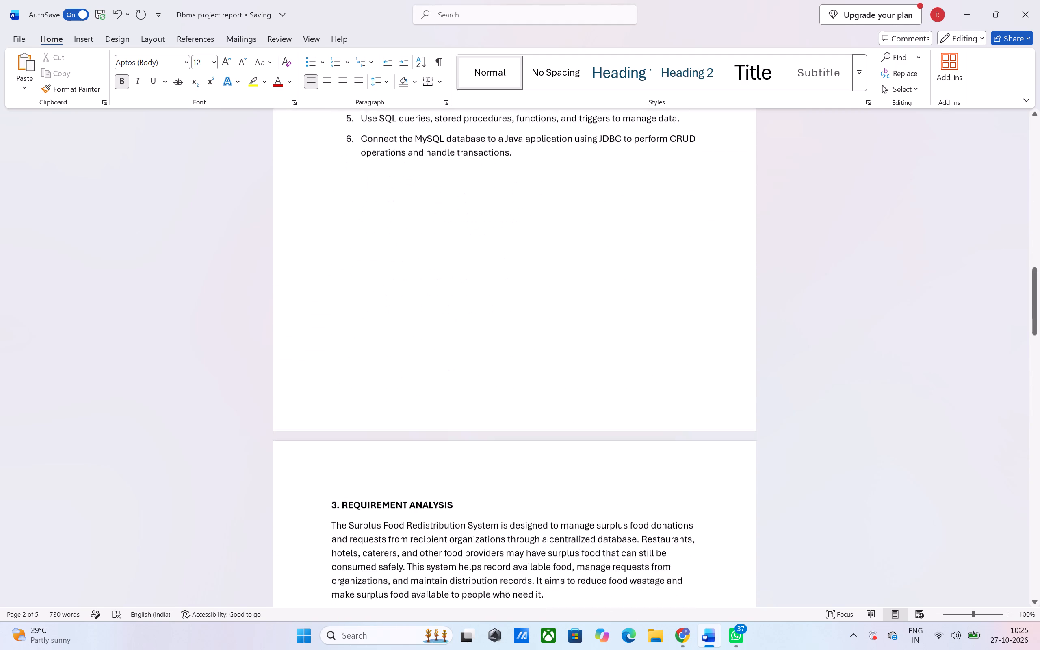
pyautogui.scroll(-18, 637, 414)
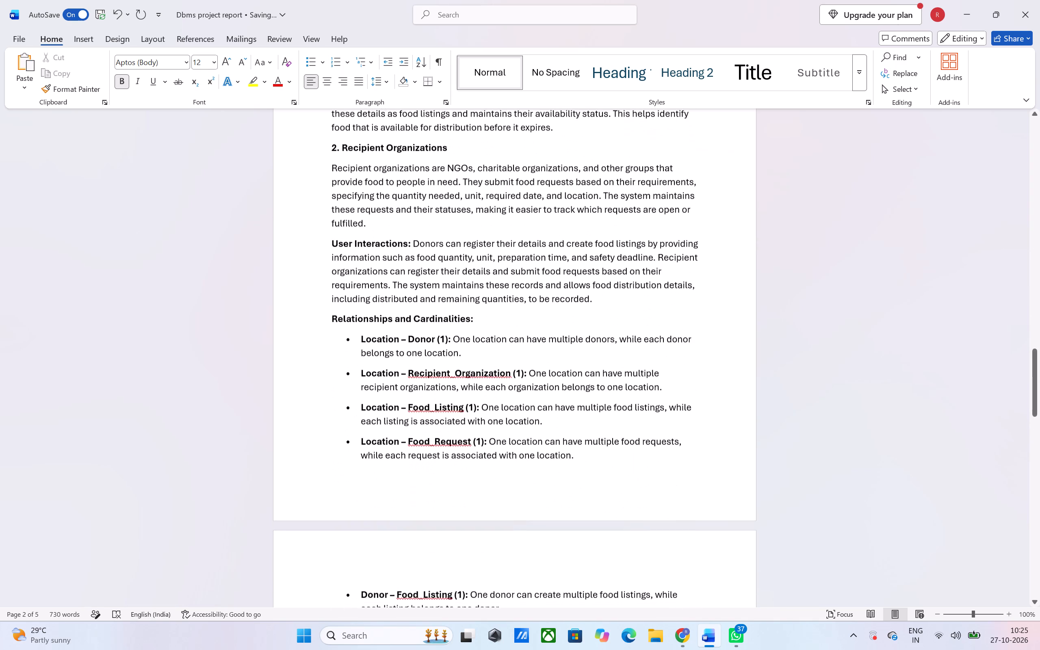
pyautogui.scroll(-20, 637, 414)
pyautogui.scroll(-19, 637, 414)
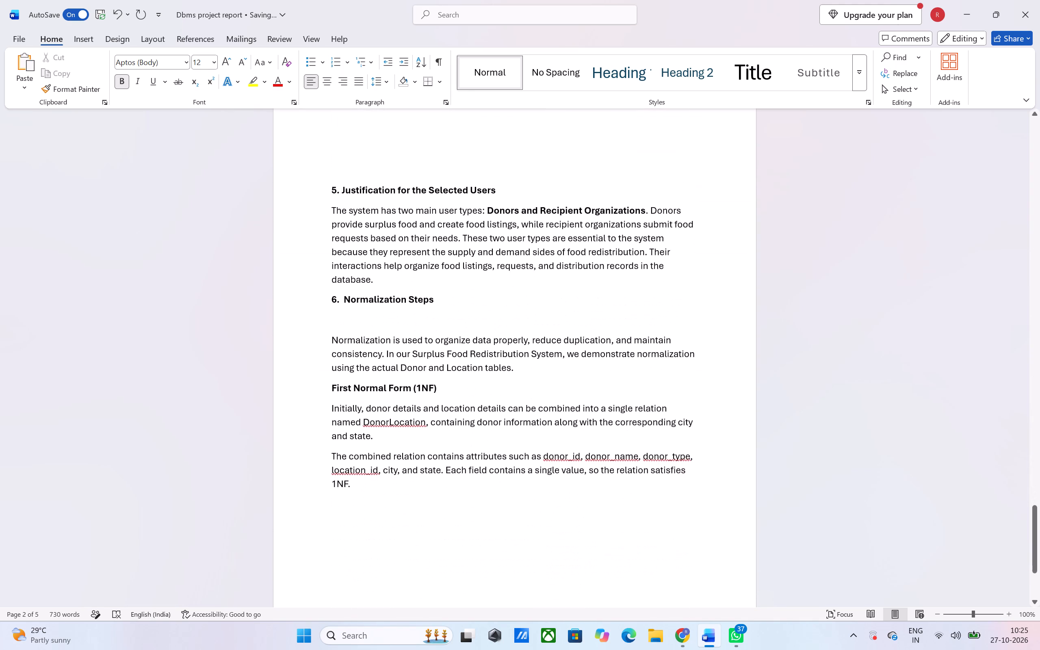
# Insert a blank line above the "6. Normalization Steps" heading.
pyautogui.click(329, 295)
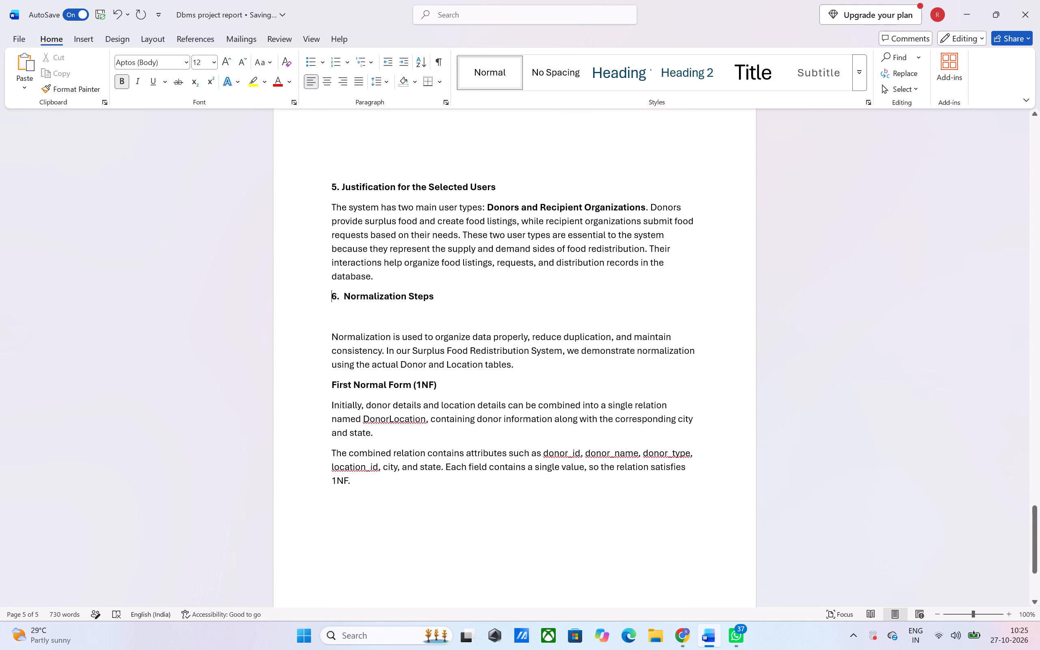
pyautogui.press('Return')
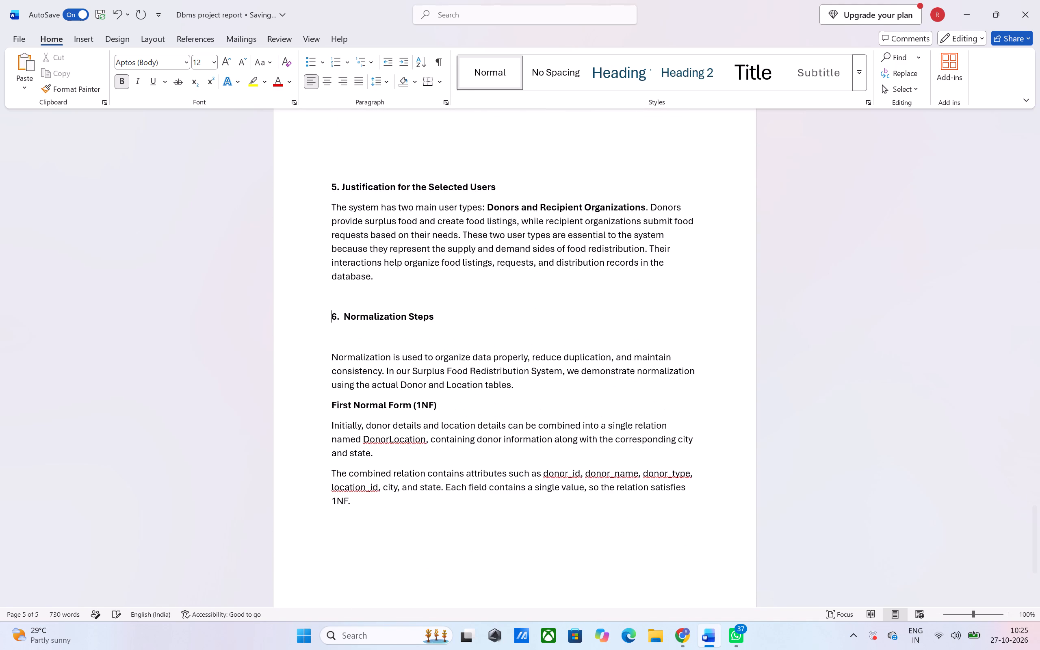
# Copy section 5, "Justification for the Selected Users", including its heading and full paragraph.
pyautogui.moveTo(393, 277); pyautogui.dragTo(327, 230)
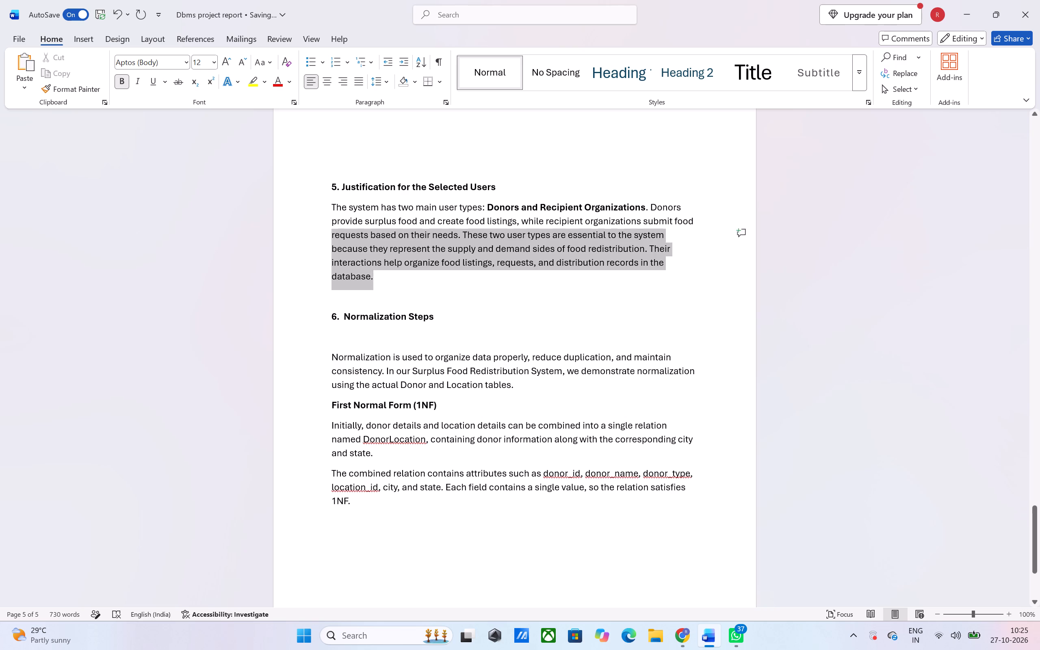
pyautogui.moveTo(327, 230); pyautogui.dragTo(317, 186)
pyautogui.hotkey('ctrl', 'c')
pyautogui.scroll(2, 436, 344)
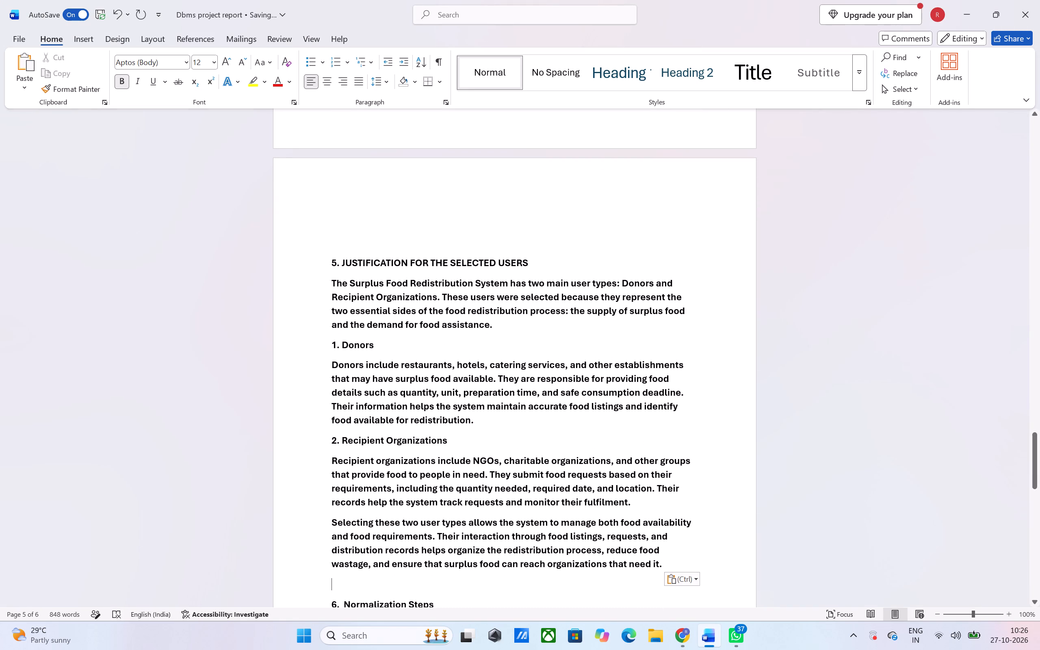
# Remove bold from section 5's introductory paragraph and from the paragraph under "1. Donors", keeping the headings bold.
pyautogui.moveTo(331, 282); pyautogui.dragTo(644, 497)
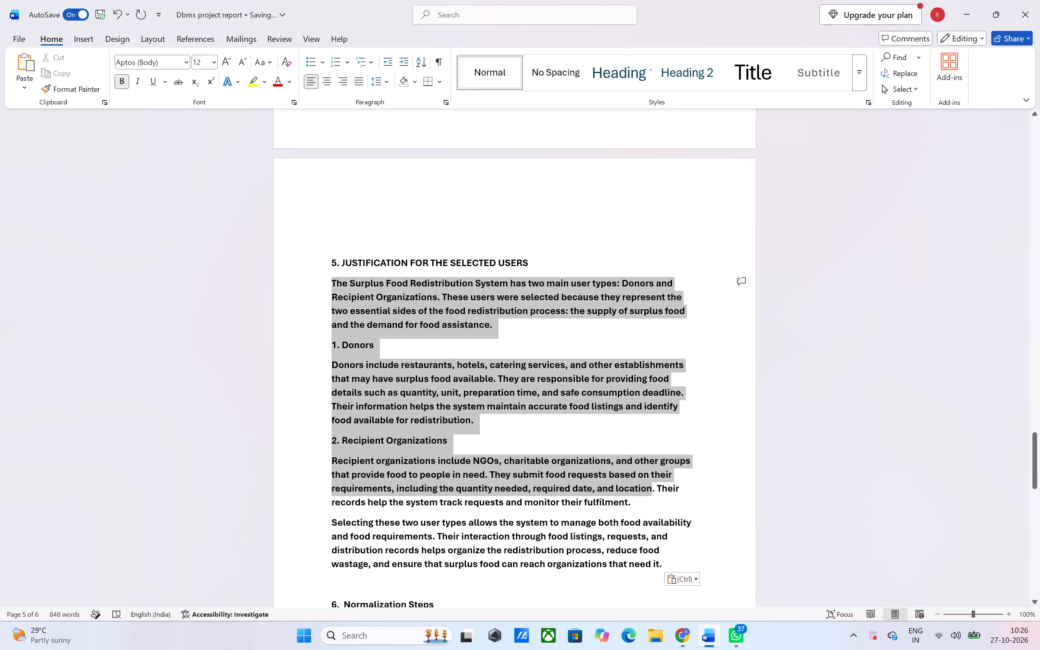
pyautogui.moveTo(644, 497); pyautogui.dragTo(665, 553)
pyautogui.click(470, 366)
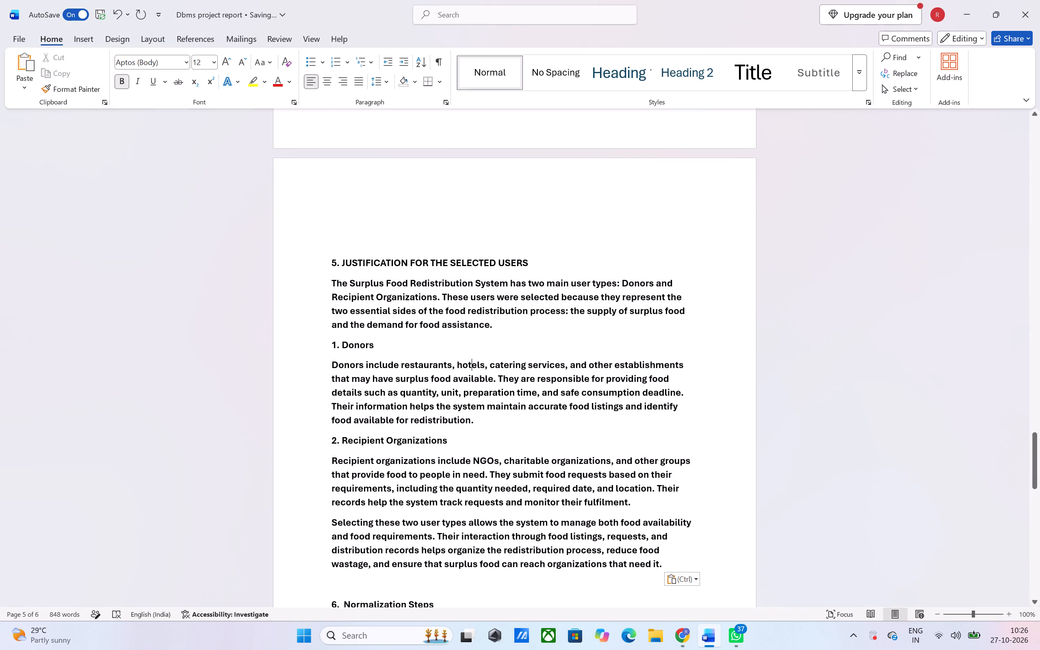
pyautogui.moveTo(495, 325); pyautogui.dragTo(303, 281)
pyautogui.click(116, 76)
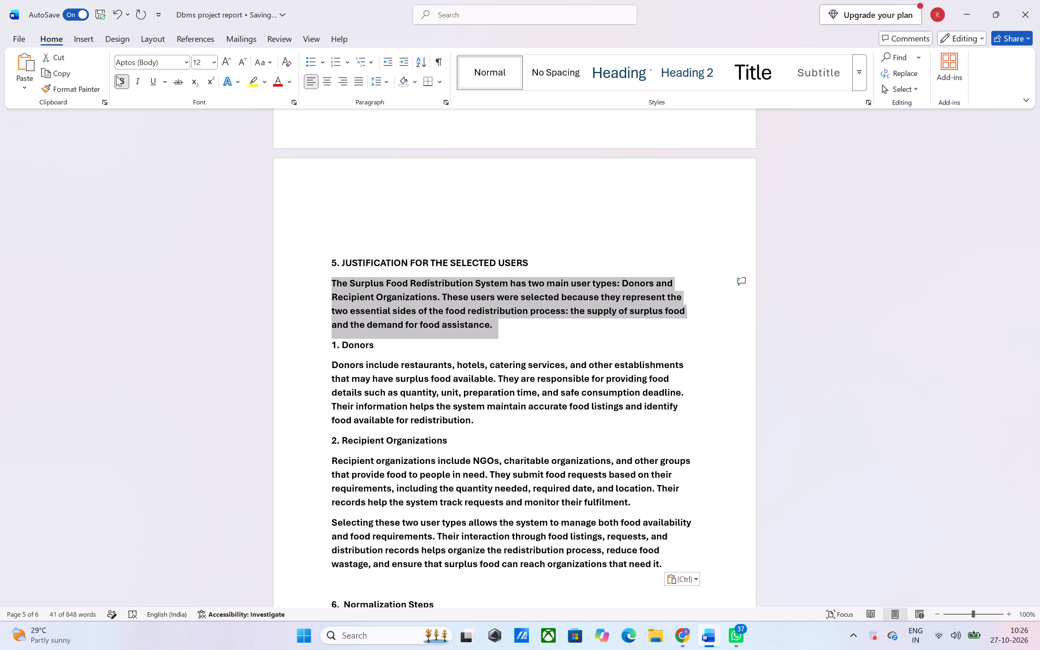
pyautogui.click(325, 329)
pyautogui.moveTo(331, 360); pyautogui.dragTo(331, 360)
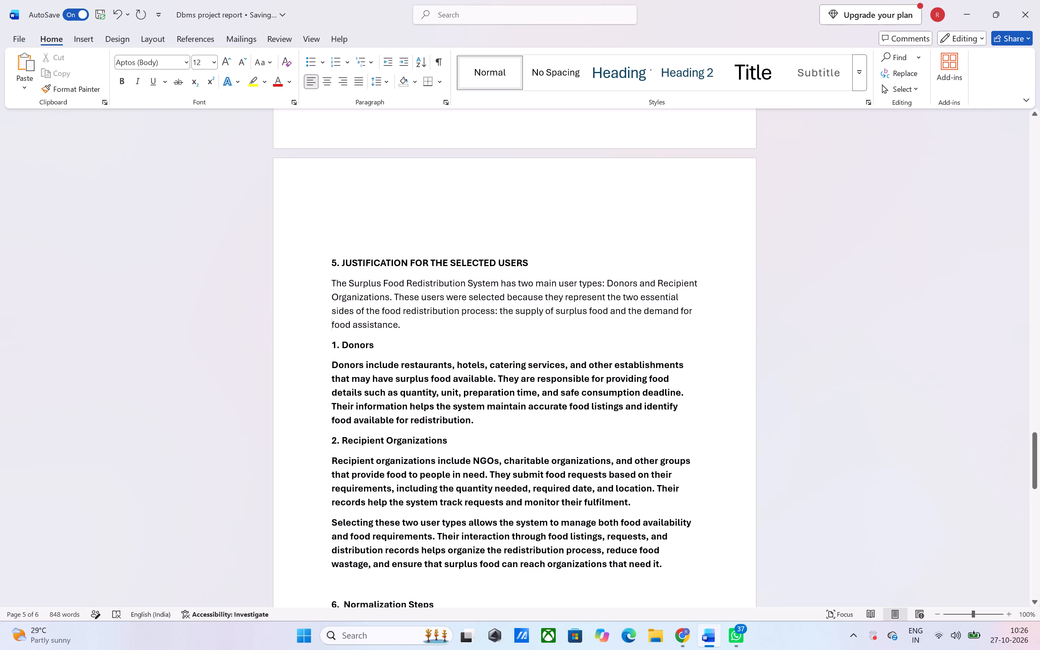
pyautogui.moveTo(331, 360); pyautogui.dragTo(473, 414)
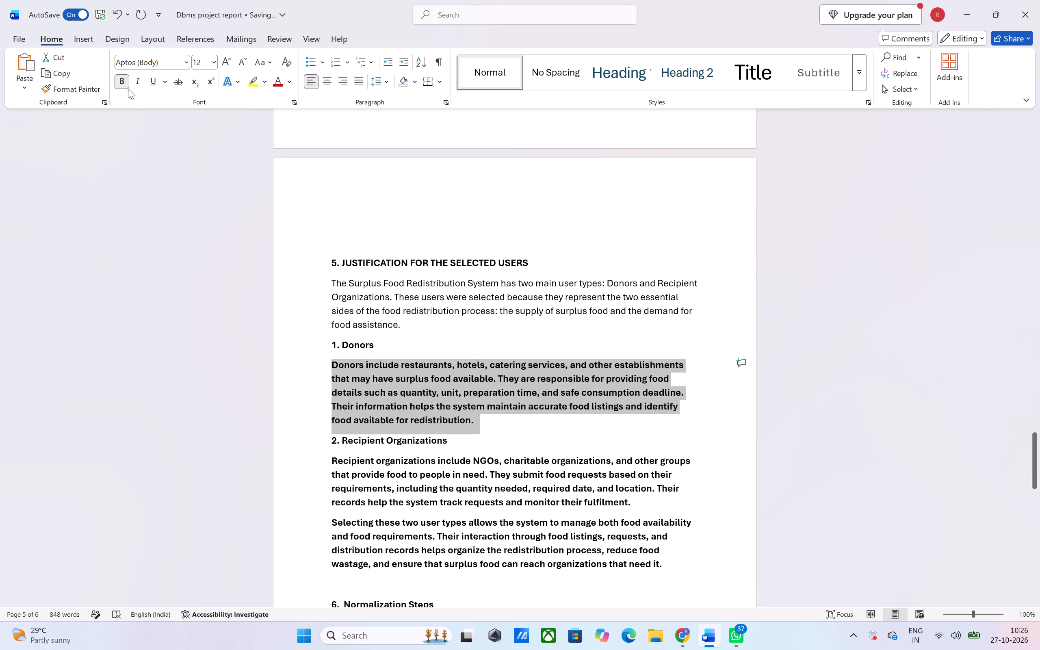
pyautogui.click(121, 81)
# Examine the Requirement Analysis and ER Diagram pages above section 5 for comparison.
pyautogui.scroll(17, 354, 280)
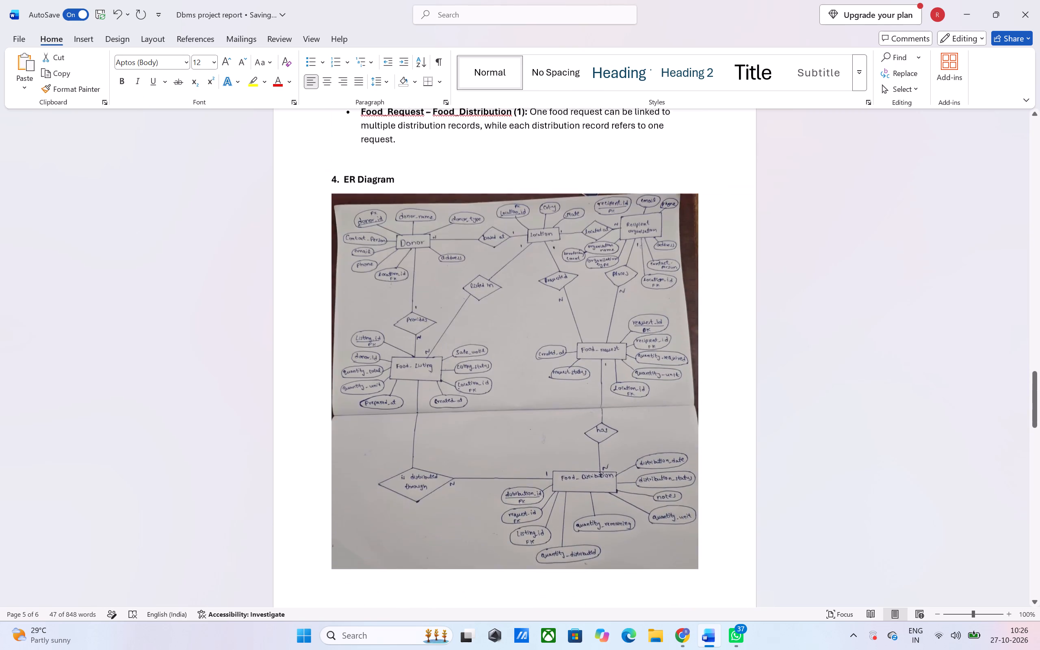
pyautogui.scroll(8, 368, 289)
pyautogui.scroll(14, 368, 289)
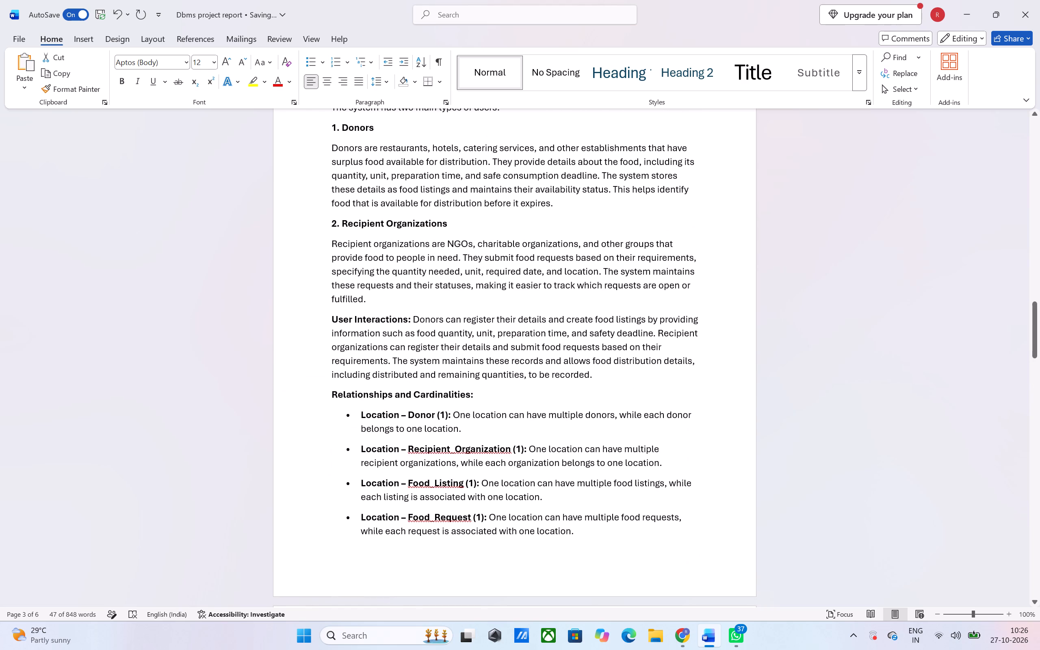
pyautogui.scroll(-16, 368, 289)
pyautogui.scroll(-9, 368, 289)
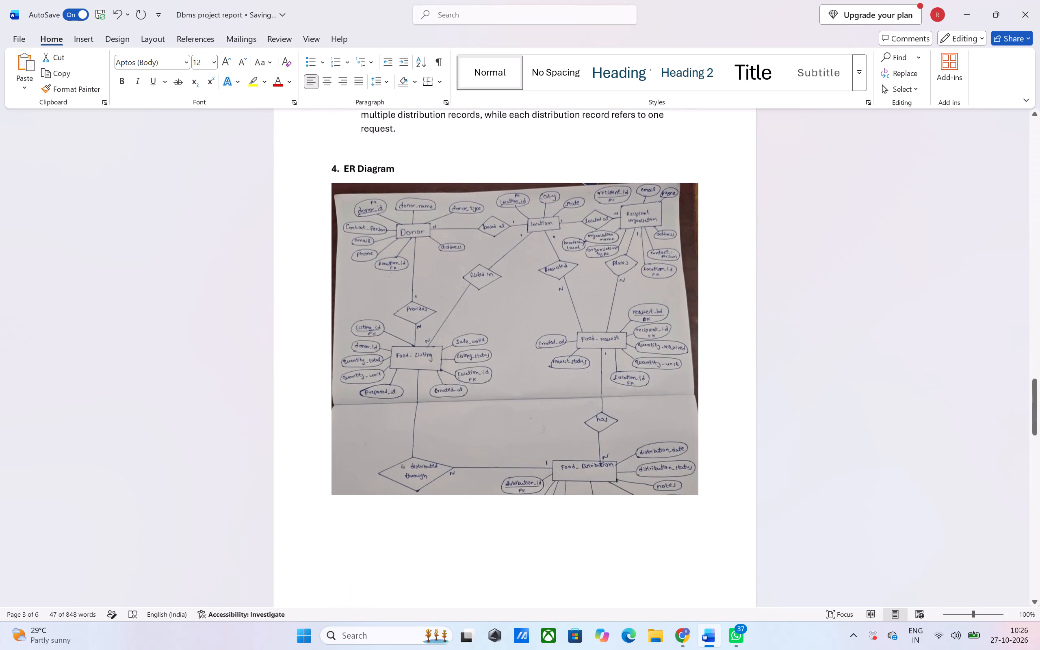
pyautogui.scroll(-11, 409, 316)
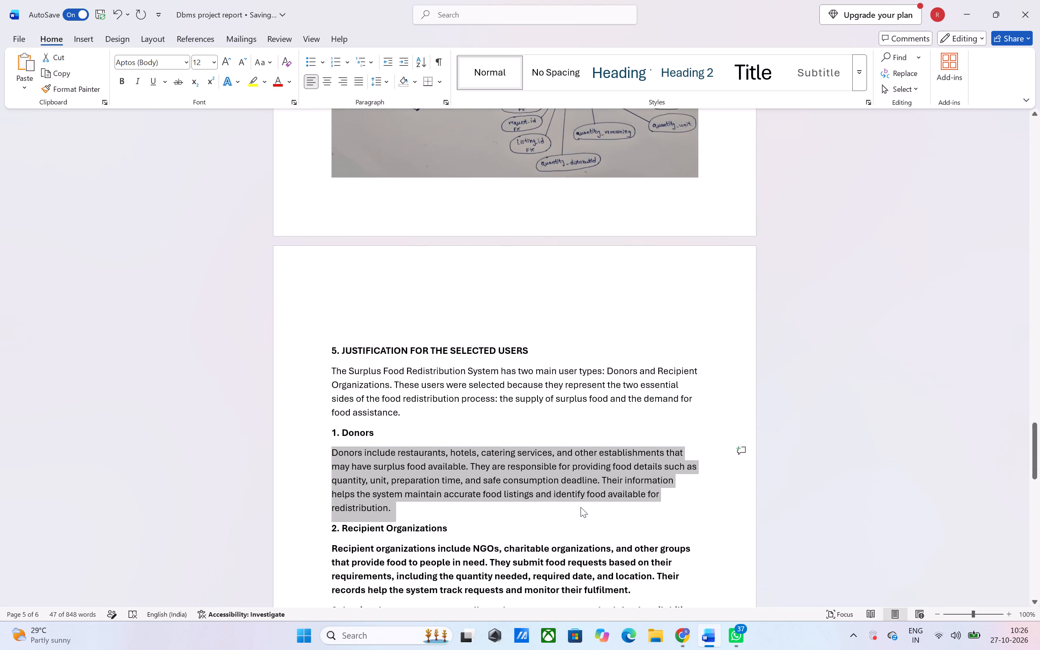
# Remove bold from section 5's paragraph under "2. Recipient Organizations" and from its closing paragraph starting "Selecting these two user types".
pyautogui.scroll(-1, 581, 507)
pyautogui.scroll(-4, 510, 490)
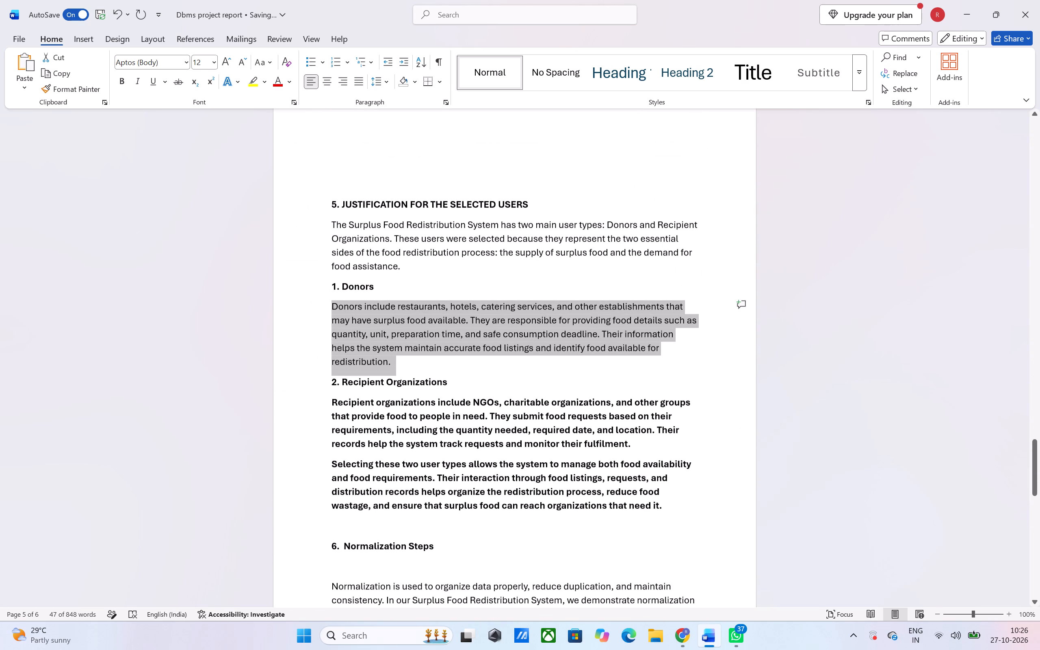
pyautogui.moveTo(334, 403); pyautogui.dragTo(638, 453)
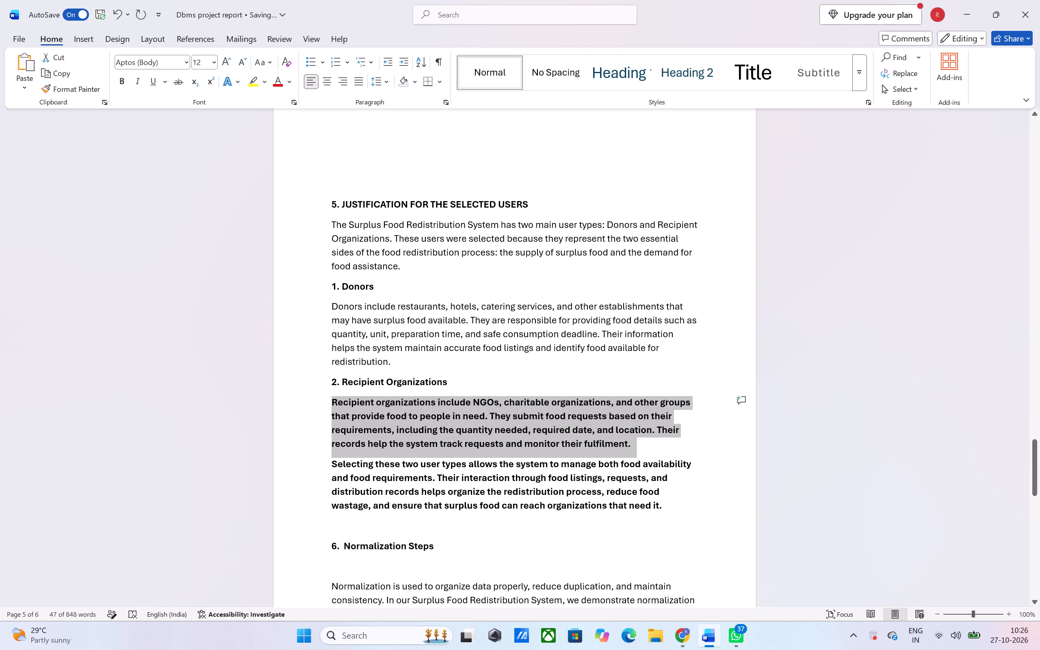
pyautogui.moveTo(638, 453); pyautogui.dragTo(631, 441)
pyautogui.click(122, 80)
pyautogui.scroll(-2, 340, 442)
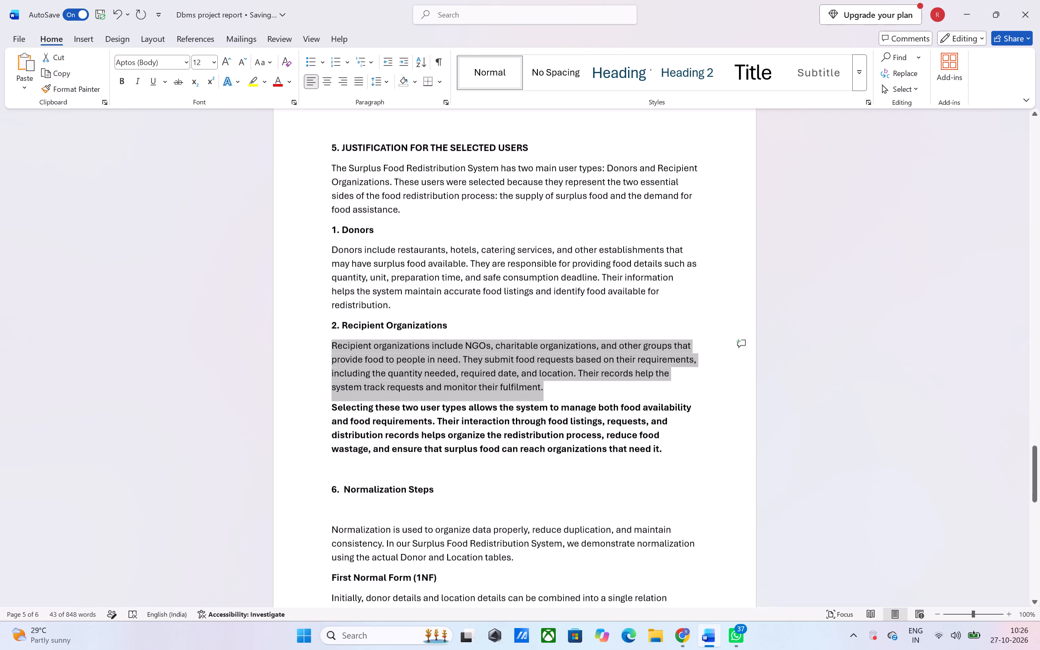
pyautogui.click(339, 429)
pyautogui.moveTo(331, 403); pyautogui.dragTo(598, 438)
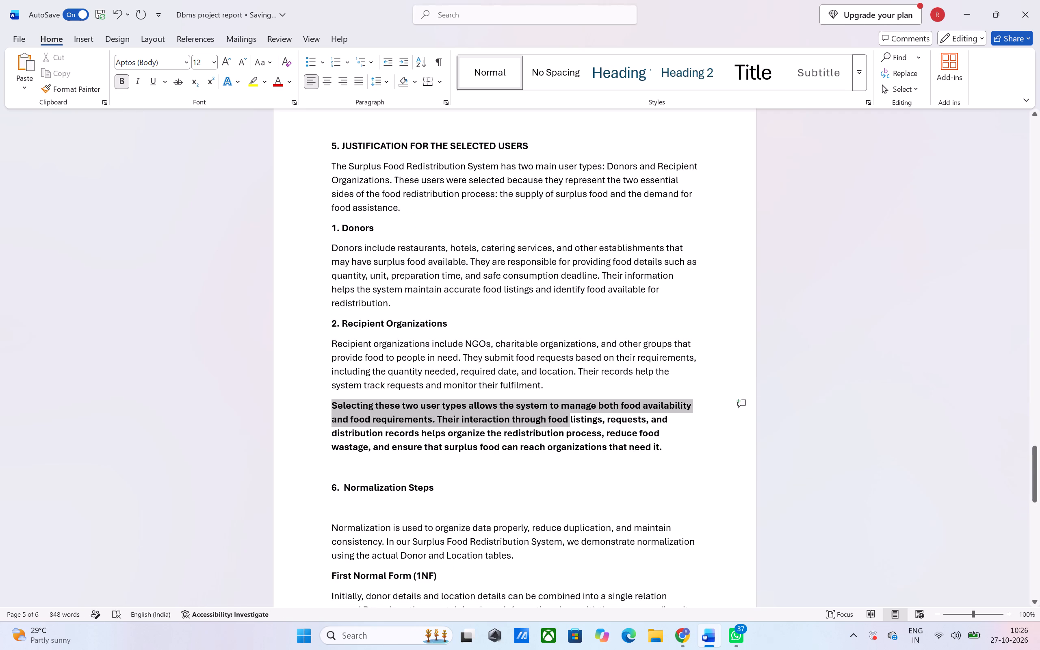
pyautogui.moveTo(598, 438); pyautogui.dragTo(663, 445)
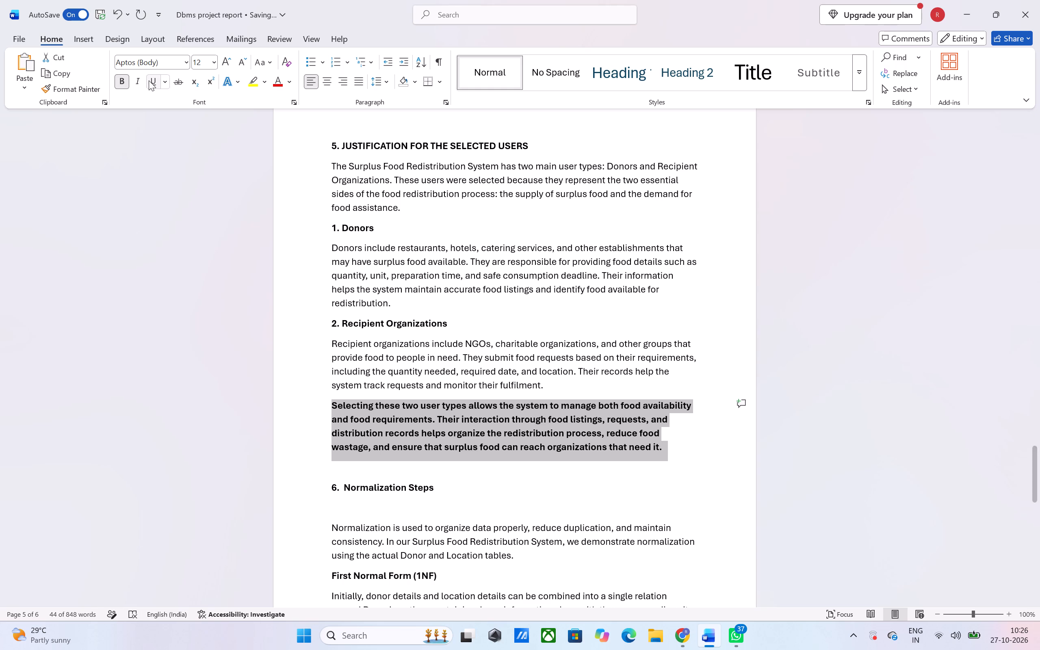
pyautogui.click(120, 82)
pyautogui.click(339, 295)
# Review the user descriptions in Requirement Analysis against the rewritten section 5 text.
pyautogui.scroll(7, 377, 364)
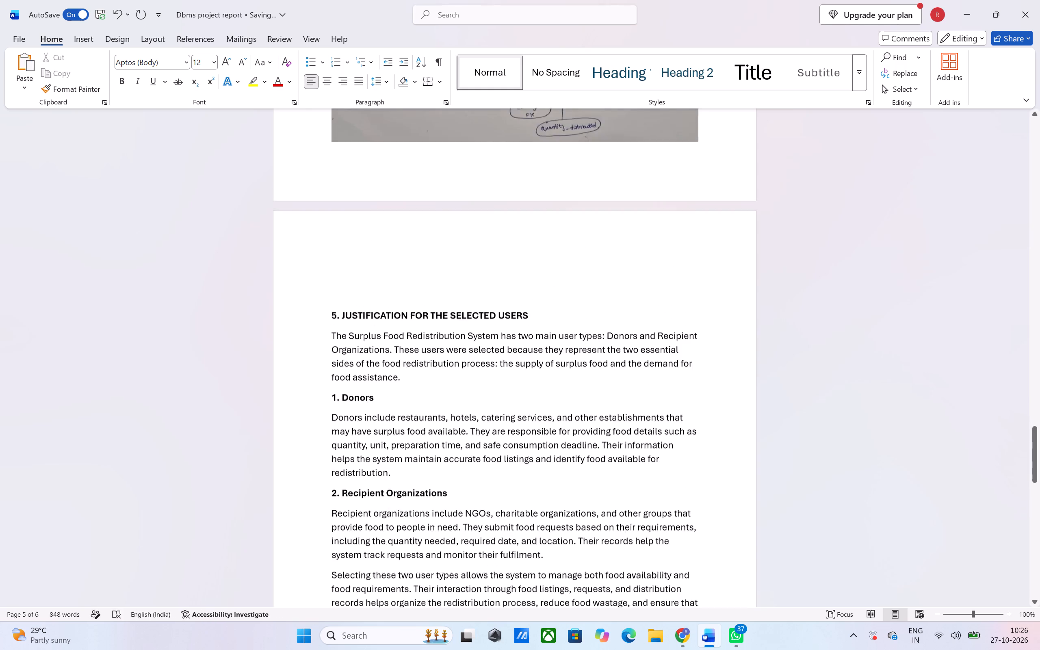
pyautogui.scroll(20, 377, 364)
pyautogui.scroll(16, 377, 364)
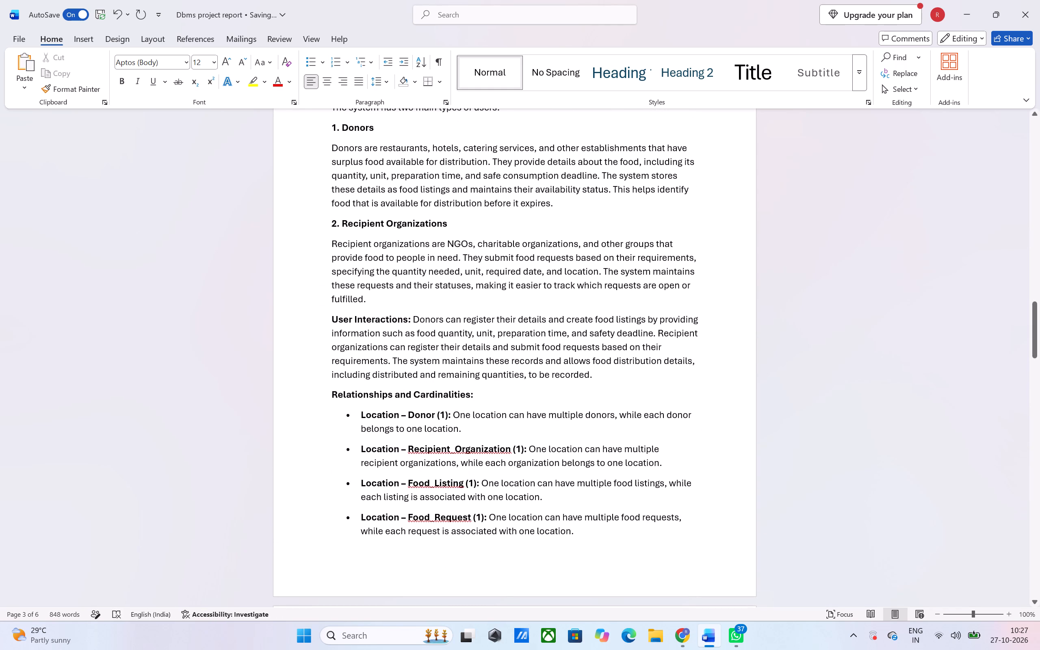
pyautogui.scroll(4, 561, 206)
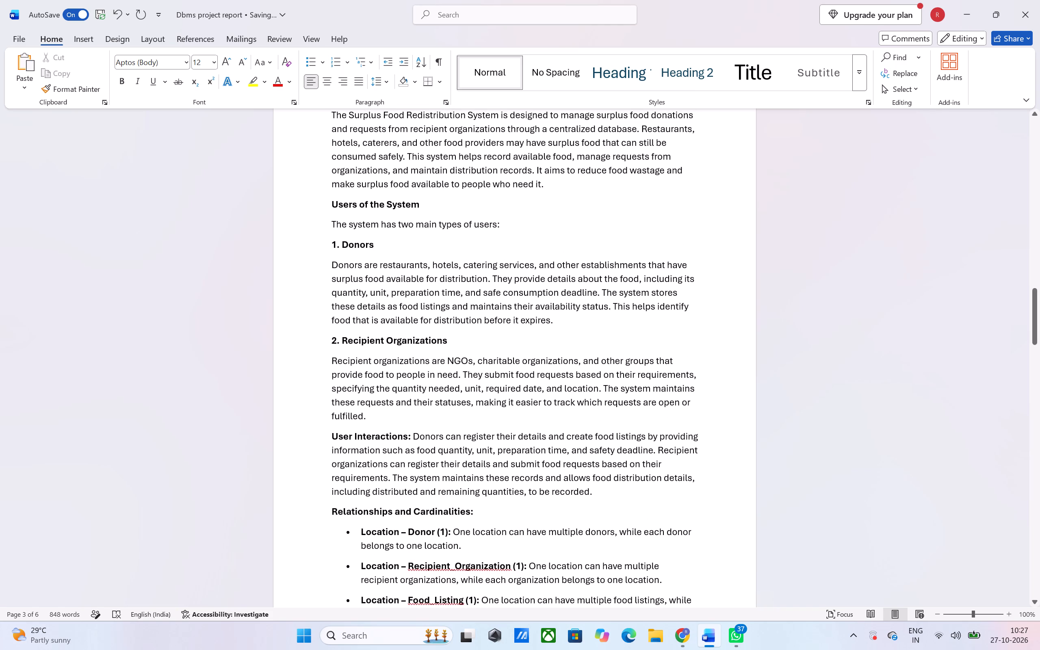
pyautogui.click(603, 292)
pyautogui.scroll(-1, 533, 379)
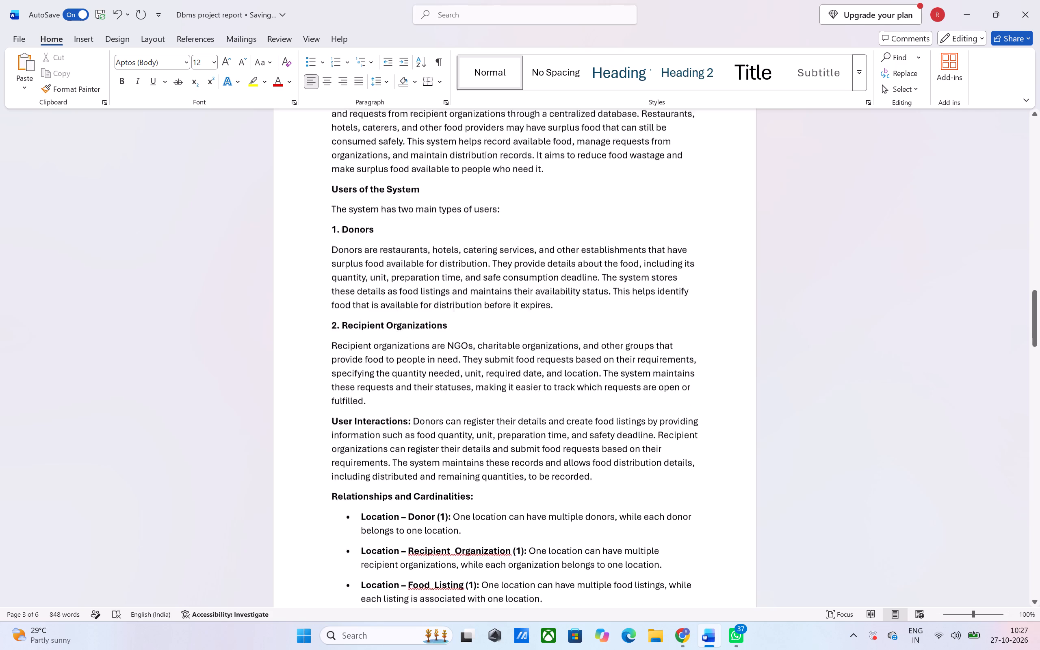
pyautogui.scroll(-3, 533, 379)
pyautogui.scroll(-20, 533, 379)
pyautogui.scroll(-1, 533, 379)
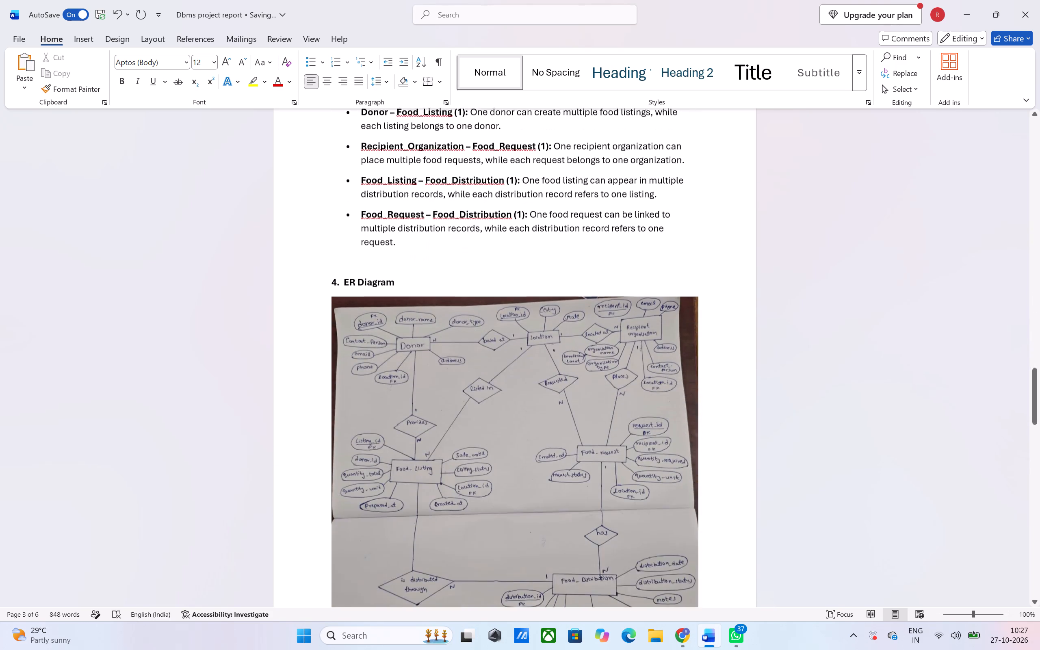
pyautogui.scroll(-18, 535, 376)
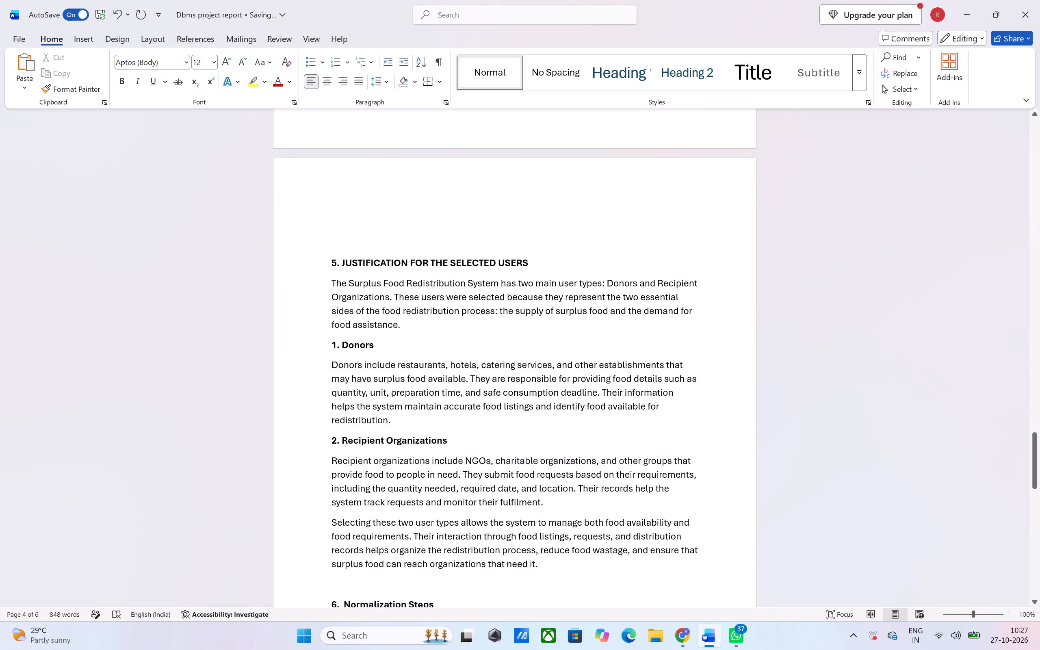
# Delete the final sentences starting "Their information helps" and "Their records help" from section 5's Donors and Recipient Organizations paragraphs.
pyautogui.moveTo(602, 392); pyautogui.dragTo(640, 422)
pyautogui.press('BackSpace')
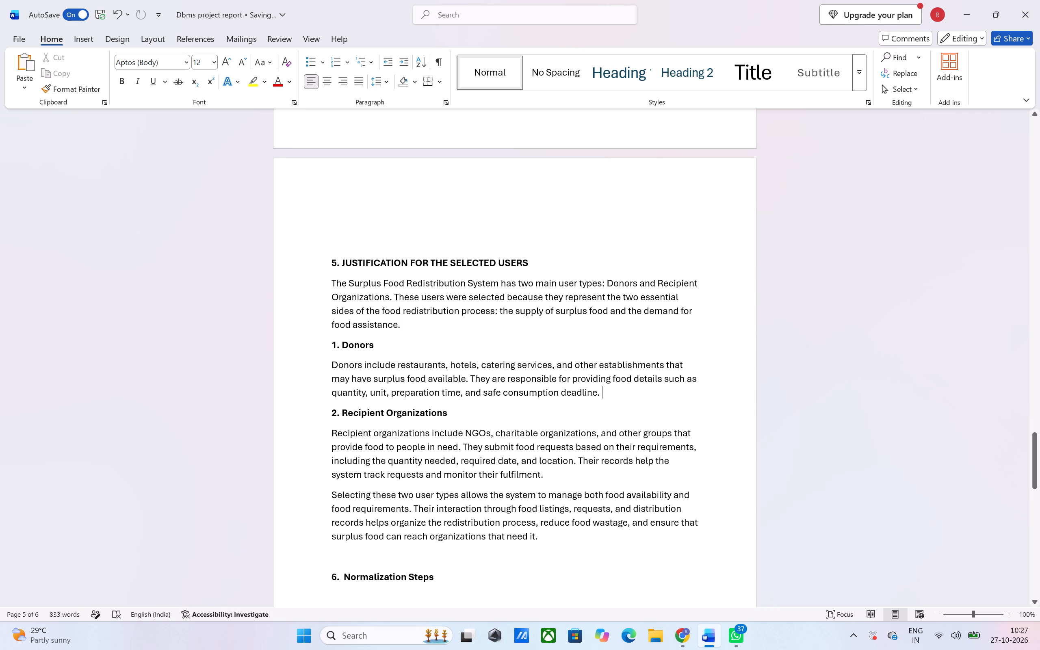
pyautogui.moveTo(578, 459); pyautogui.dragTo(602, 466)
pyautogui.moveTo(602, 466); pyautogui.dragTo(603, 469)
pyautogui.press('BackSpace')
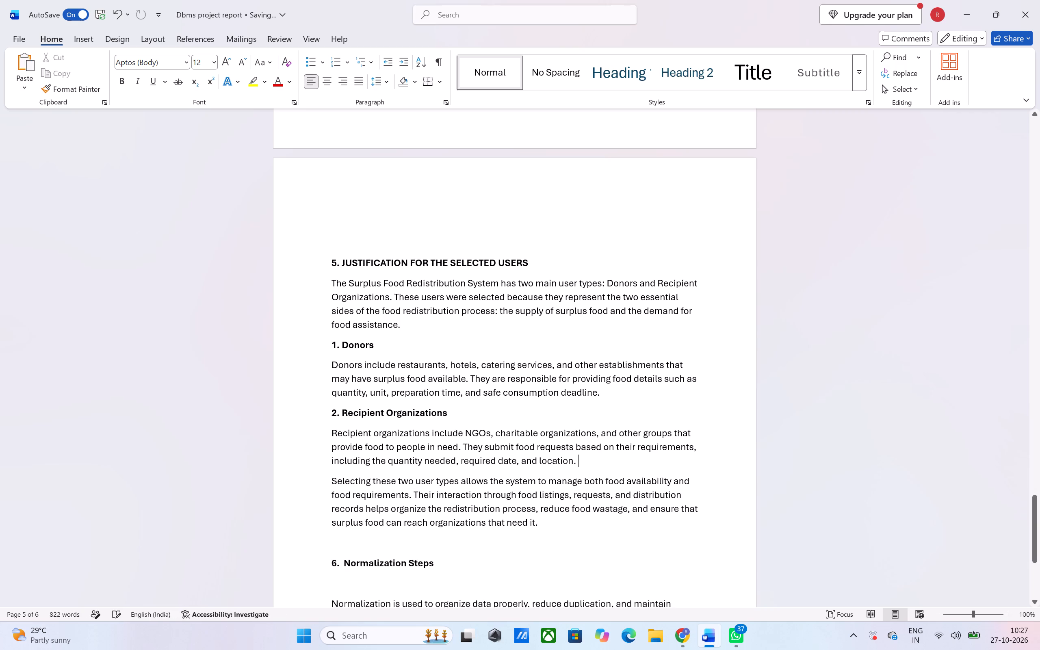
# Delete the whole "6. Normalization Steps" section, from its heading through the First Normal Form paragraphs.
pyautogui.scroll(-5, 549, 544)
pyautogui.scroll(-2, 377, 438)
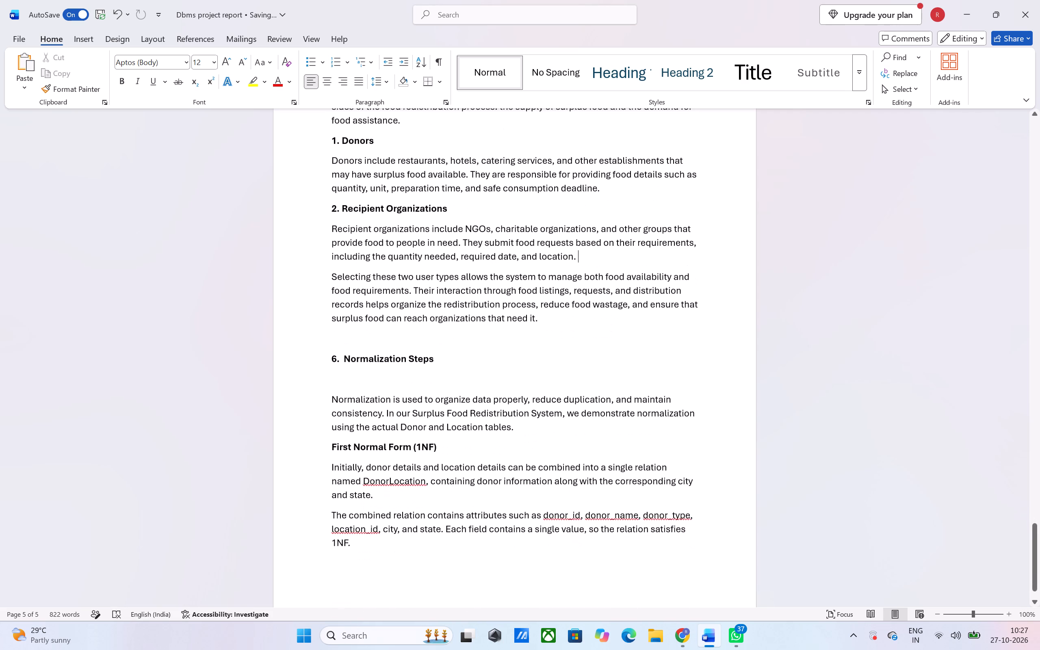
pyautogui.moveTo(329, 358); pyautogui.dragTo(421, 533)
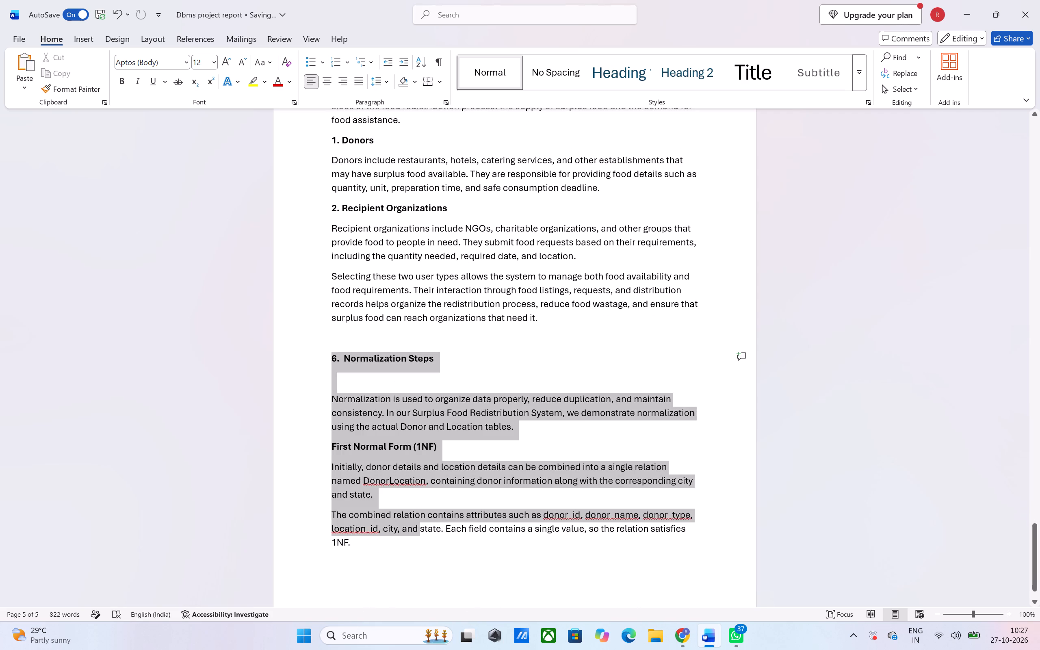
pyautogui.moveTo(421, 533); pyautogui.dragTo(423, 538)
pyautogui.press('BackSpace')
# Review the report from the Requirement Analysis users and cardinalities through the ER Diagram to section 5.
pyautogui.scroll(4, 423, 538)
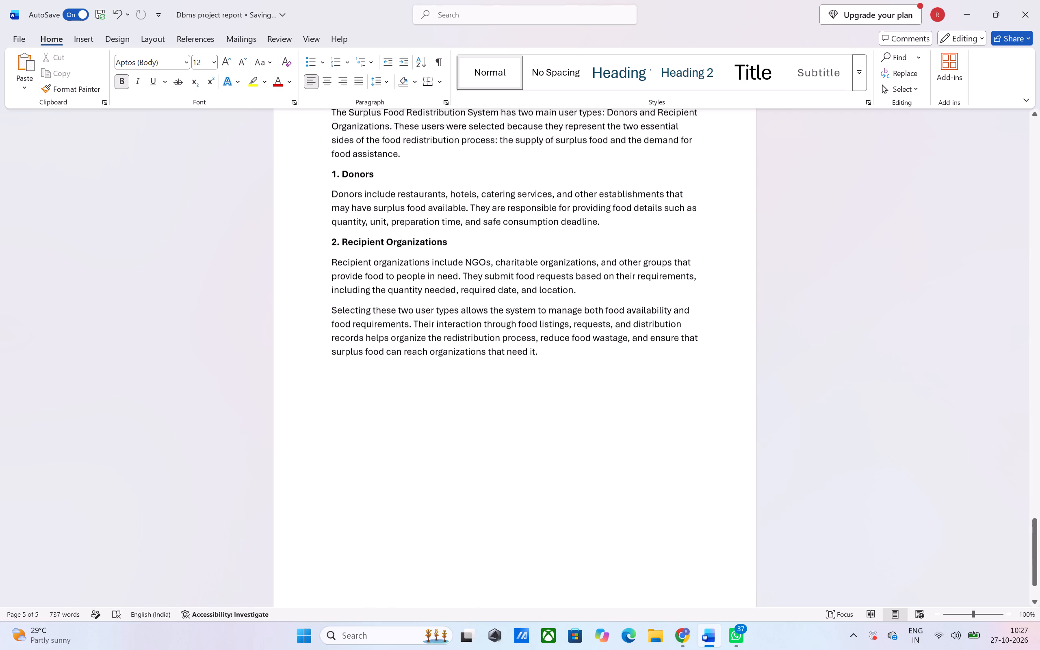
pyautogui.scroll(3, 423, 538)
pyautogui.scroll(20, 425, 538)
pyautogui.scroll(20, 425, 538)
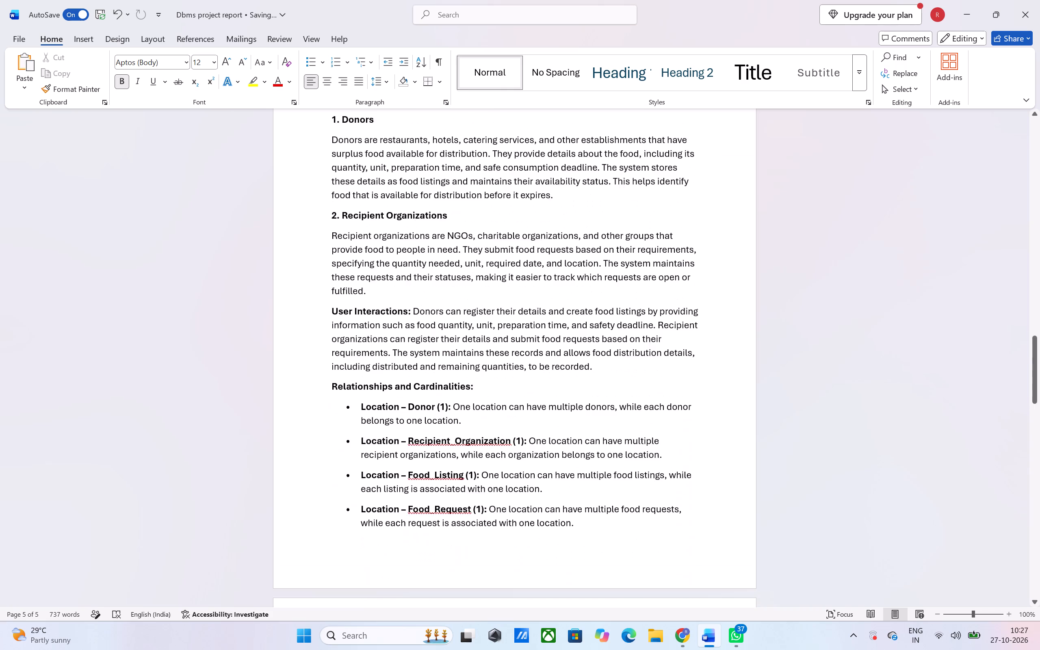
pyautogui.scroll(9, 425, 538)
pyautogui.scroll(-6, 425, 538)
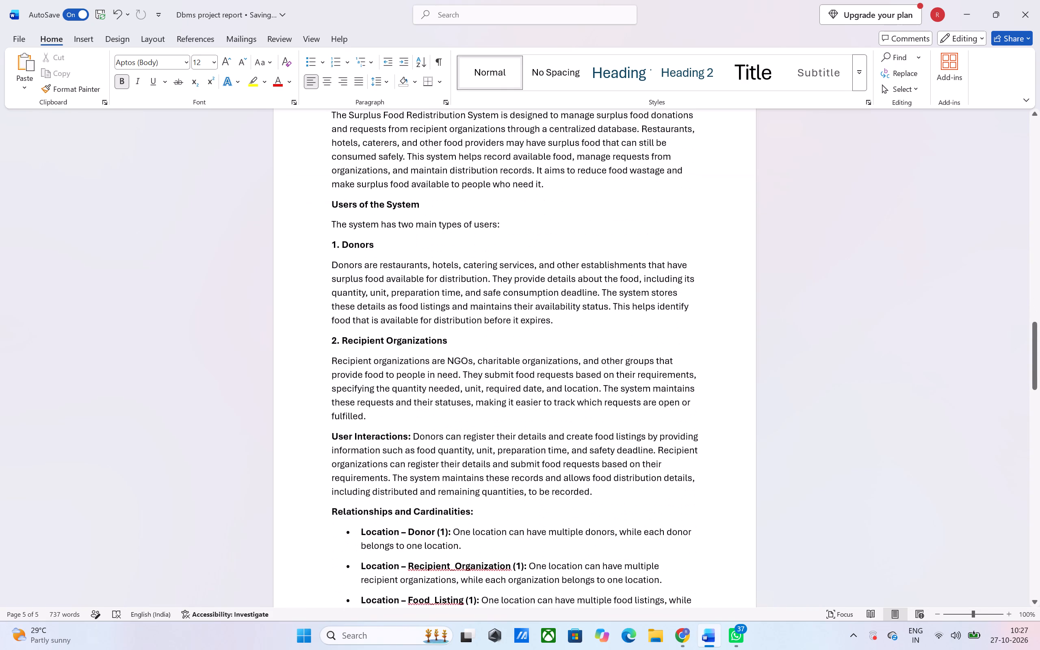
pyautogui.scroll(-8, 498, 543)
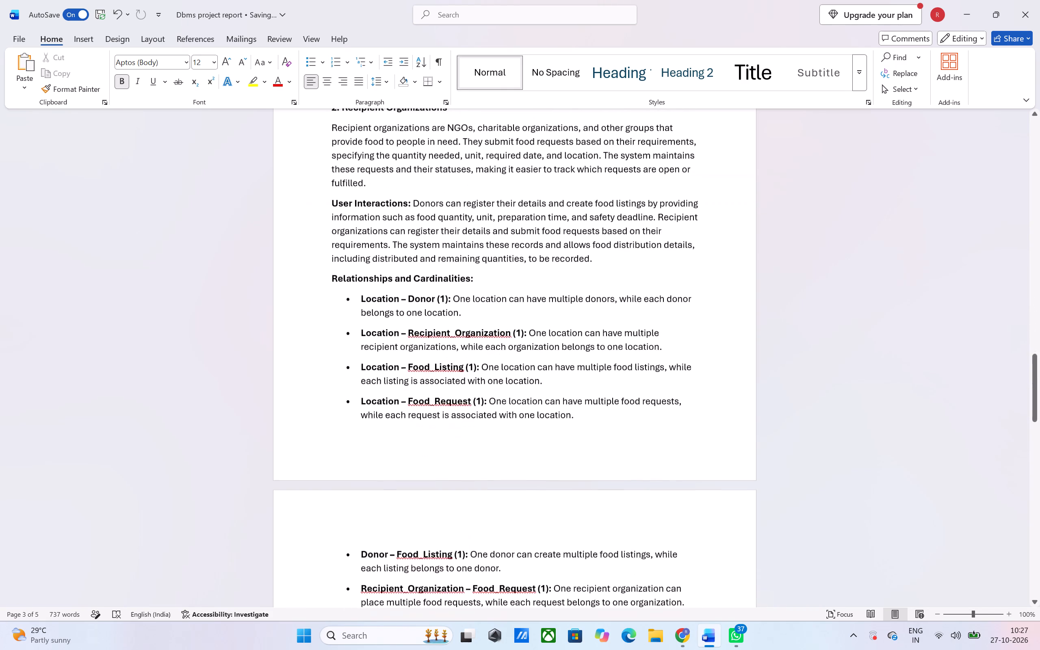
pyautogui.scroll(-18, 498, 543)
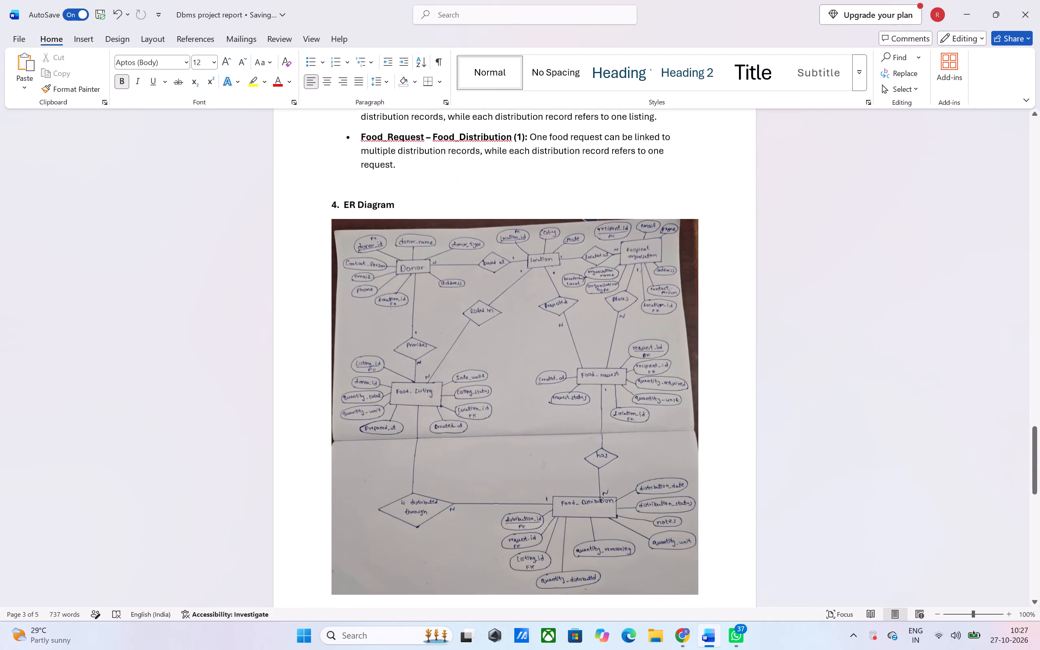
pyautogui.scroll(-11, 498, 543)
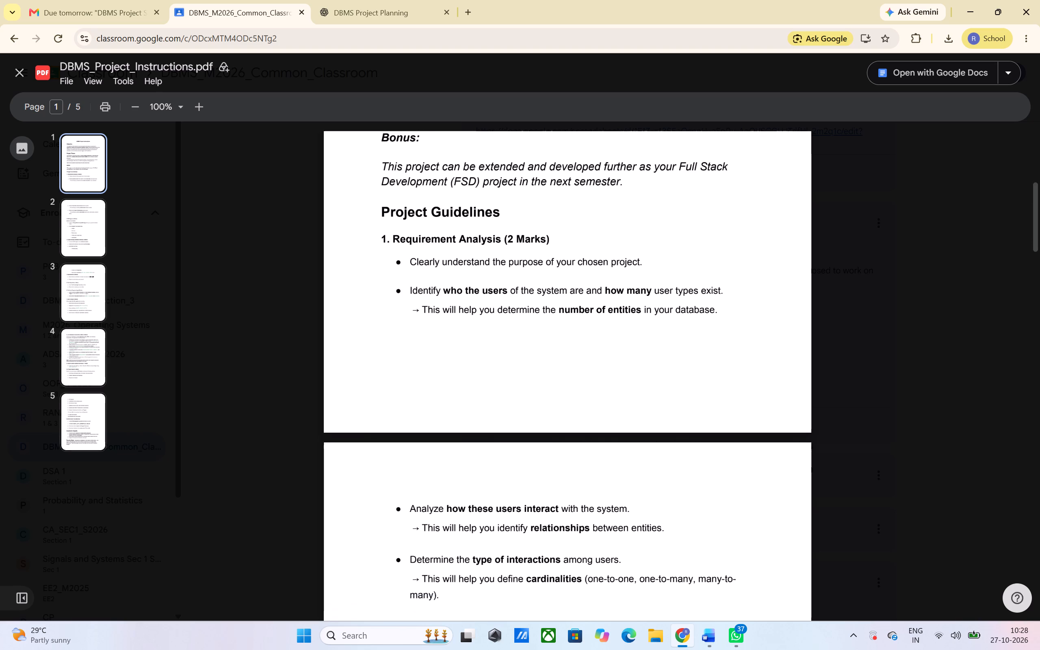
pyautogui.scroll(-2, 624, 353)
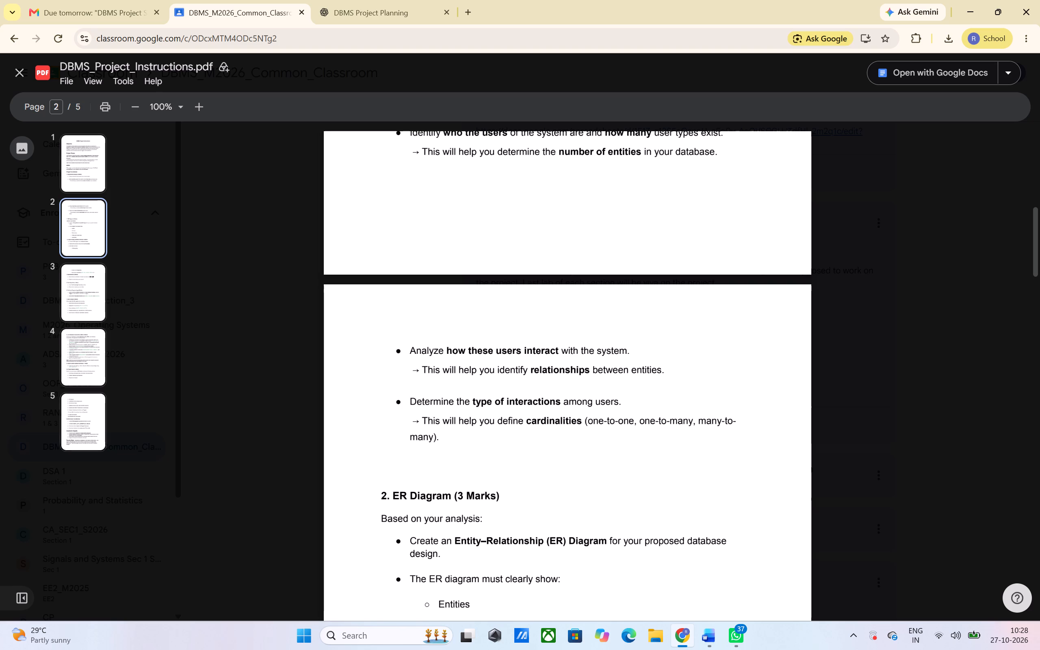
pyautogui.scroll(-3, 588, 451)
pyautogui.scroll(-1, 533, 457)
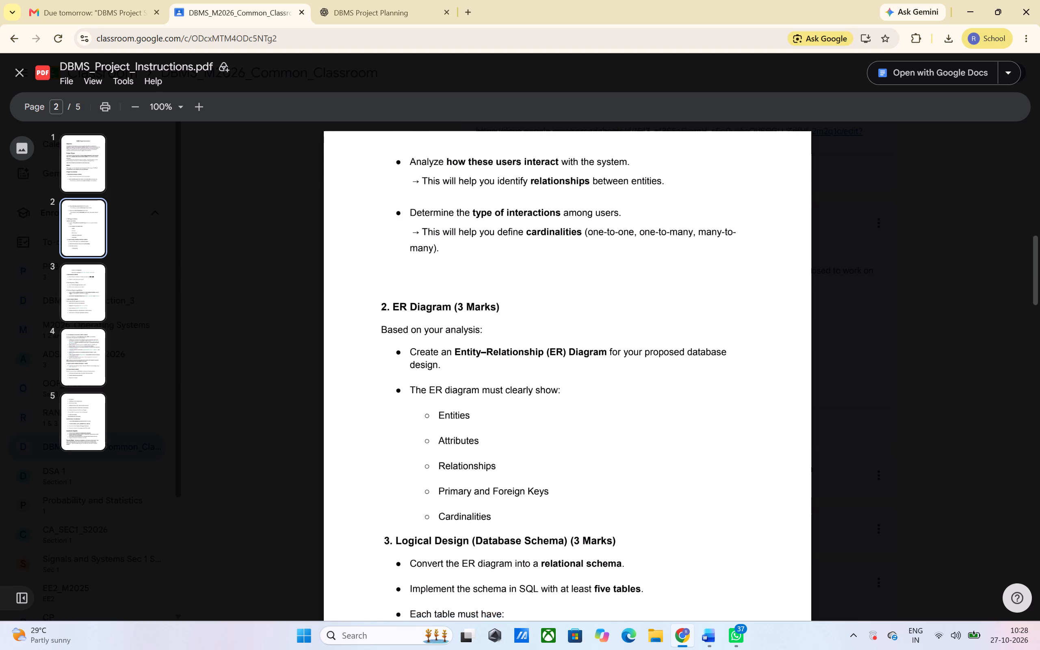
pyautogui.scroll(-5, 533, 457)
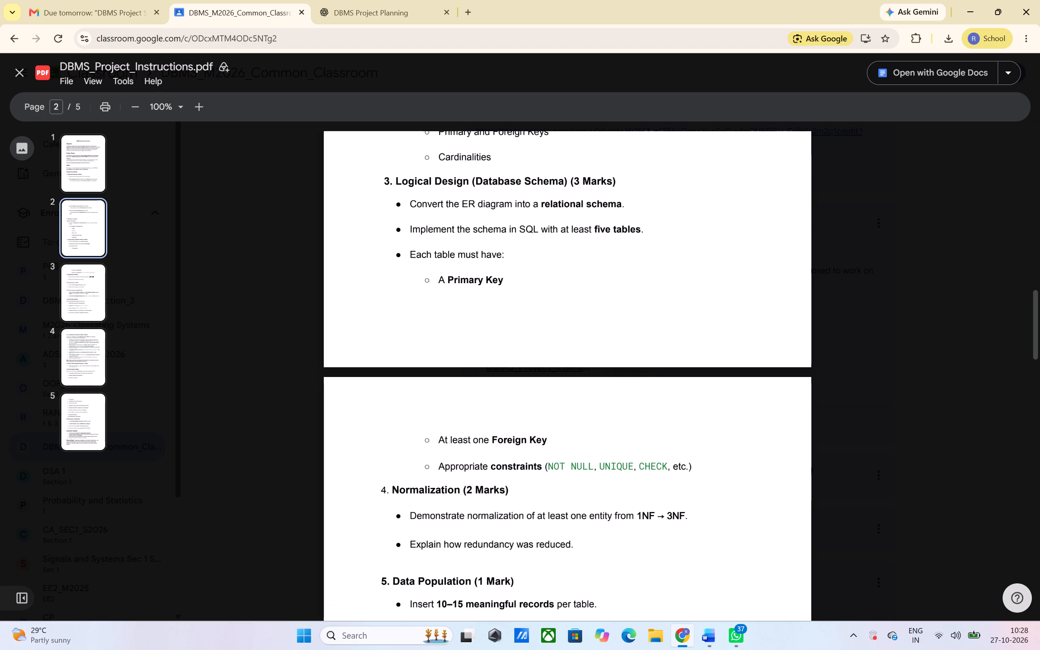
pyautogui.scroll(-4, 463, 484)
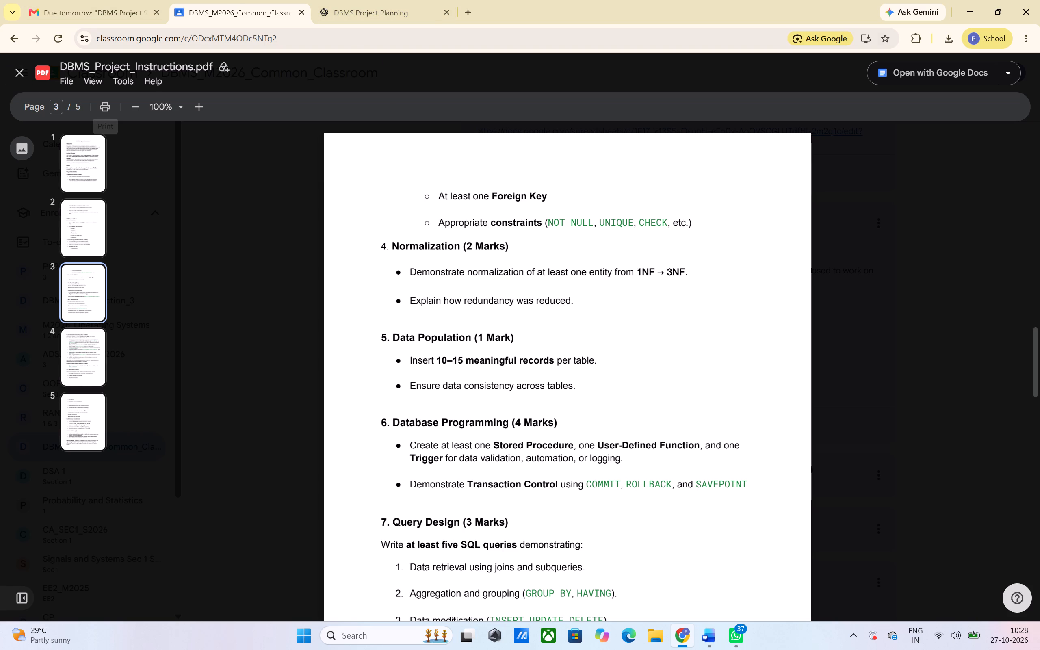
# Close the instructions PDF and check the required report sections in the DBMS Project Submission assignment.
pyautogui.click(15, 77)
pyautogui.scroll(9, 539, 264)
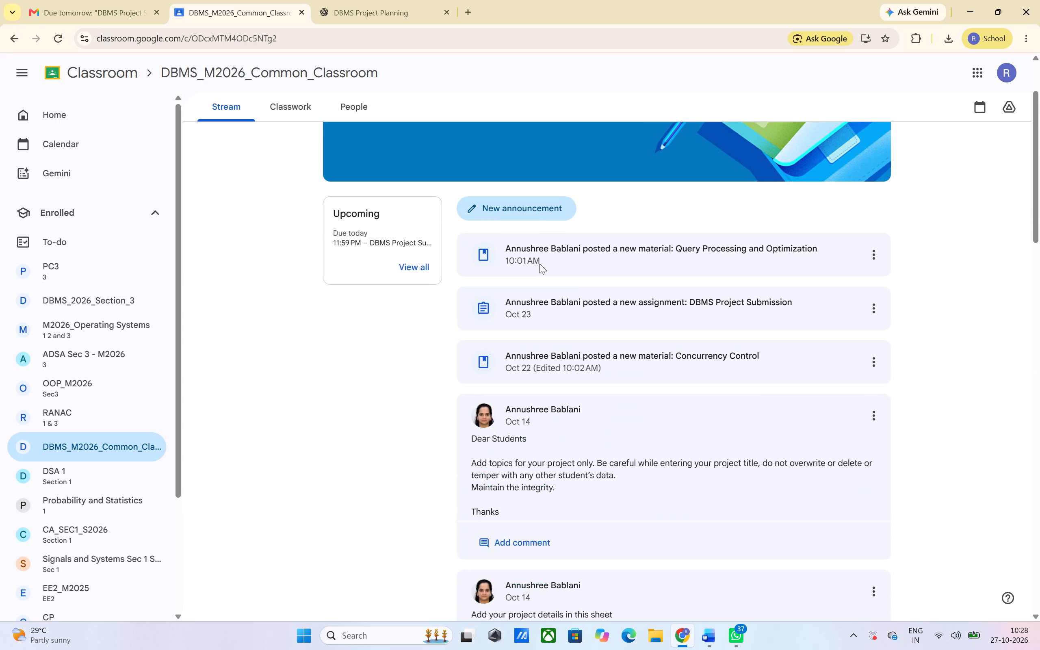
pyautogui.click(628, 343)
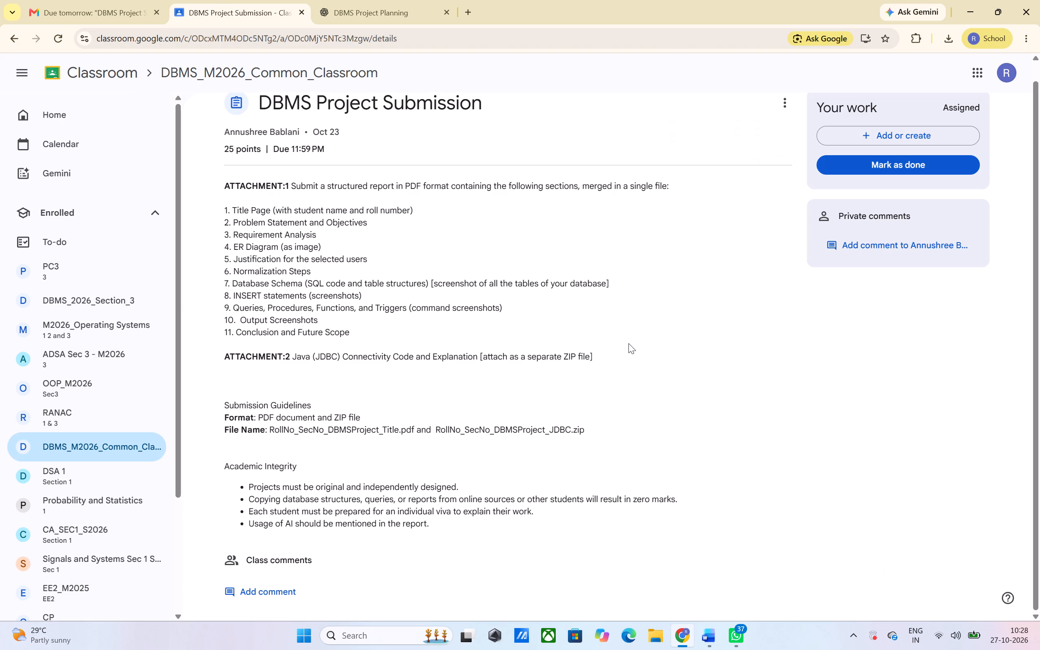
pyautogui.scroll(6, 294, 205)
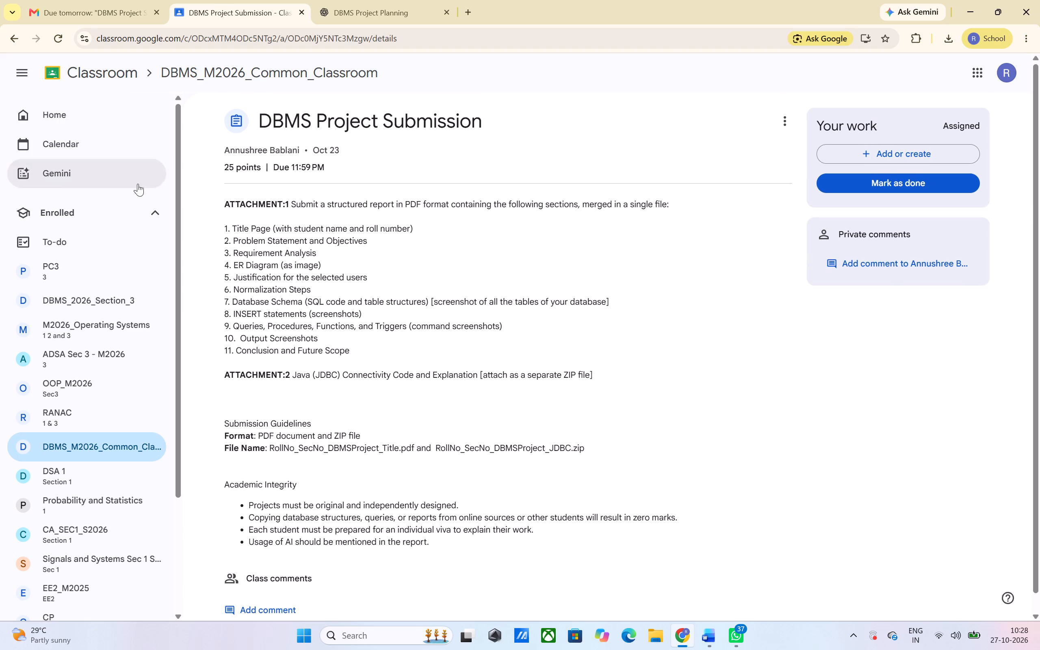
pyautogui.click(95, 437)
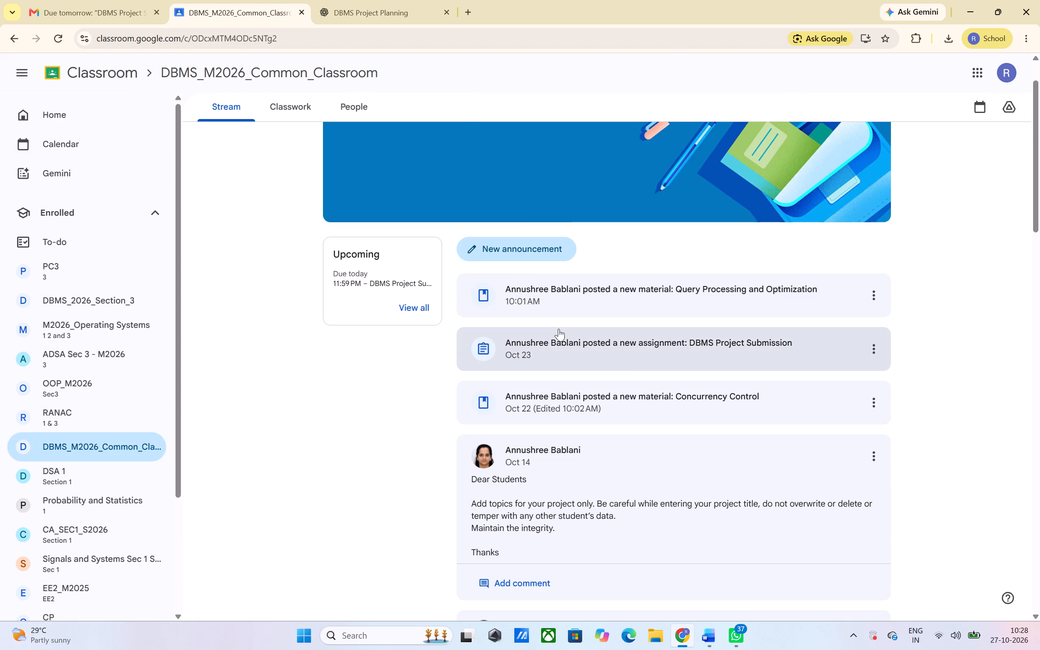
pyautogui.click(559, 329)
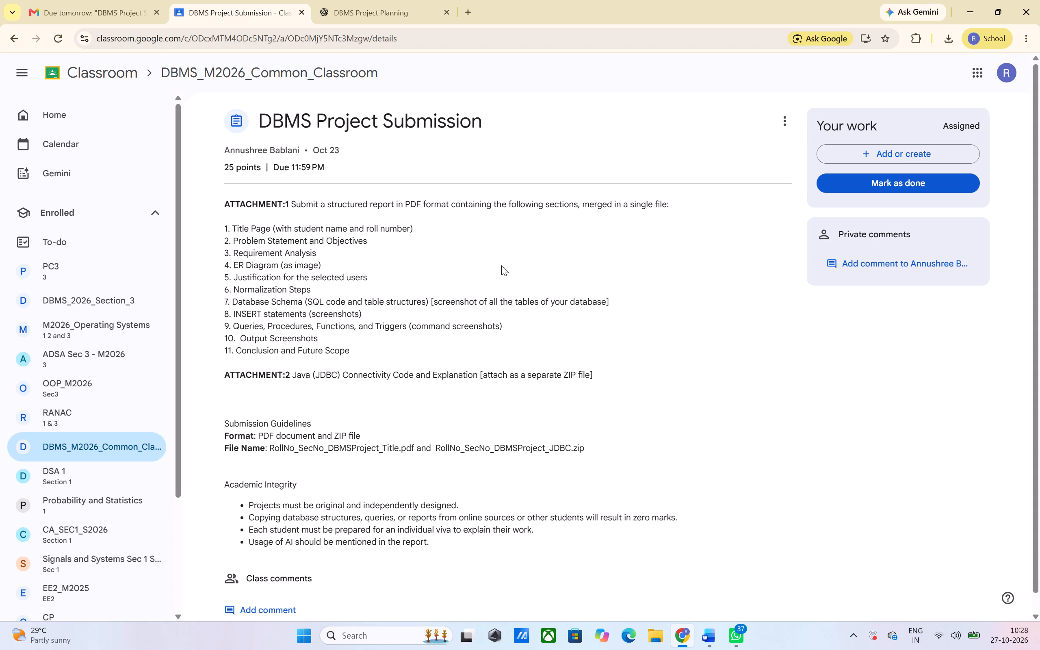
# Copy the "6. Normalization Steps" block from the DBMS Project Planning chat and paste it into the Word report below section 5.
pyautogui.click(304, 0)
pyautogui.click(323, 0)
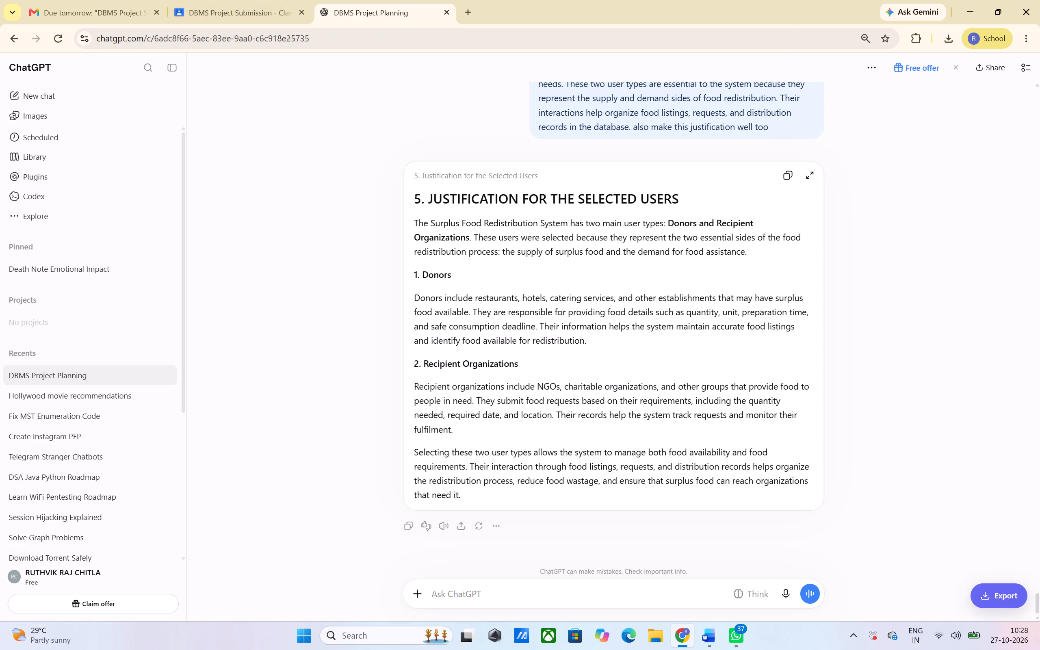
pyautogui.scroll(-7, 445, 243)
pyautogui.scroll(20, 446, 253)
pyautogui.scroll(13, 446, 253)
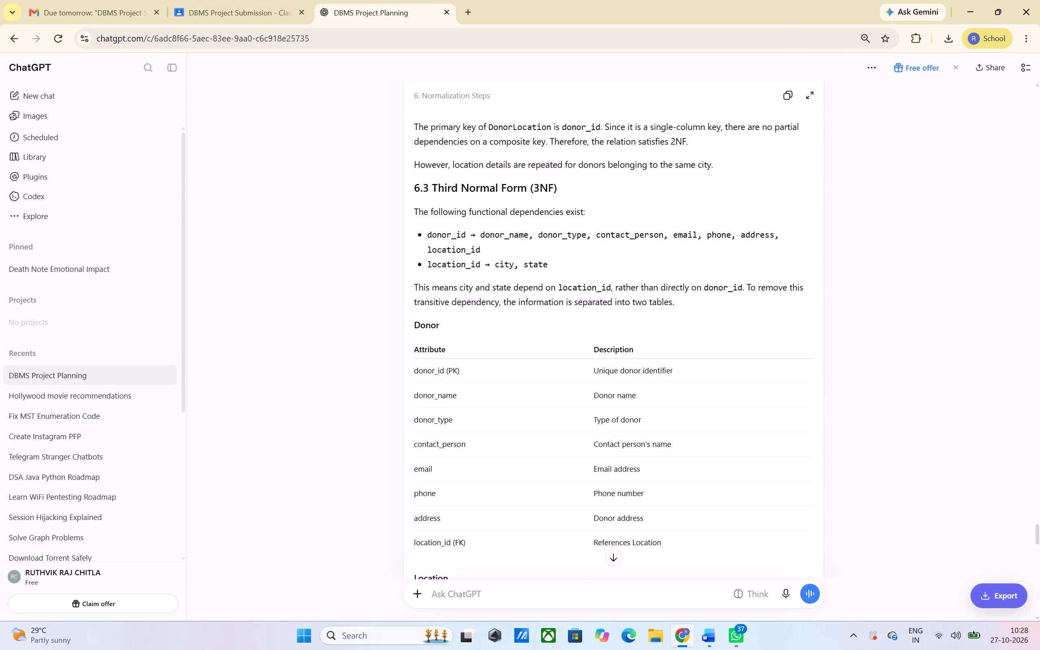
pyautogui.scroll(6, 446, 253)
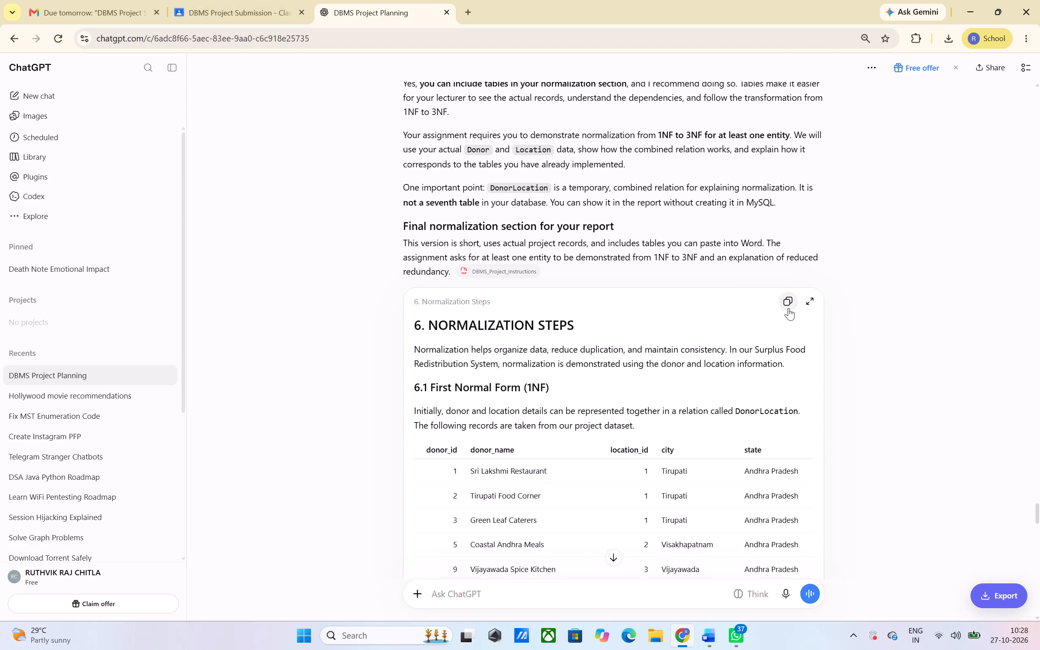
pyautogui.click(792, 304)
pyautogui.click(709, 639)
pyautogui.scroll(-8, 579, 464)
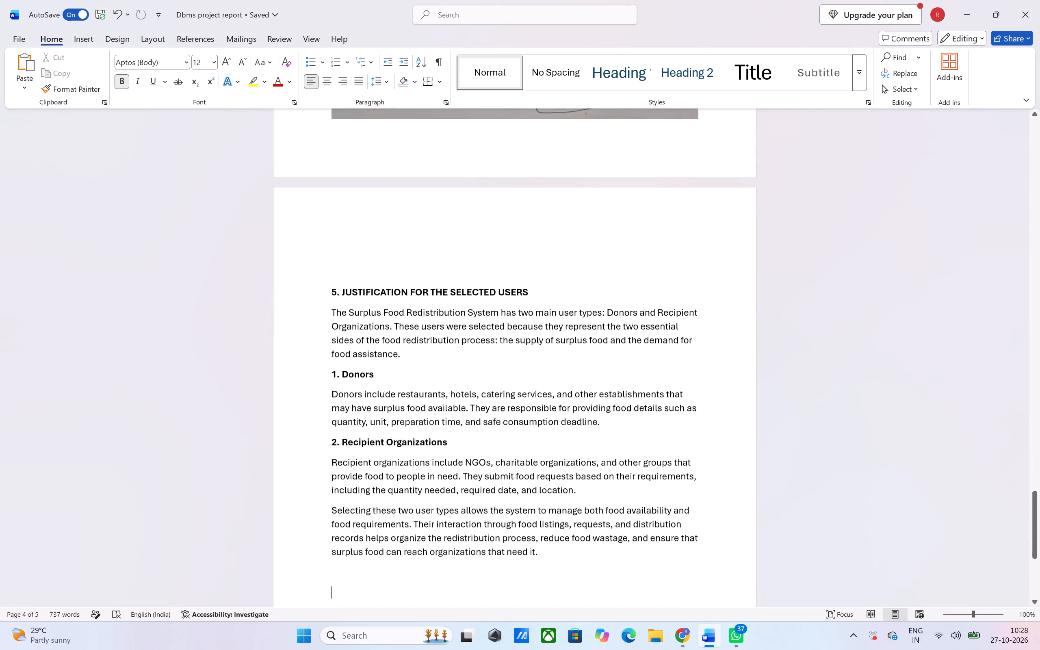
pyautogui.scroll(-8, 528, 447)
pyautogui.scroll(-5, 421, 409)
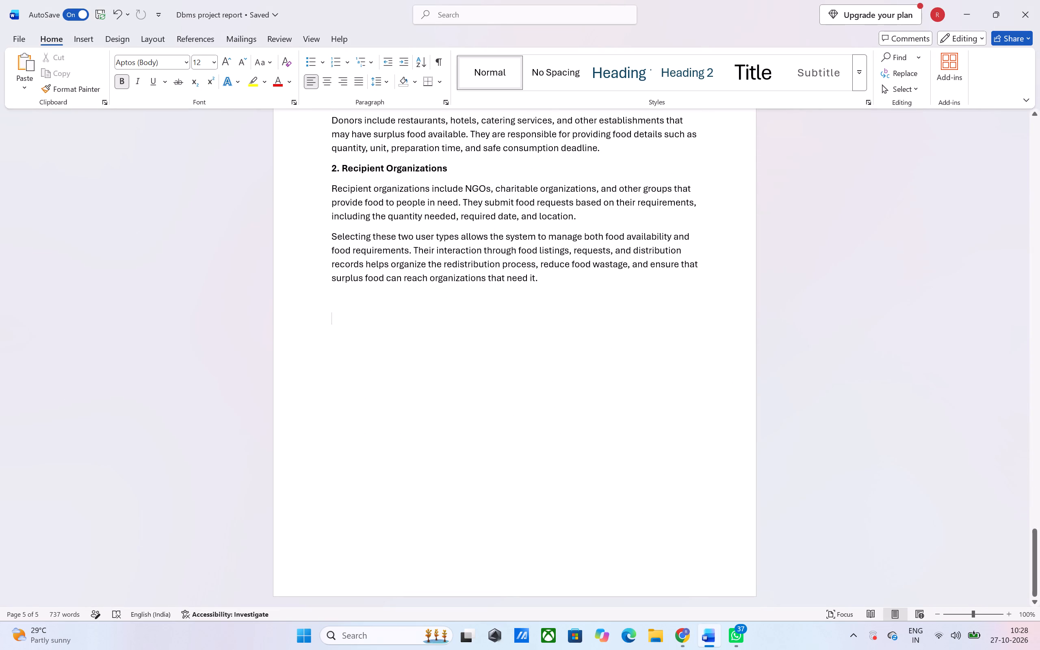
pyautogui.hotkey('ctrl', 'v')
# Review the pasted Normalization Steps section, checking its 1NF, 2NF and 3NF text and the table layout.
pyautogui.scroll(-4, 438, 397)
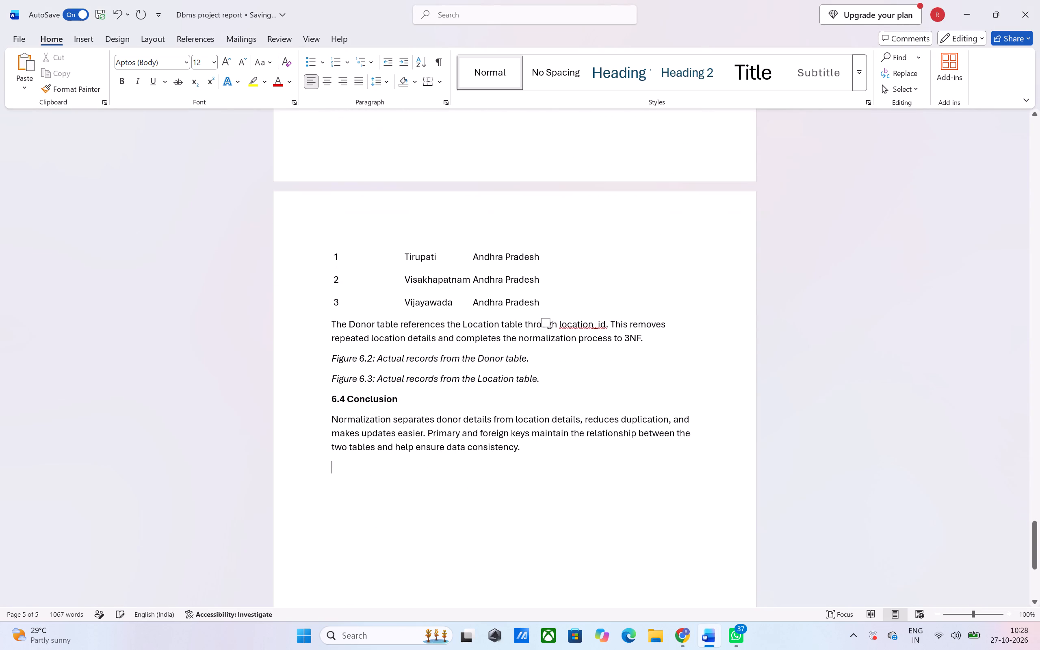
pyautogui.scroll(20, 400, 405)
pyautogui.scroll(4, 394, 404)
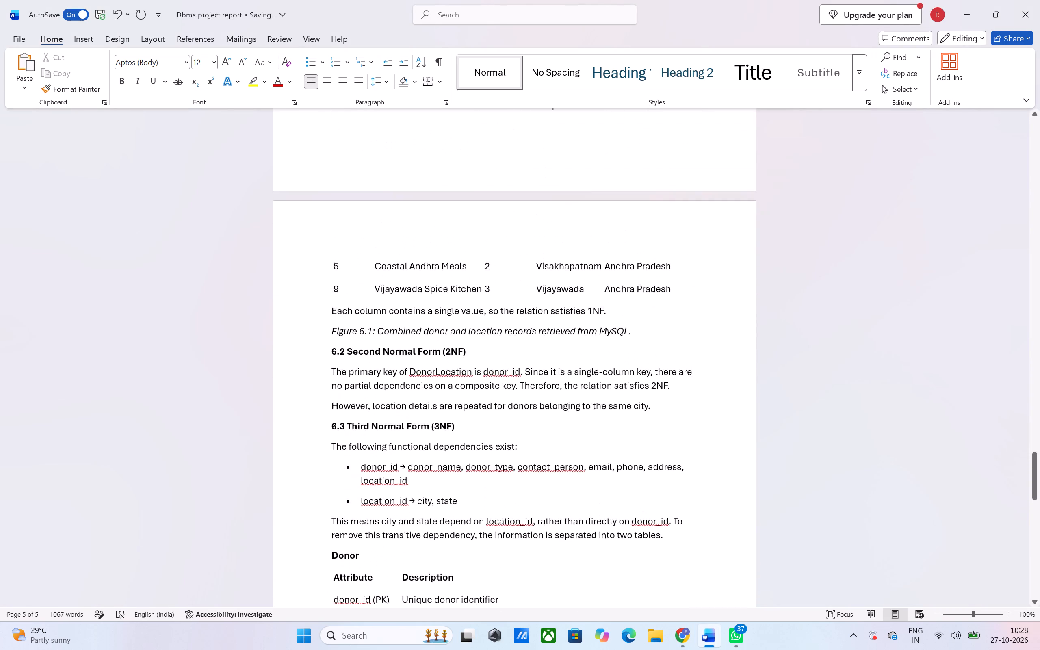
pyautogui.scroll(10, 394, 404)
pyautogui.scroll(2, 350, 323)
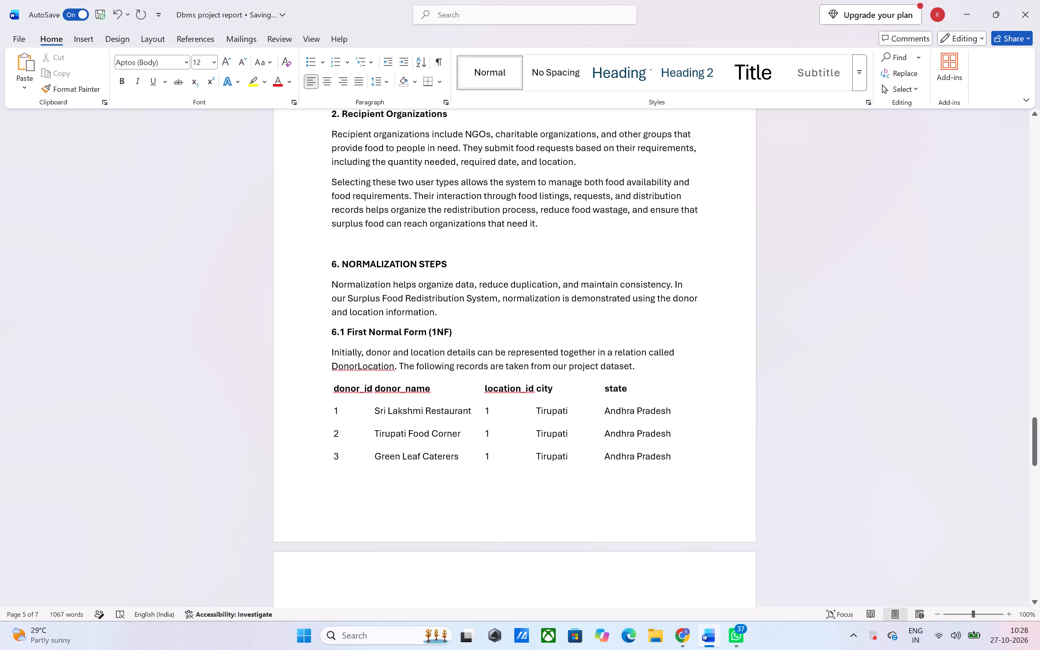
pyautogui.click(534, 385)
pyautogui.scroll(18, 537, 390)
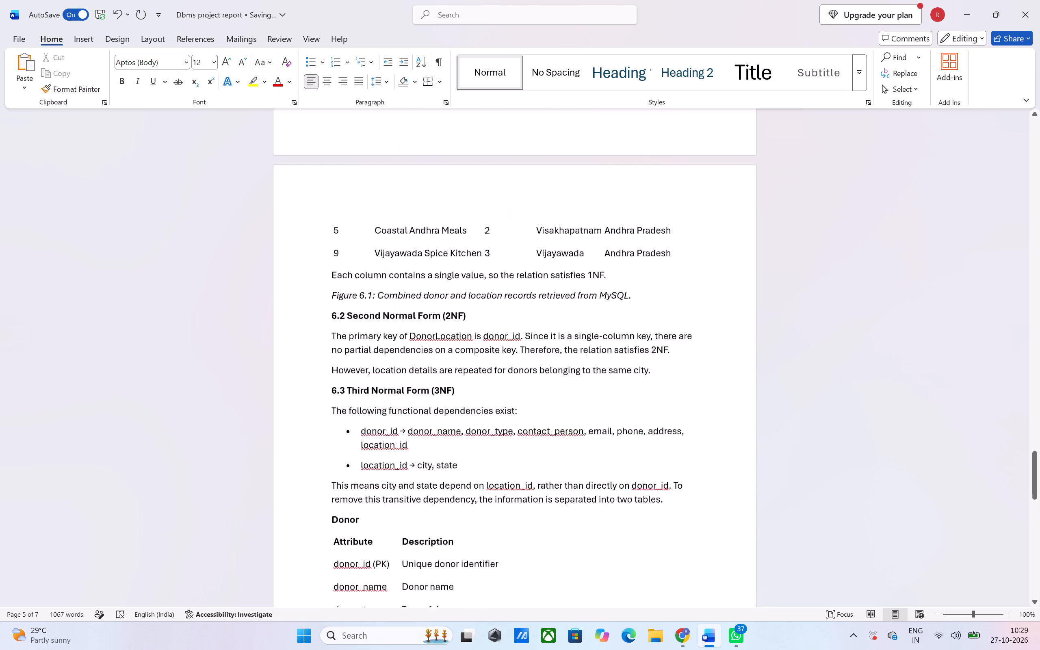
pyautogui.scroll(10, 542, 393)
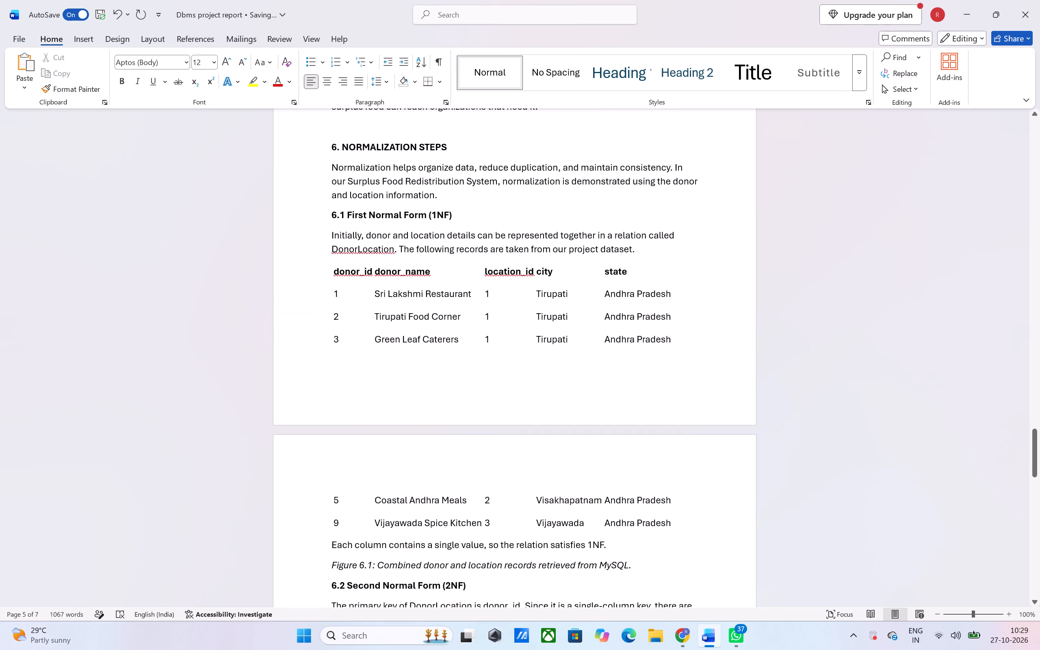
# In the 6.1 table's header row, add two spaces before donor_name and one space before city.
pyautogui.click(375, 272)
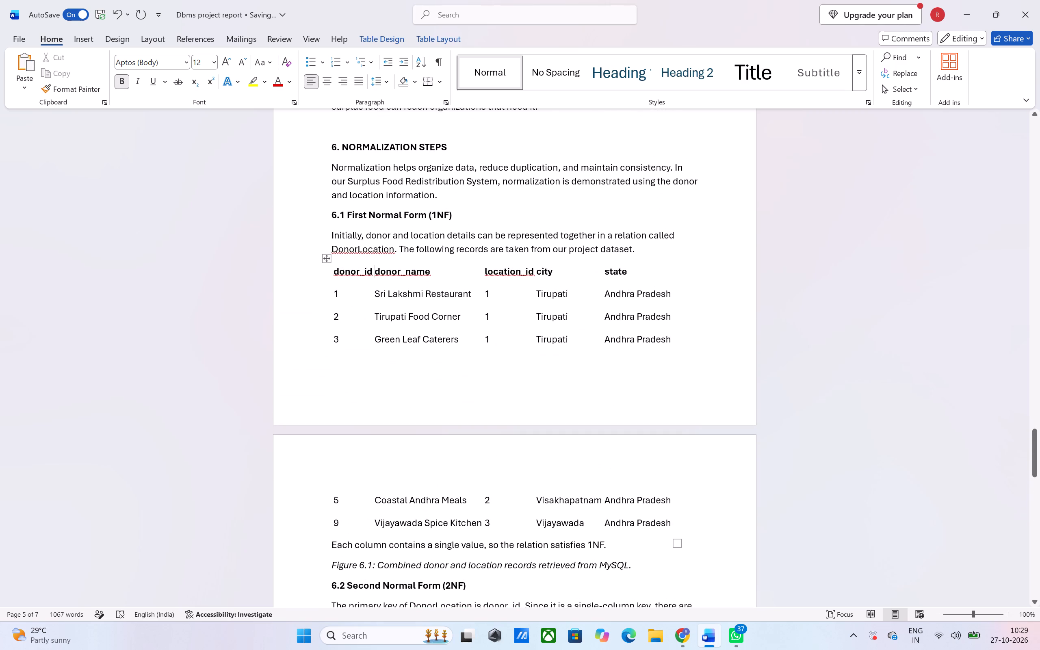
pyautogui.press('space')
pyautogui.press('space')
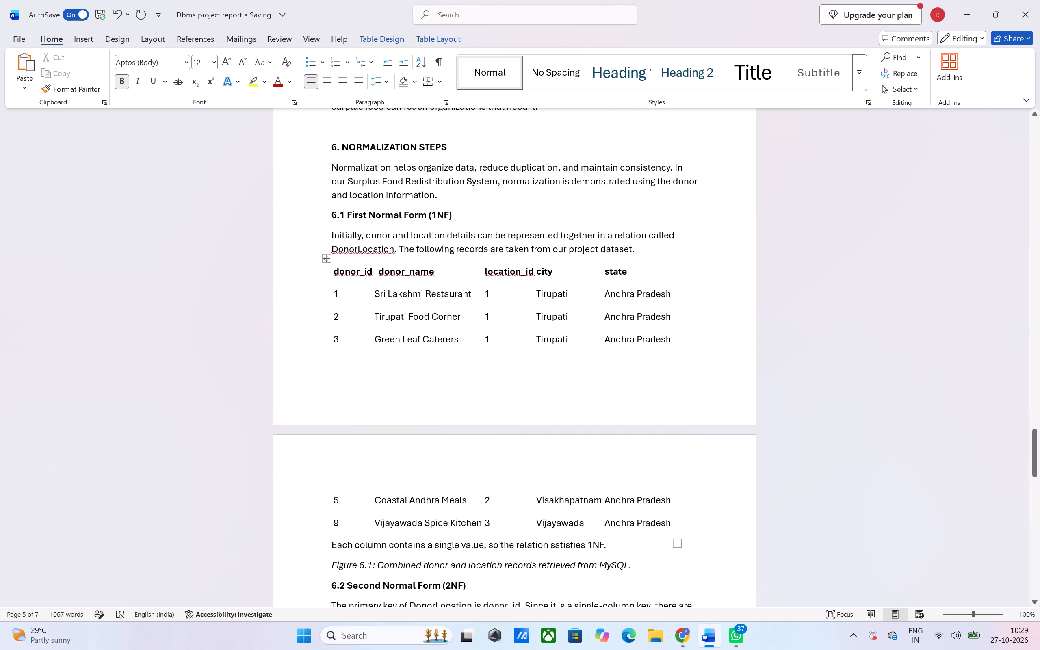
pyautogui.click(535, 272)
pyautogui.press('space')
pyautogui.press('space')
pyautogui.click(483, 274)
pyautogui.press('BackSpace')
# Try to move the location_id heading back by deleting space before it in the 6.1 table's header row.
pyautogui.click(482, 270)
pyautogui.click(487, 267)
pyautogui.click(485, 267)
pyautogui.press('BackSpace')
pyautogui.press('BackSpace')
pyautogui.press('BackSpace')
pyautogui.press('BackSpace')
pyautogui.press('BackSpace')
# In the 6.1 table's city column, add three more spaces before the city heading and one space before each of the three Tirupati entries.
pyautogui.click(537, 272)
pyautogui.press('space')
pyautogui.press('space')
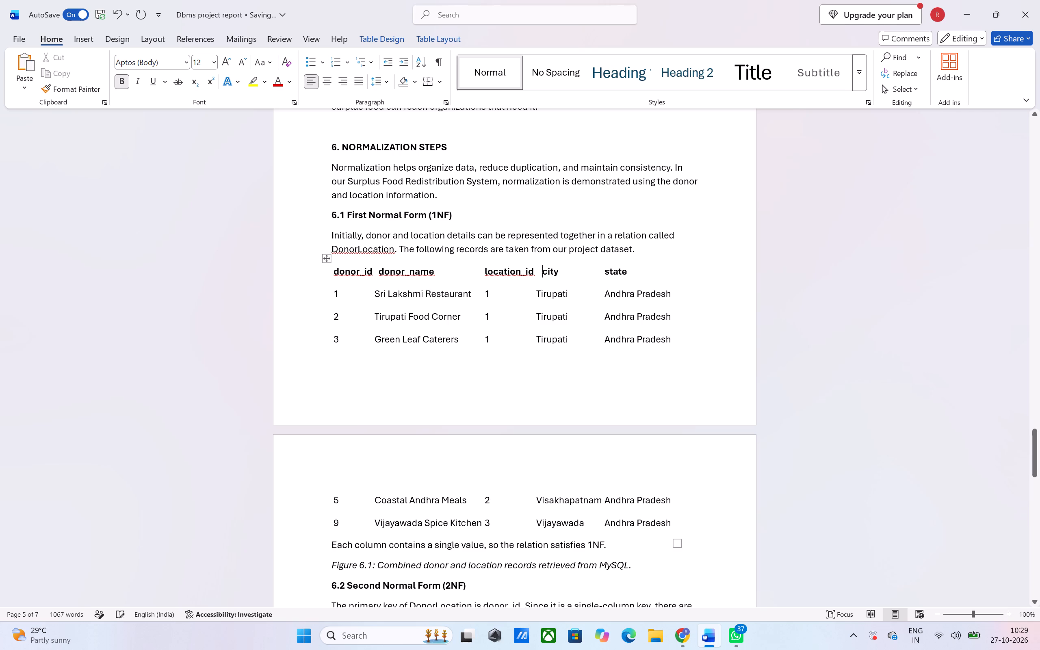
pyautogui.click(532, 295)
pyautogui.click(533, 289)
pyautogui.click(538, 292)
pyautogui.press('space')
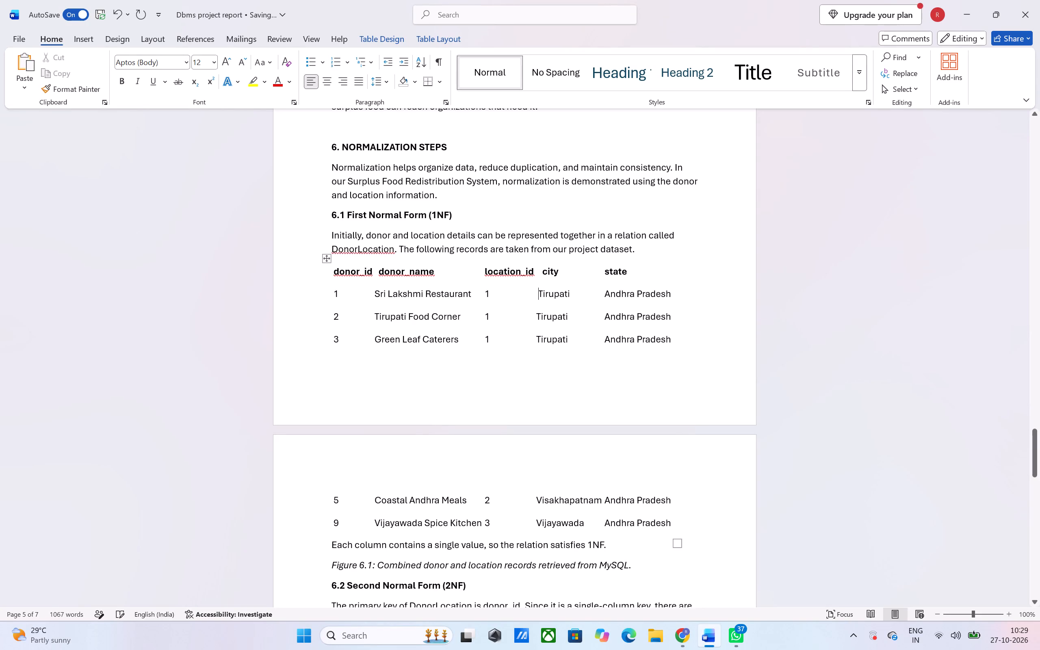
pyautogui.click(533, 316)
pyautogui.click(536, 317)
pyautogui.click(539, 317)
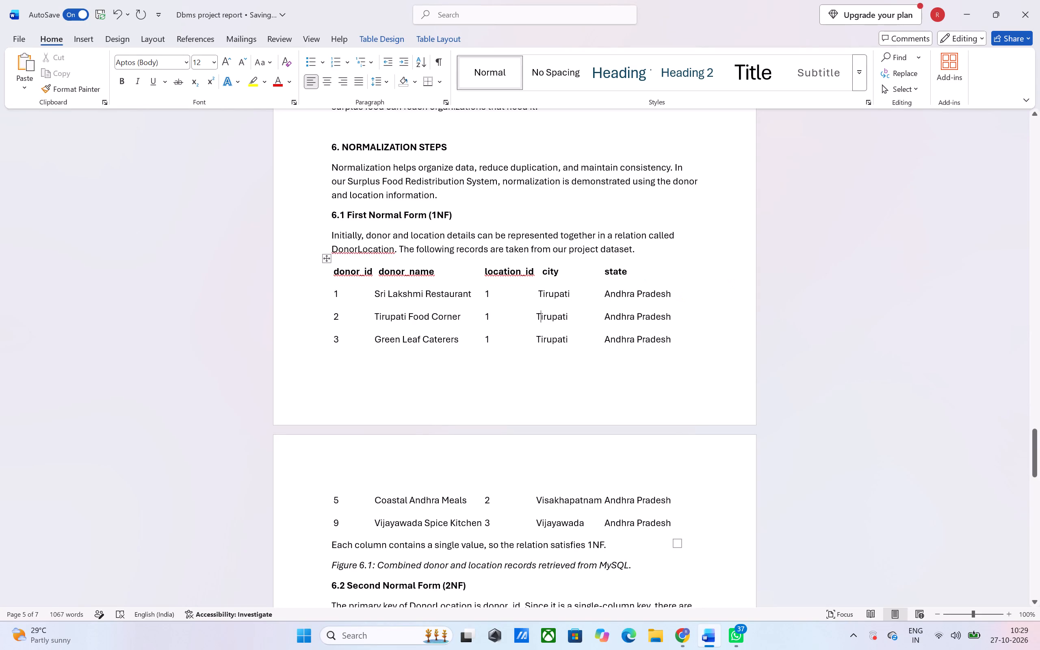
pyautogui.click(536, 316)
pyautogui.press('space')
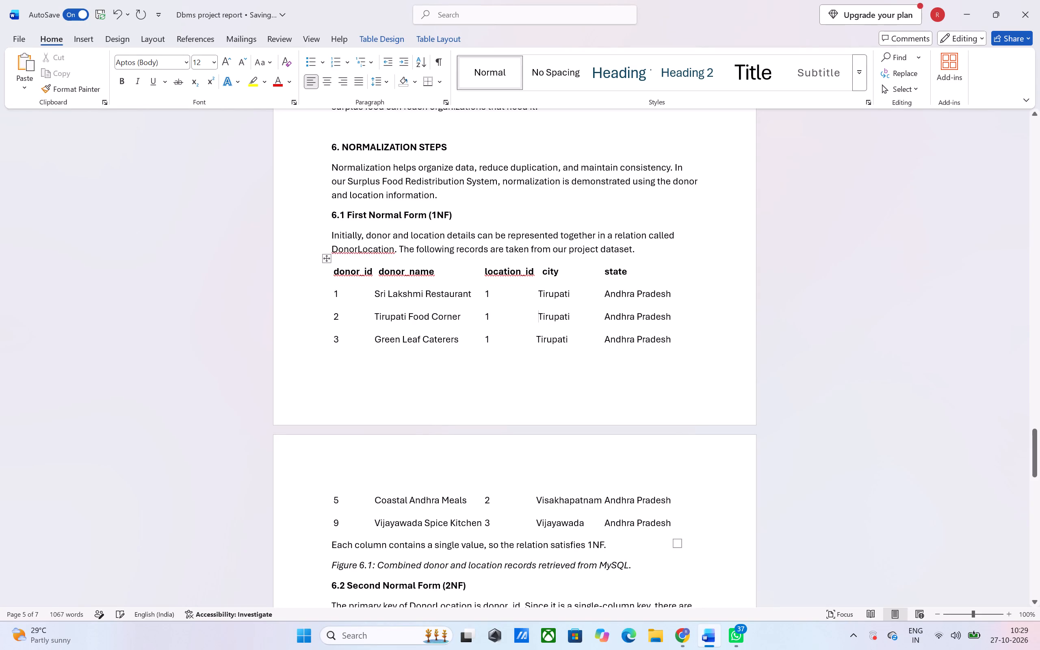
pyautogui.click(536, 339)
pyautogui.press('space')
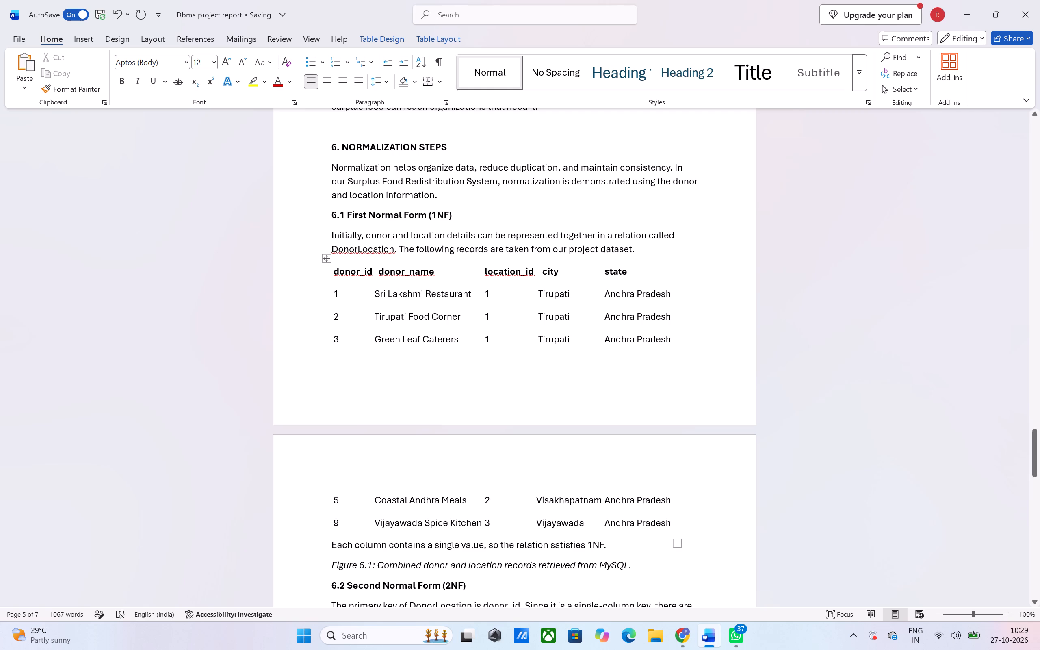
pyautogui.click(541, 272)
pyautogui.press('space')
pyautogui.click(483, 378)
# Insert eleven blank lines before the "6. NORMALIZATION STEPS" heading so that the section starts on a new page.
pyautogui.scroll(4, 329, 232)
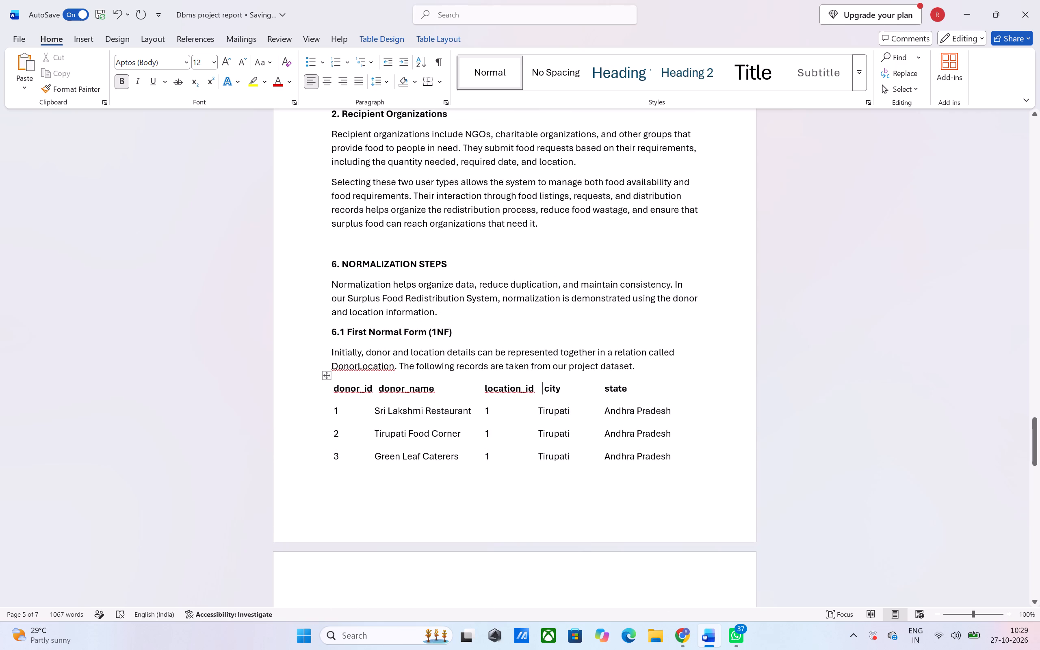
pyautogui.click(329, 262)
pyautogui.press('Return')
pyautogui.press('Return')
pyautogui.press('Return')
pyautogui.press('Return')
pyautogui.press('Return')
pyautogui.press('Return')
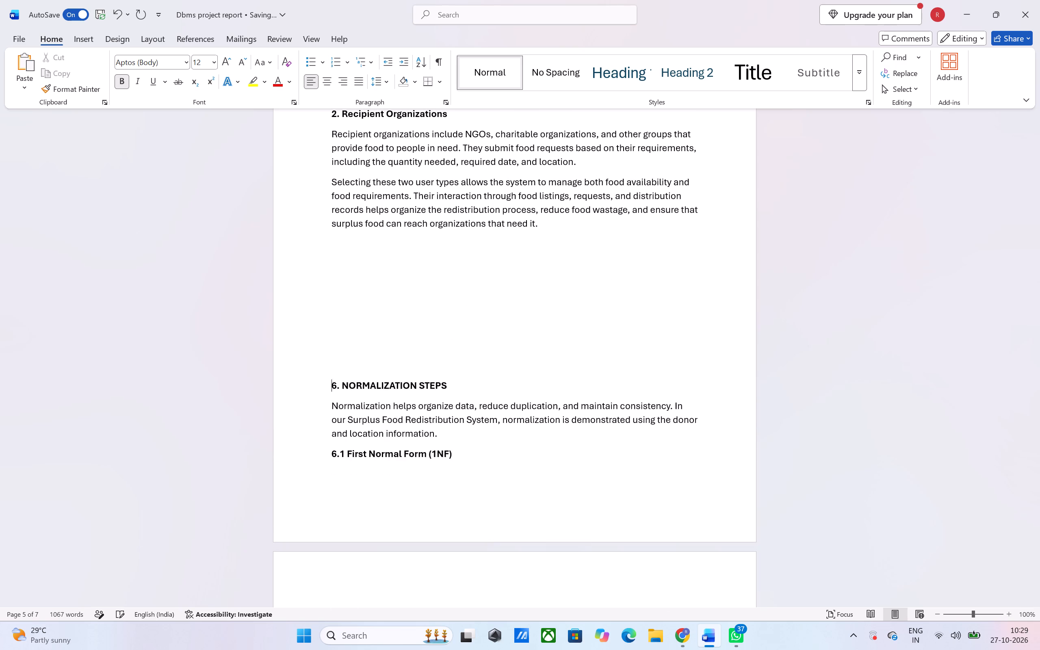
pyautogui.press('Return')
pyautogui.press('Return')
pyautogui.press('Return')
pyautogui.press('Return')
pyautogui.press('Return')
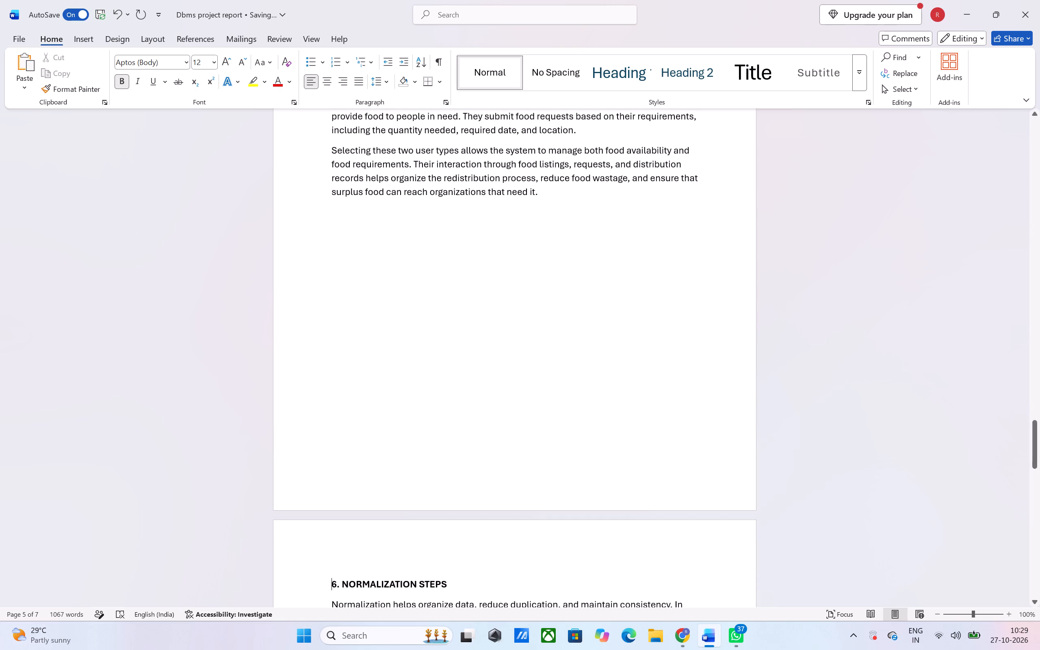
# Insert one blank line before the "Selecting these two user types" paragraph in section 5.
pyautogui.scroll(5, 427, 346)
pyautogui.scroll(6, 409, 374)
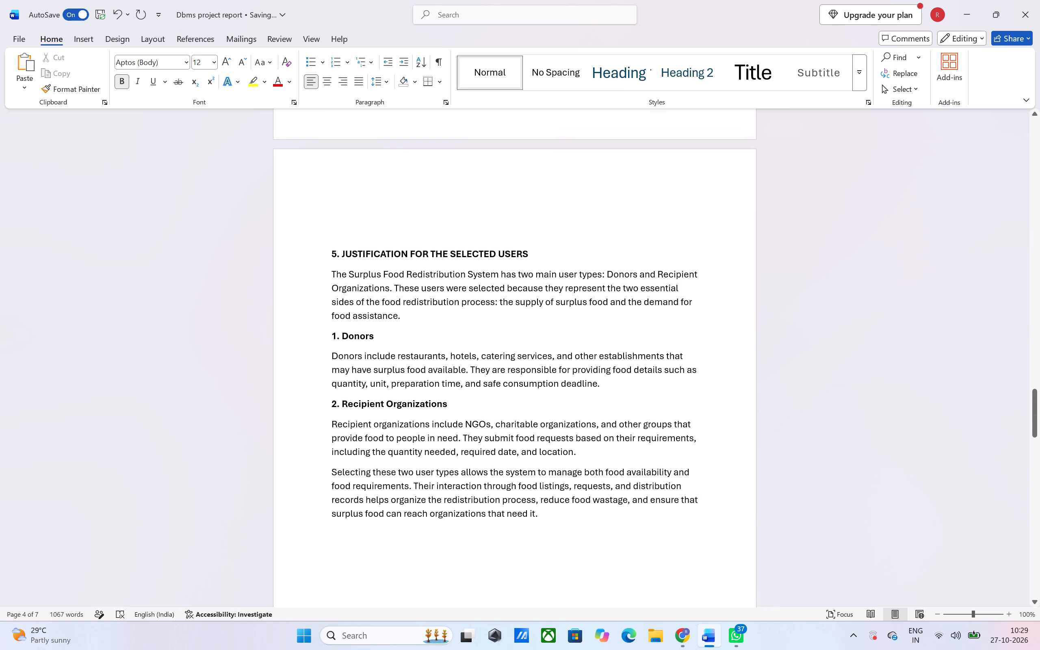
pyautogui.click(332, 471)
pyautogui.press('Return')
pyautogui.press('Return')
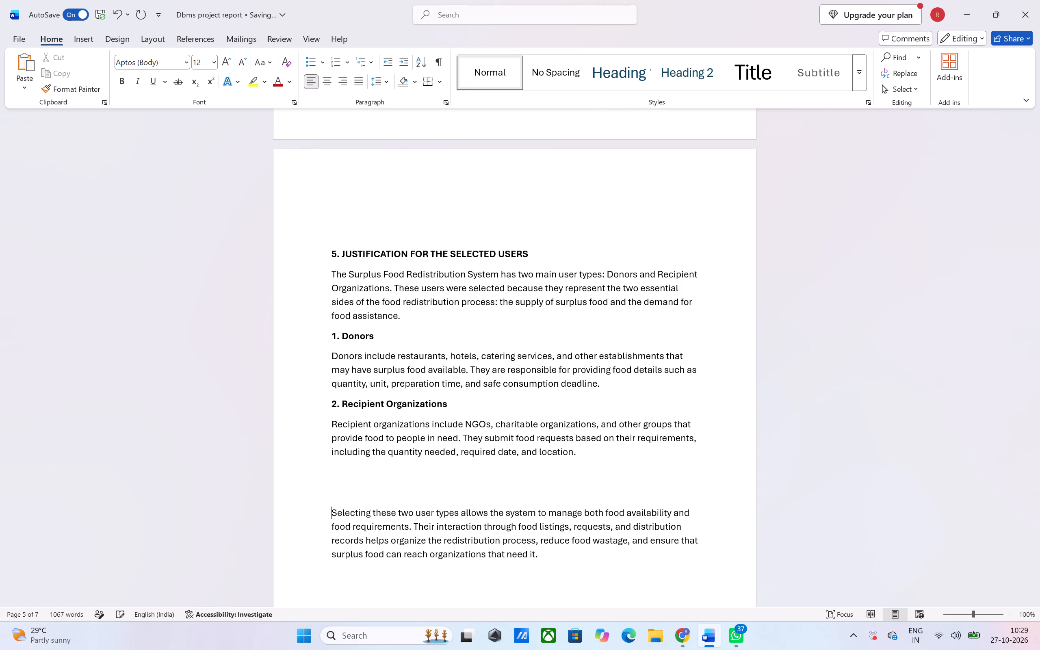
pyautogui.press('BackSpace')
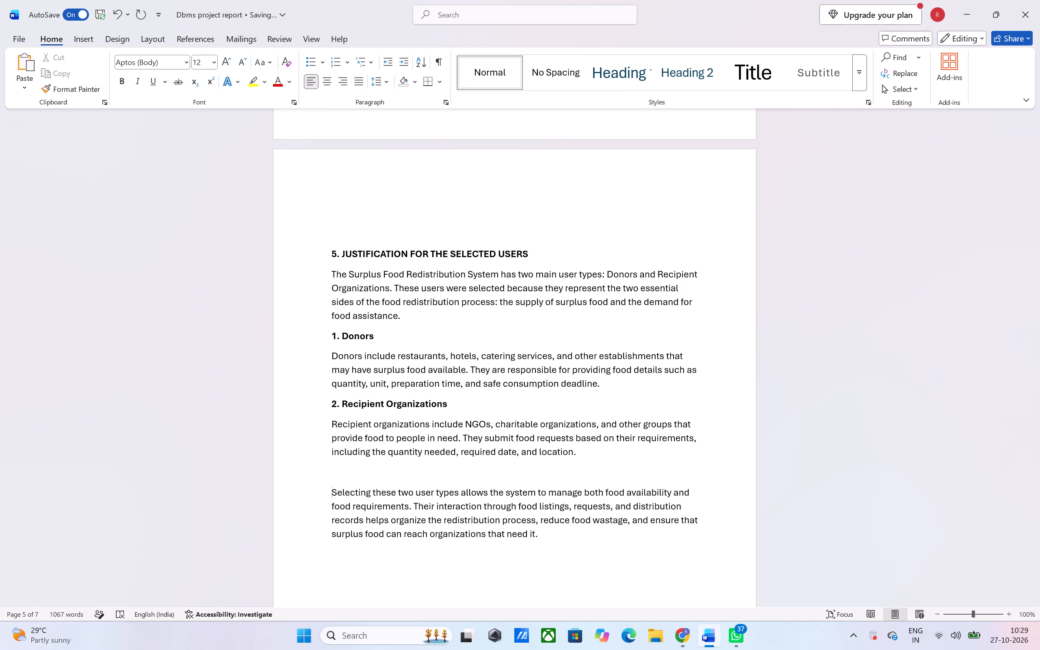
pyautogui.click(406, 559)
# Split DonorLocation into "Donor Location" in the 6.1 introduction and in the 6.2 primary key sentence.
pyautogui.scroll(-20, 413, 546)
pyautogui.scroll(-1, 413, 546)
pyautogui.scroll(-2, 408, 511)
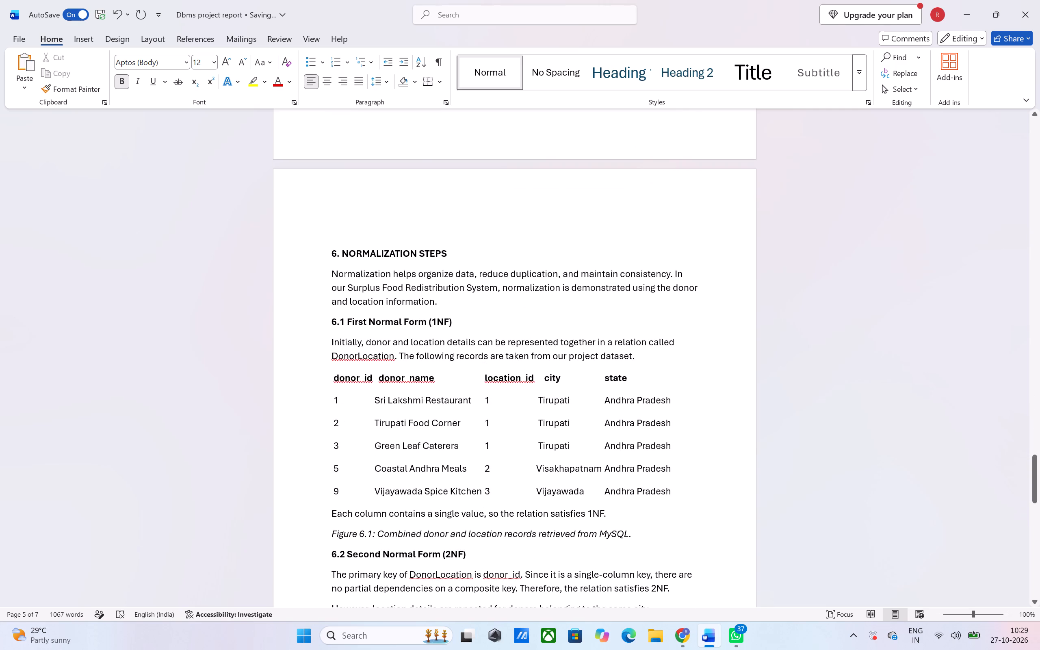
pyautogui.click(356, 355)
pyautogui.press('space')
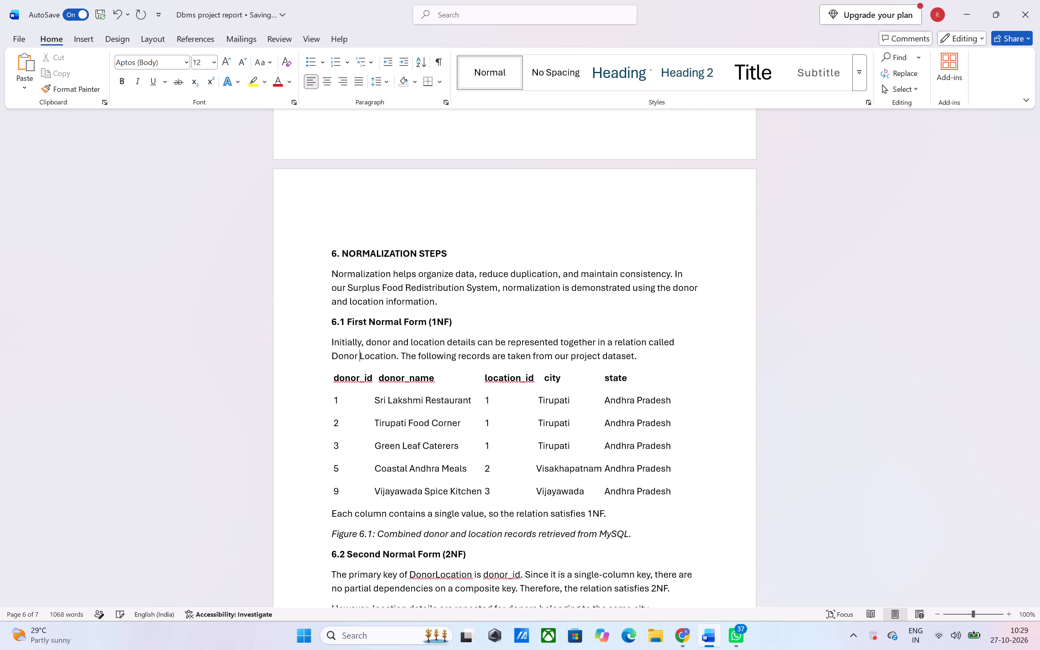
pyautogui.click(680, 367)
pyautogui.scroll(-3, 546, 442)
pyautogui.scroll(-1, 462, 400)
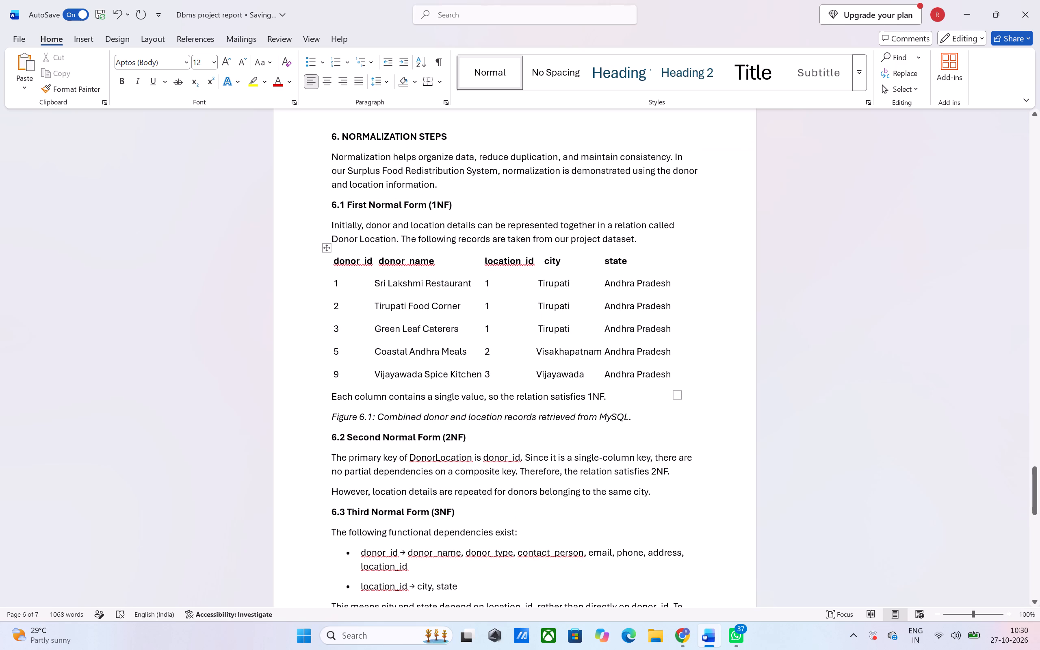
pyautogui.moveTo(635, 416); pyautogui.dragTo(301, 426)
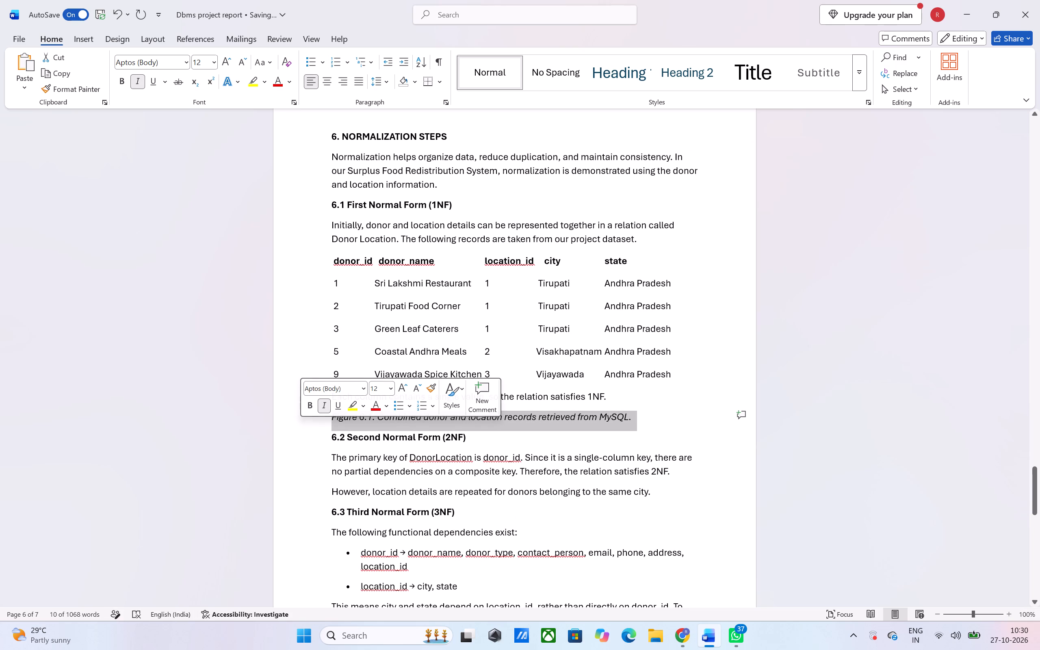
pyautogui.click(315, 505)
pyautogui.click(305, 545)
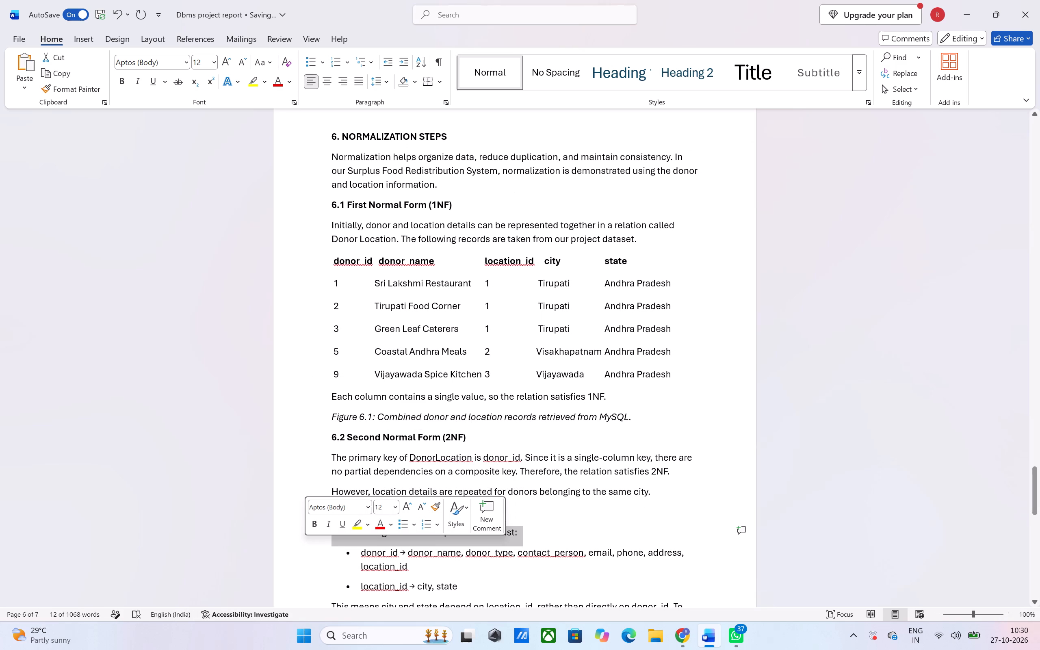
pyautogui.click(435, 457)
pyautogui.press('space')
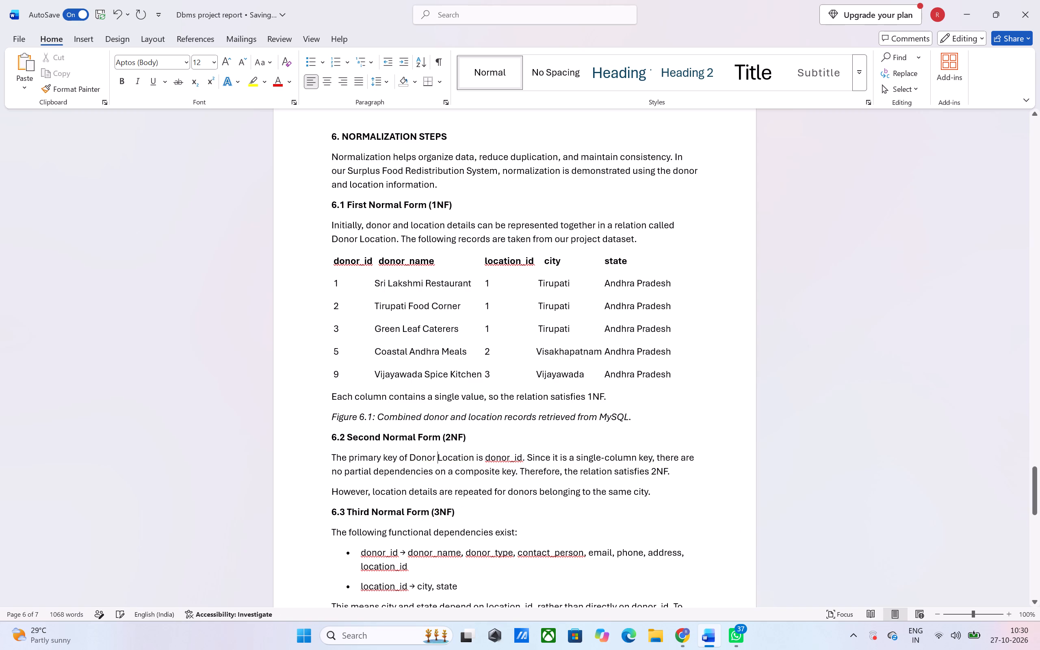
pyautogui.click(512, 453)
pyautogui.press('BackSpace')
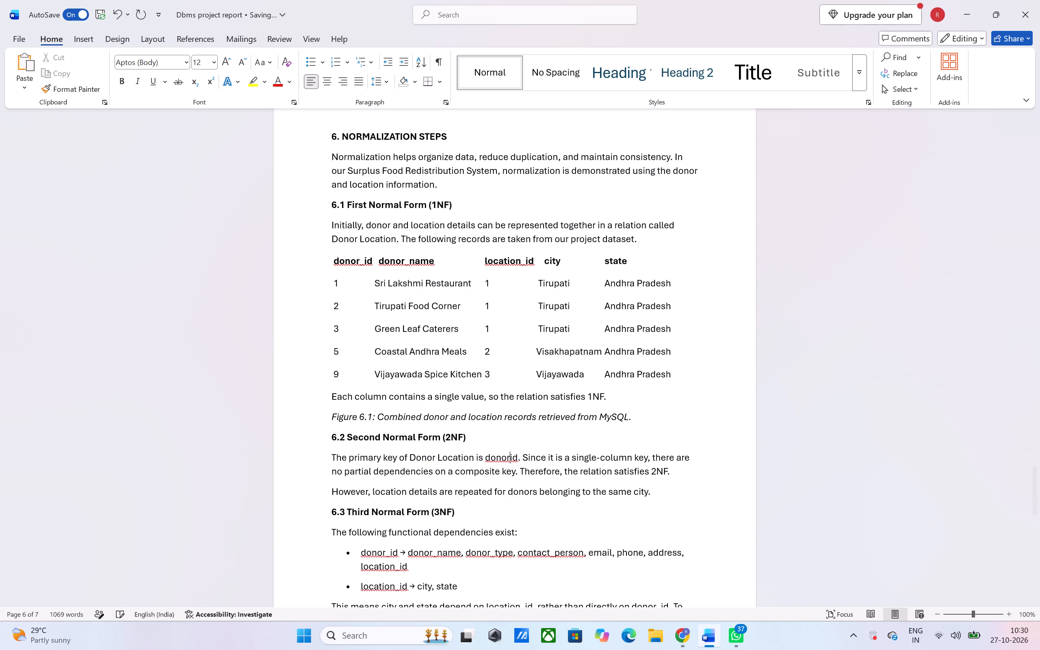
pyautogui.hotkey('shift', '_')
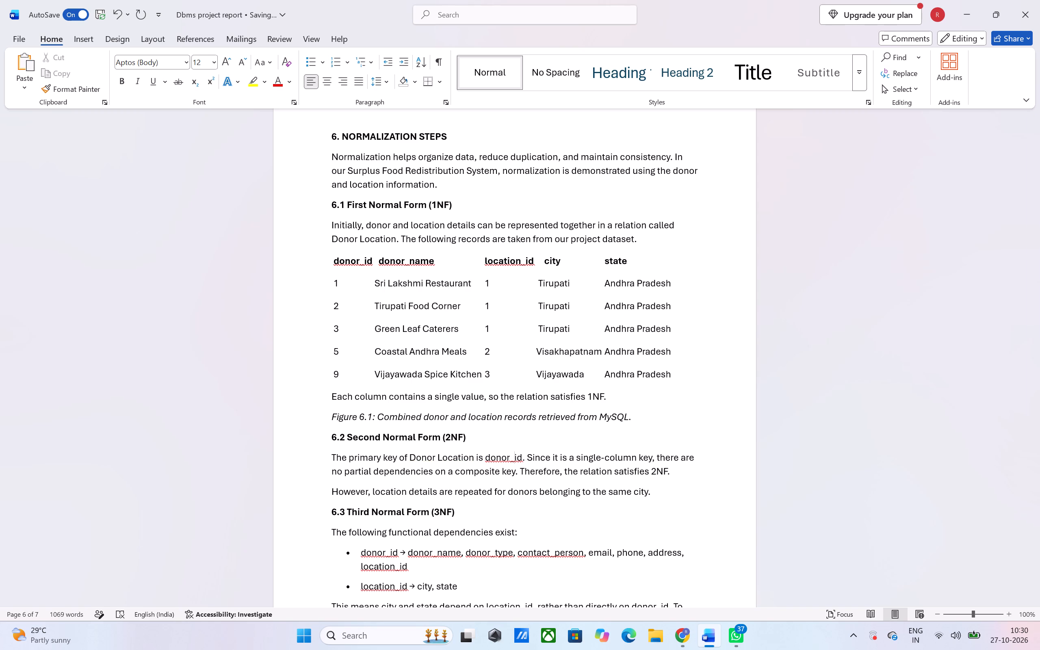
# Review sections 6.1 to 6.3, checking the table, the functional dependencies and where the Donor table breaks across pages.
pyautogui.click(314, 500)
pyautogui.click(679, 524)
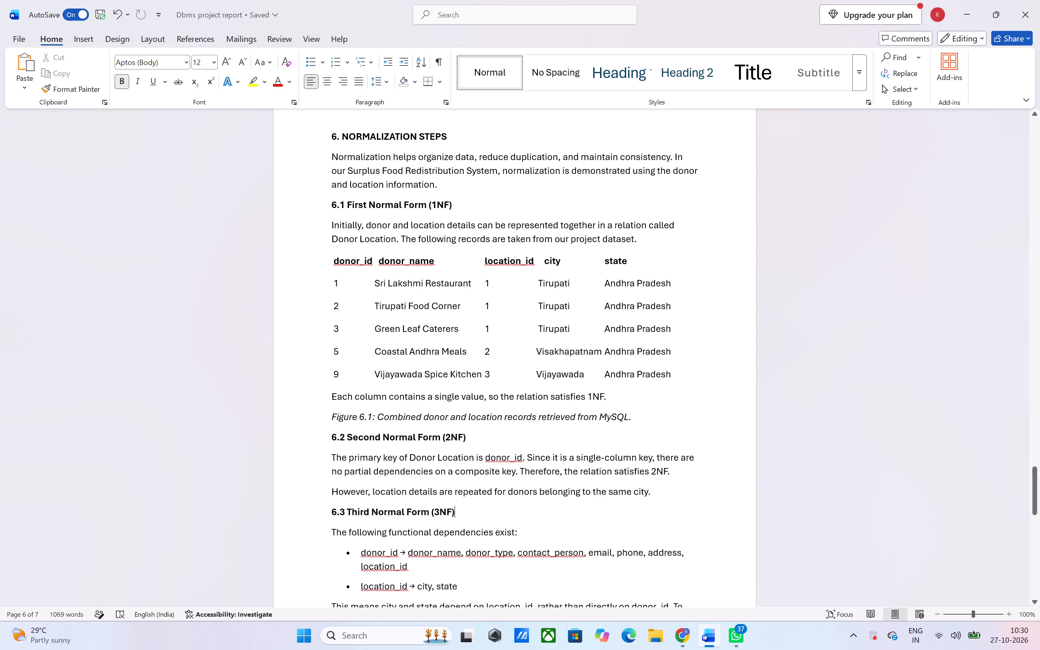
pyautogui.click(364, 260)
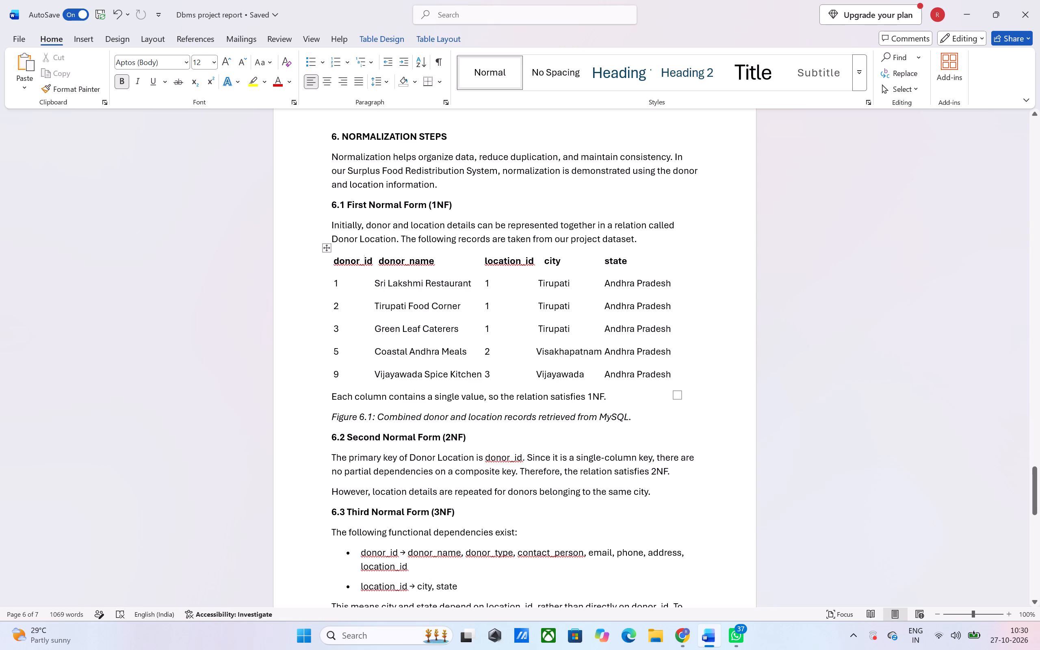
pyautogui.scroll(-1, 628, 526)
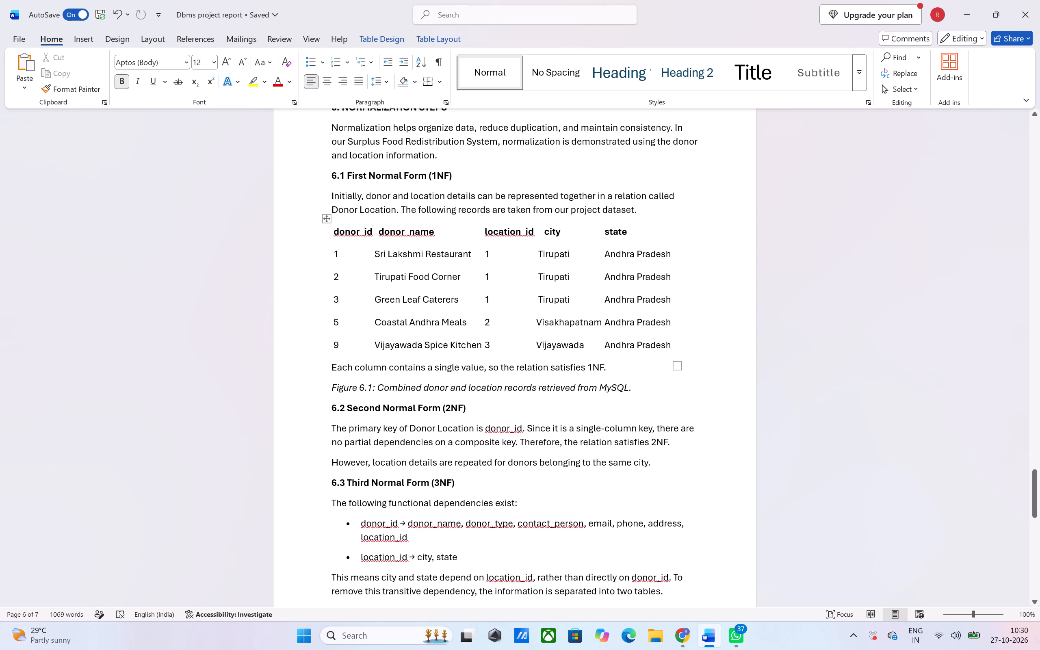
pyautogui.scroll(-1, 612, 477)
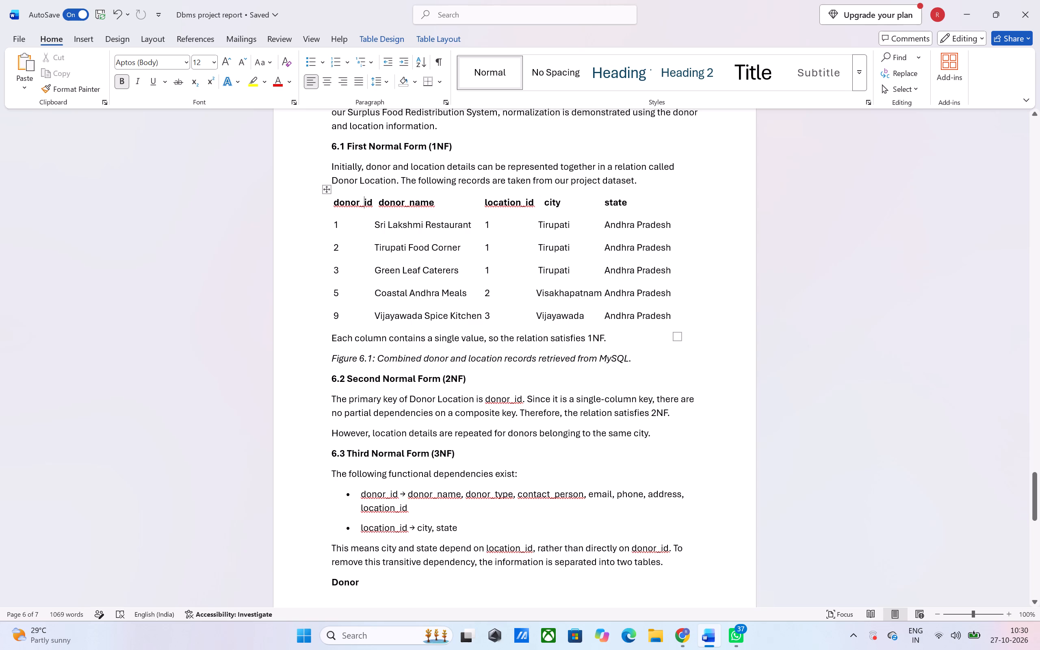
pyautogui.scroll(-2, 332, 457)
pyautogui.scroll(3, 338, 401)
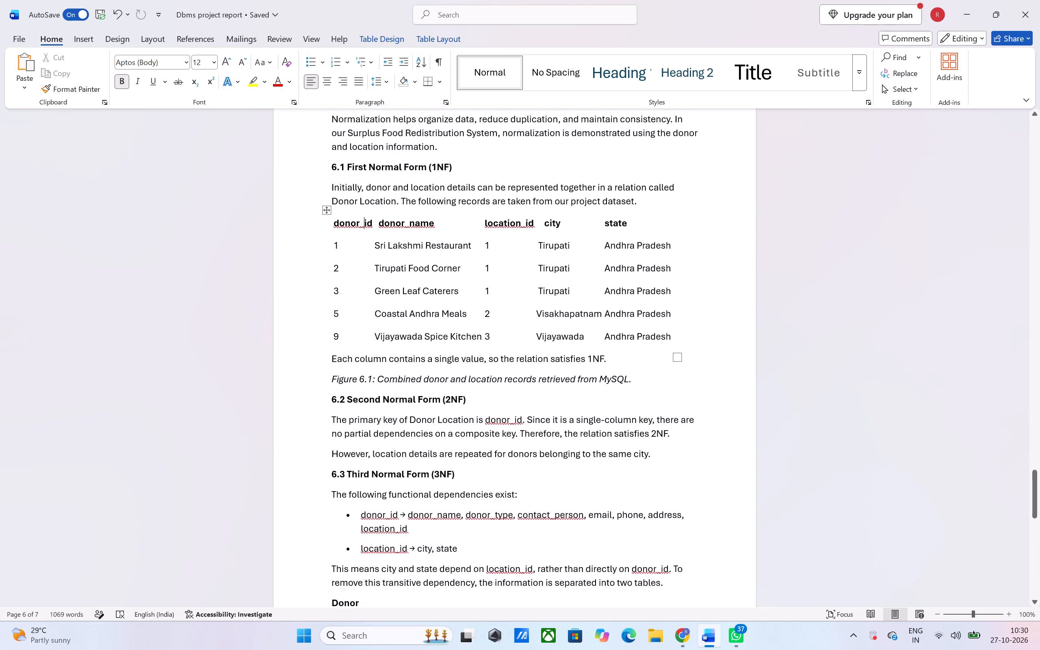
pyautogui.scroll(-4, 338, 401)
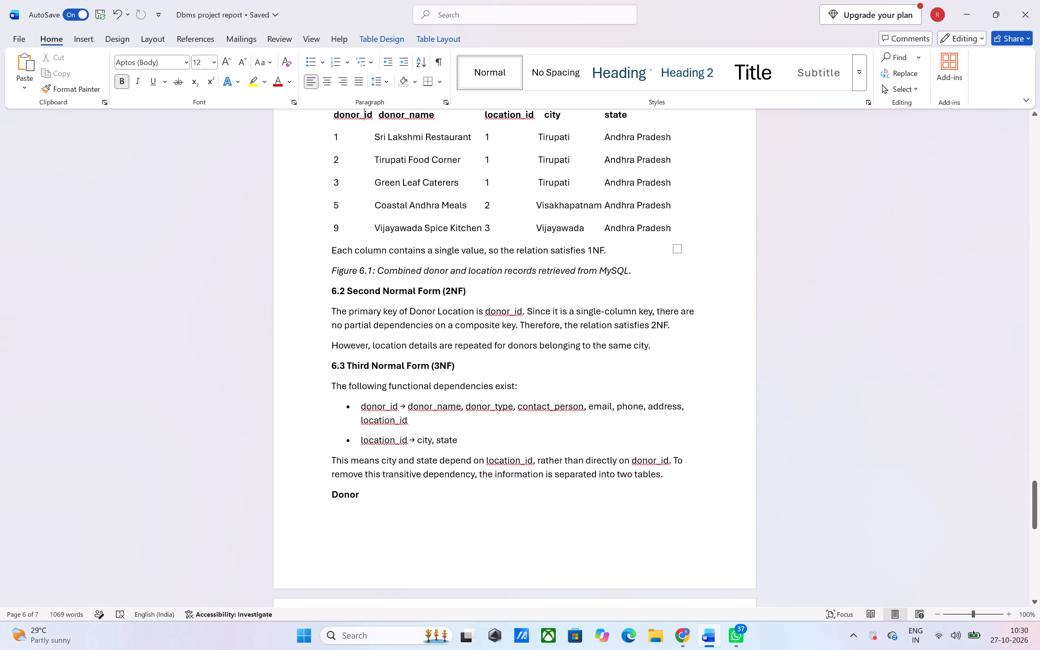
pyautogui.scroll(-5, 380, 446)
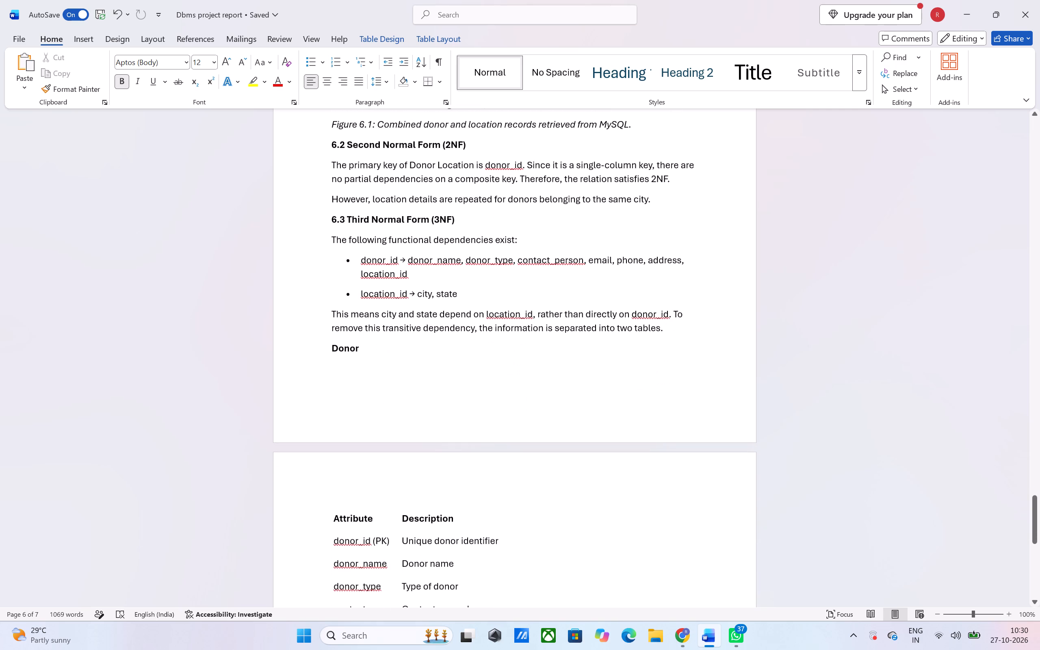
pyautogui.scroll(-10, 346, 377)
pyautogui.scroll(-12, 347, 380)
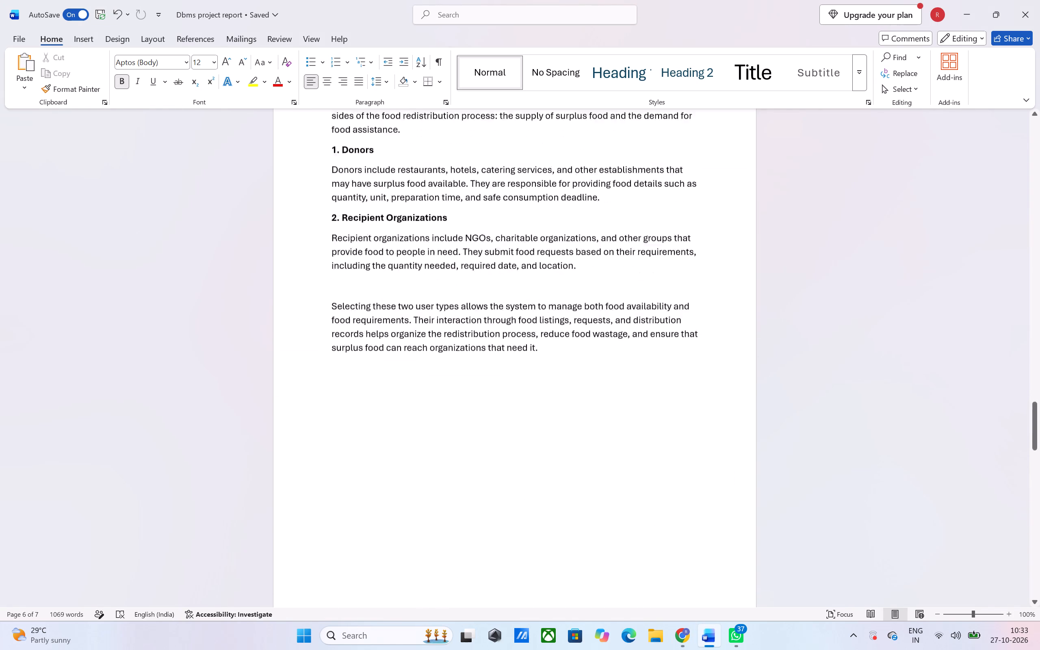
pyautogui.scroll(20, 505, 460)
pyautogui.scroll(20, 505, 460)
pyautogui.scroll(4, 505, 460)
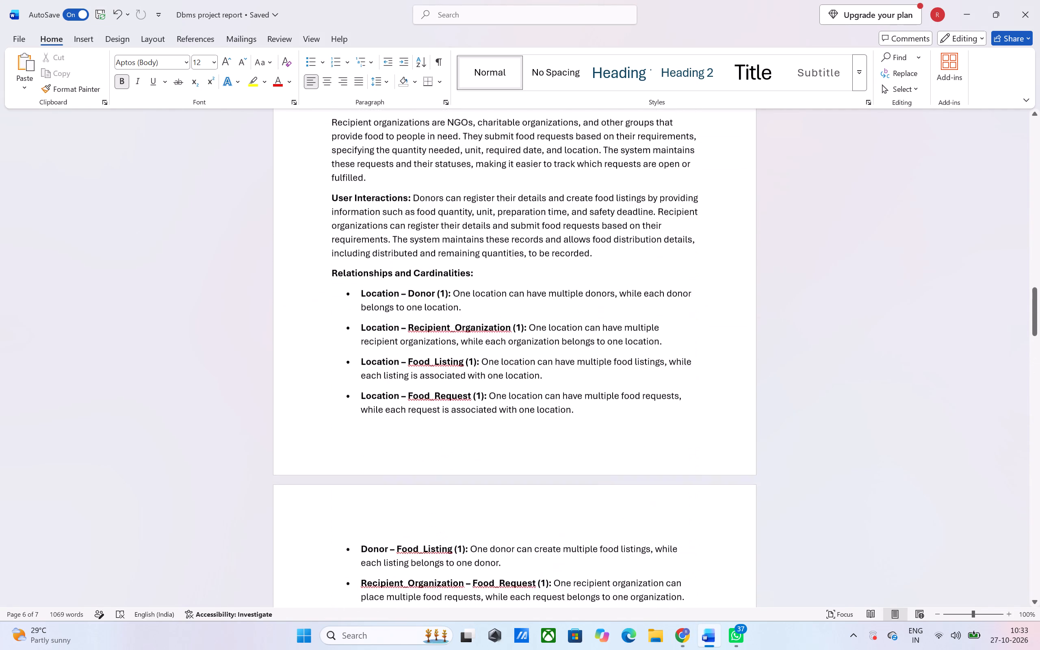
pyautogui.scroll(3, 505, 460)
pyautogui.scroll(1, 430, 284)
pyautogui.click(383, 350)
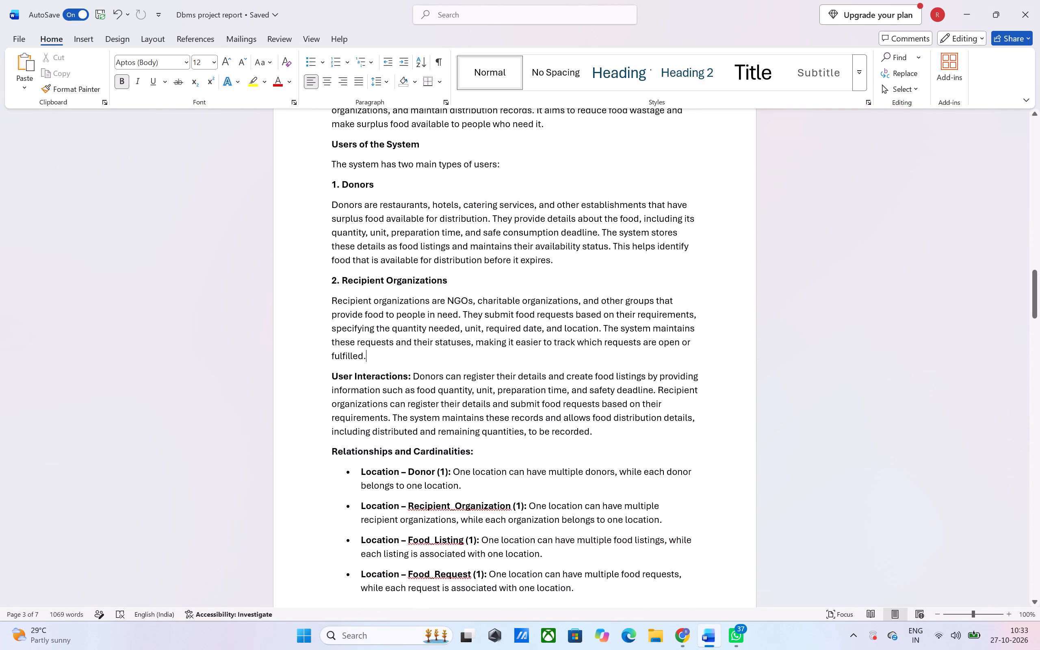
pyautogui.press('Return')
pyautogui.press('Return')
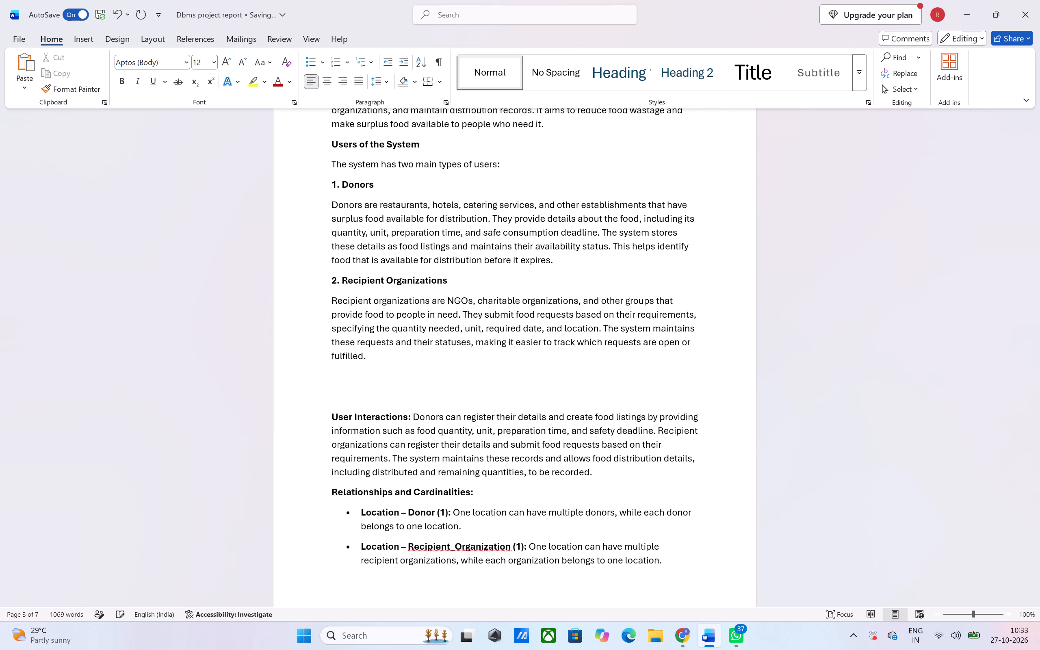
pyautogui.hotkey('ctrl', 'v')
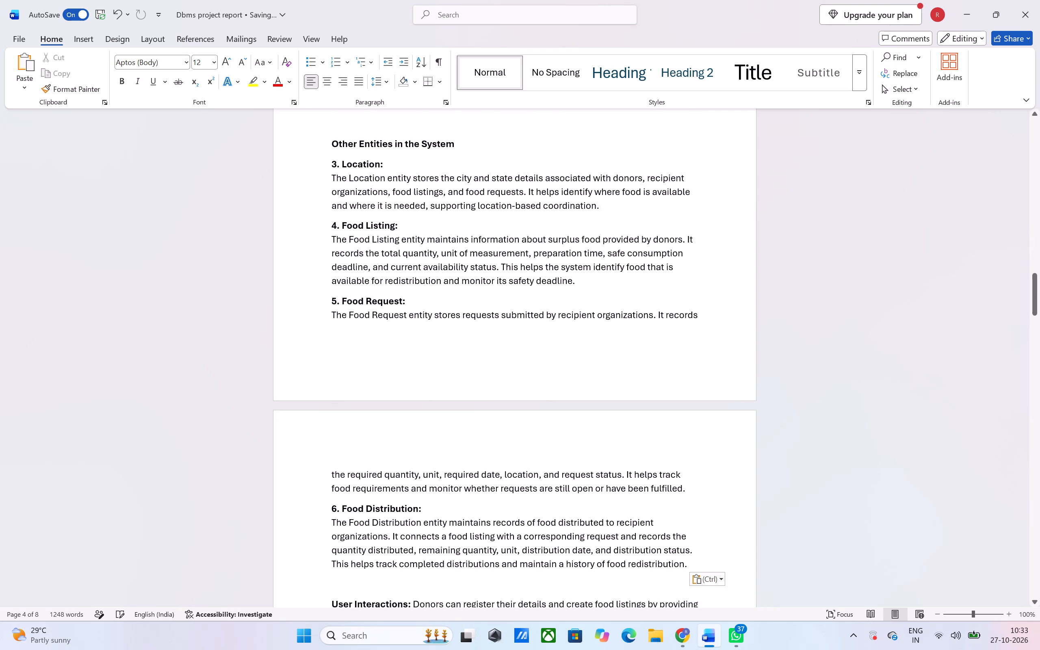
# Remove the blank line above the "Other Entities in the System" heading.
pyautogui.scroll(6, 383, 350)
pyautogui.click(327, 320)
pyautogui.press('BackSpace')
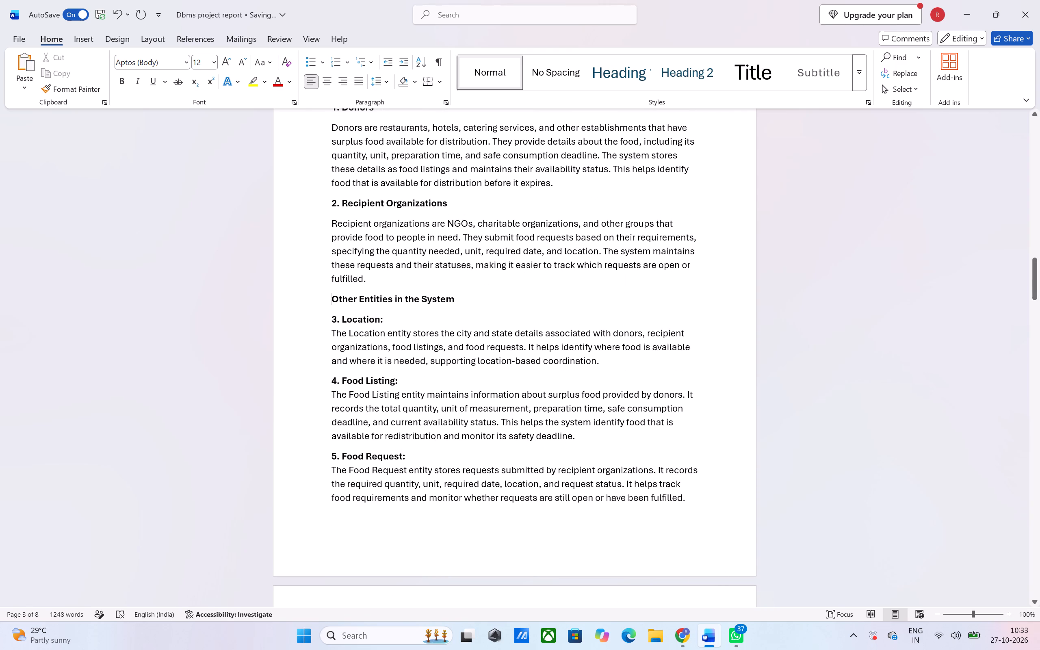
# Start a new sentence at the end of the Location explanation: "It helps donors and oraganisations t".
pyautogui.click(615, 361)
pyautogui.press('space')
pyautogui.press('i')
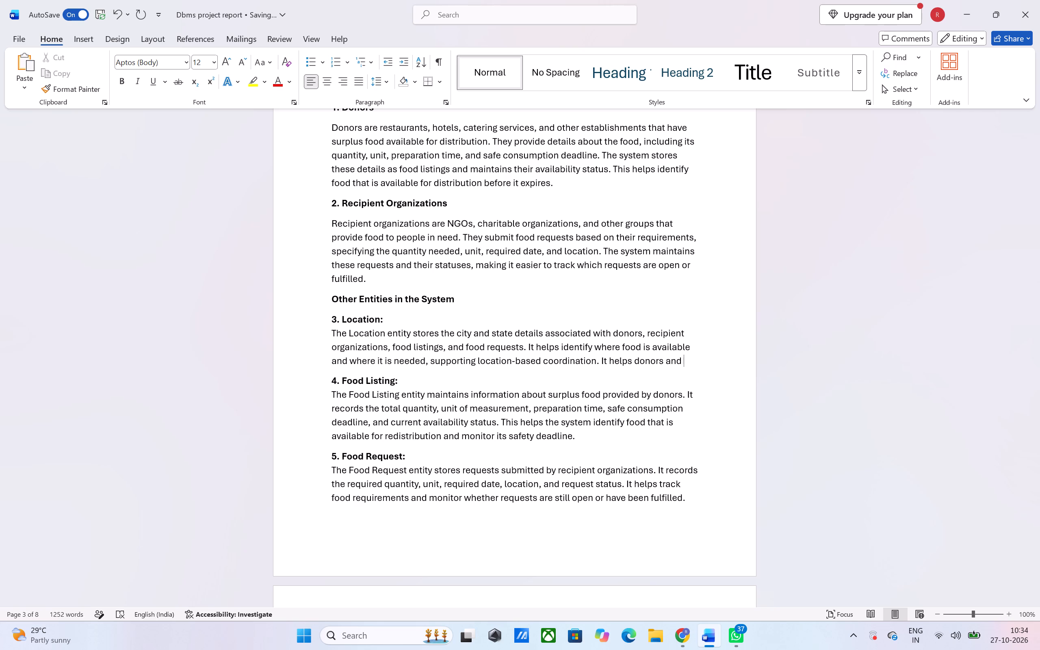
pyautogui.press('r')
pyautogui.press('BackSpace')
pyautogui.write('org')
pyautogui.press('Left')
pyautogui.write('an')
pyautogui.press('BackSpace')
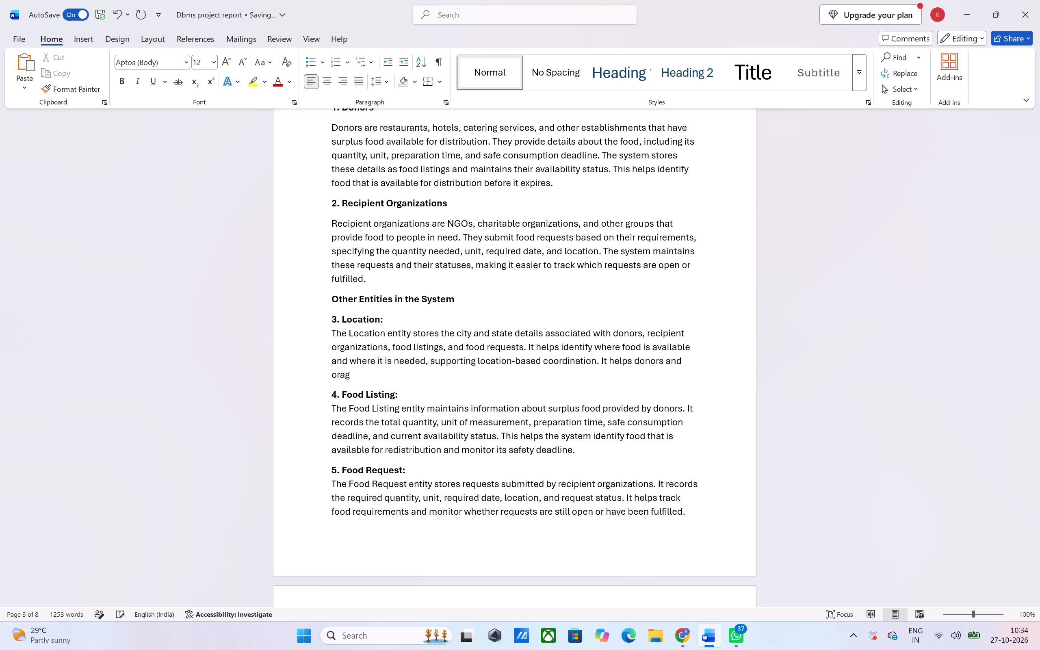
pyautogui.press('Right')
pyautogui.write('anisation to')
pyautogui.press('space')
pyautogui.press('BackSpace')
pyautogui.press('BackSpace')
pyautogui.press('BackSpace')
pyautogui.press('s')
pyautogui.press('BackSpace')
pyautogui.press('BackSpace')
pyautogui.write('s to')
pyautogui.press('BackSpace')
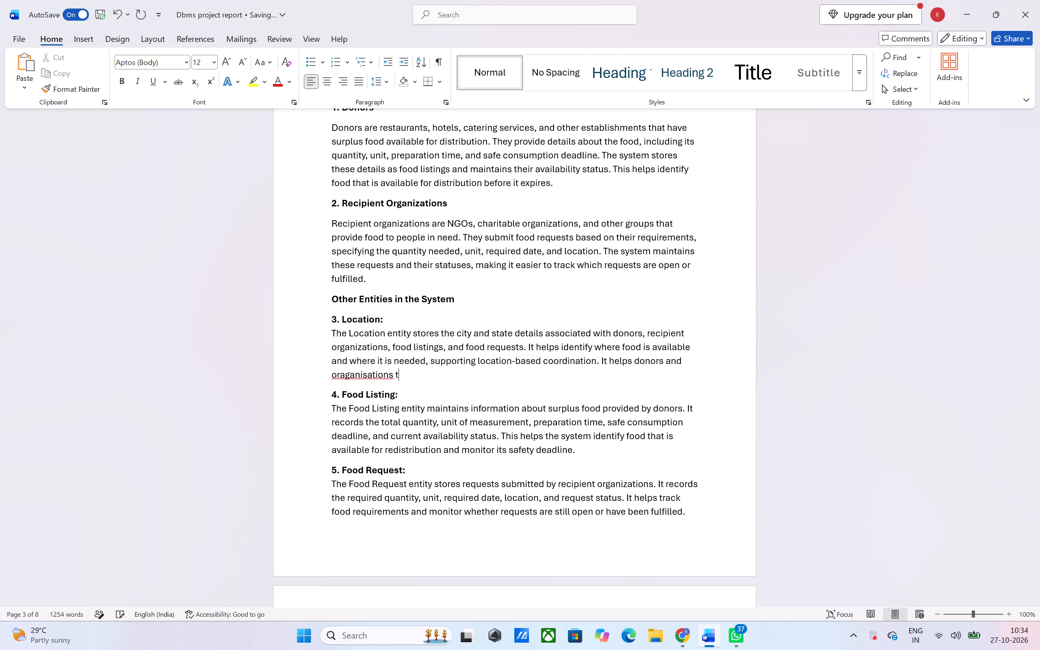
# Correct the word "oraganisations" in the new Location sentence to "organizations".
pyautogui.press('Left')
pyautogui.press('Left')
pyautogui.press('Left')
pyautogui.press('Left')
pyautogui.press('Left')
pyautogui.press('Left')
pyautogui.press('Left')
pyautogui.press('Left')
pyautogui.press('Left')
pyautogui.press('Left')
pyautogui.press('Left')
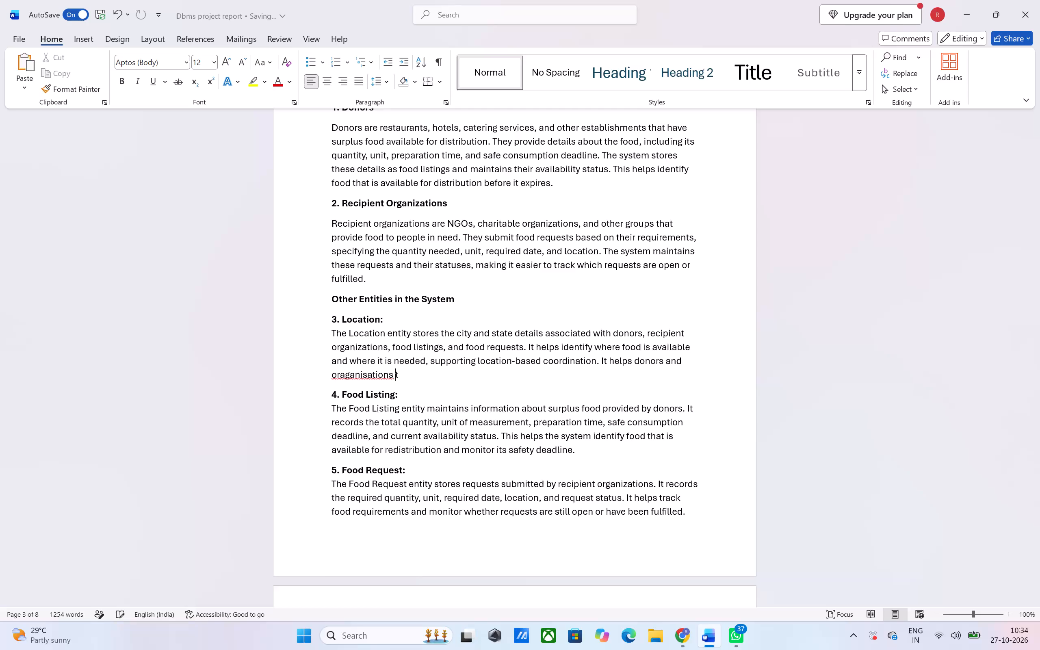
pyautogui.press('Right')
pyautogui.press('Right')
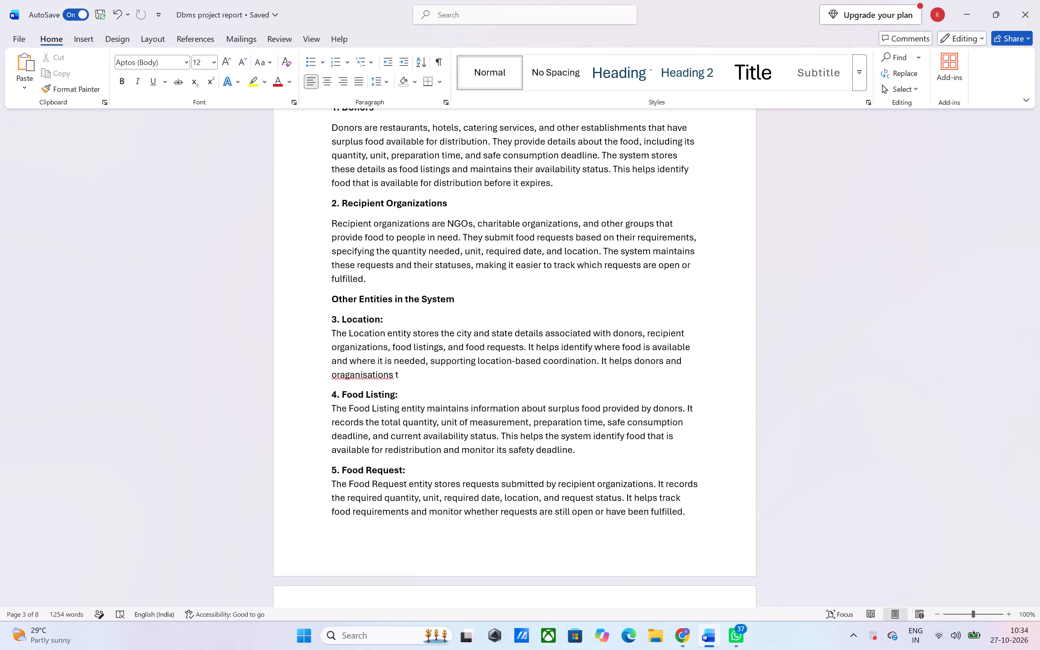
pyautogui.press('Right')
pyautogui.press('BackSpace')
pyautogui.press('z')
pyautogui.press('Right')
pyautogui.press('Right')
pyautogui.press('Right')
pyautogui.press('Right')
pyautogui.press('Right')
pyautogui.press('Right')
pyautogui.press('Right')
pyautogui.press('Right')
pyautogui.press('Right')
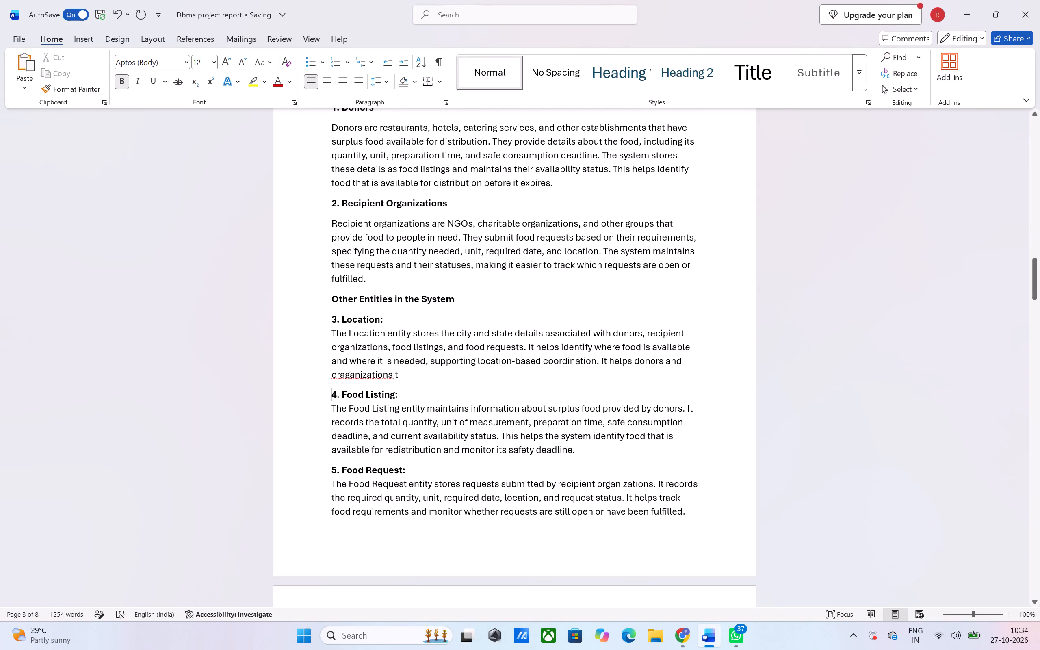
pyautogui.click(341, 376)
pyautogui.press('Right')
pyautogui.press('BackSpace')
# Continue the last sentence of the Location explanation with "to look for food donation".
pyautogui.click(391, 371)
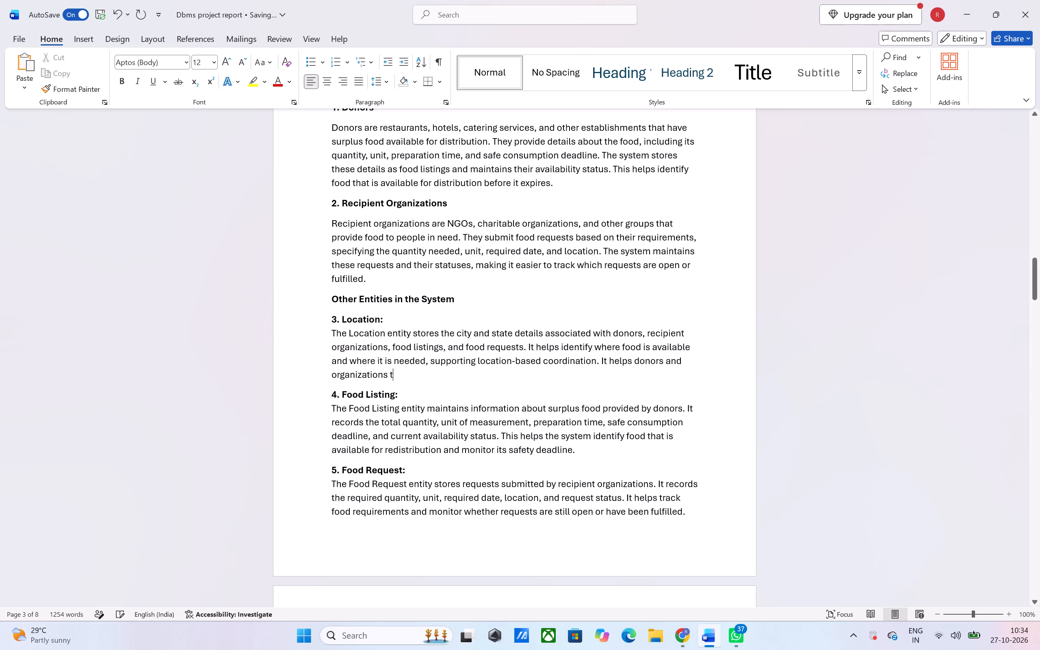
pyautogui.write('o')
pyautogui.press('space')
pyautogui.write('look')
pyautogui.press('space')
pyautogui.write('for')
pyautogui.press('space')
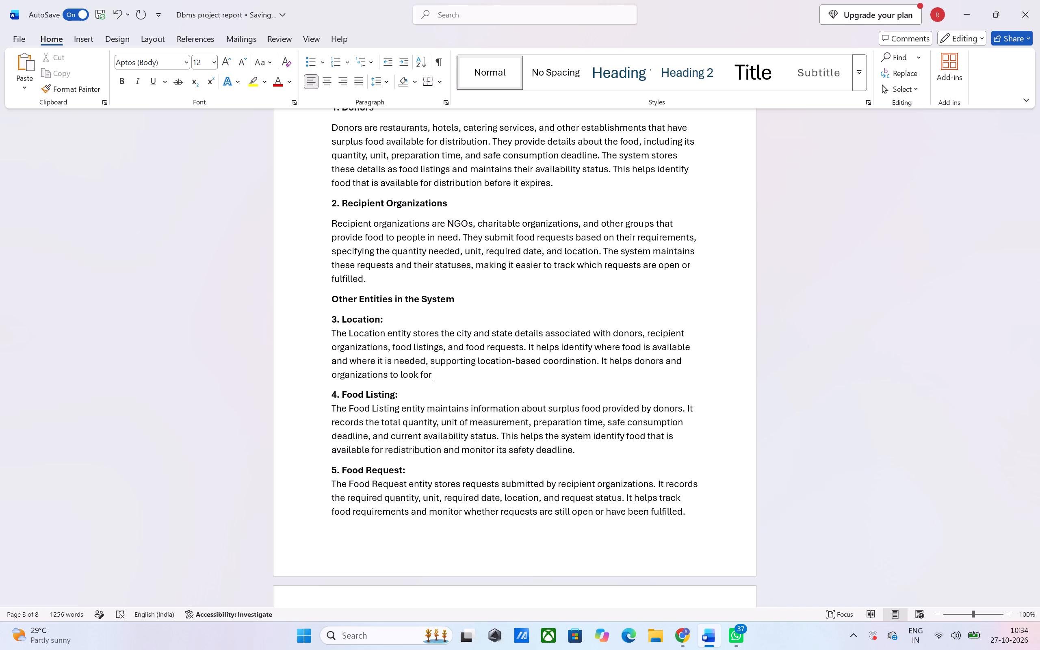
pyautogui.write('food donation')
pyautogui.press('space')
# Extend the Location sentence with "and food request at similar location".
pyautogui.write('and')
pyautogui.press('space')
pyautogui.write('food')
pyautogui.press('space')
pyautogui.write('request at the')
pyautogui.press('space')
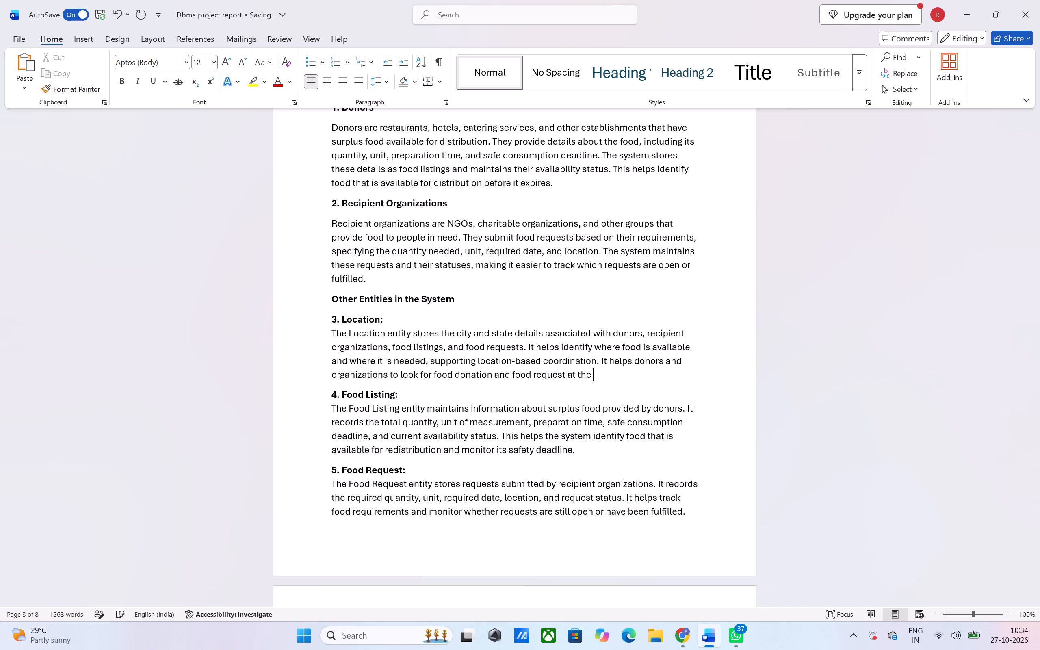
pyautogui.press('BackSpace')
pyautogui.press('BackSpace')
pyautogui.press('BackSpace')
pyautogui.press('BackSpace')
pyautogui.press('s')
pyautogui.press('BackSpace')
pyautogui.write('similar loa')
pyautogui.press('BackSpace')
pyautogui.write('caatio')
pyautogui.press('BackSpace')
pyautogui.press('BackSpace')
pyautogui.press('BackSpace')
pyautogui.press('BackSpace')
pyautogui.write('tion')
# Replace "and" with "or" between "food donation" and "food request" in the Location sentence.
pyautogui.click(508, 379)
pyautogui.press('BackSpace')
pyautogui.press('BackSpace')
pyautogui.press('BackSpace')
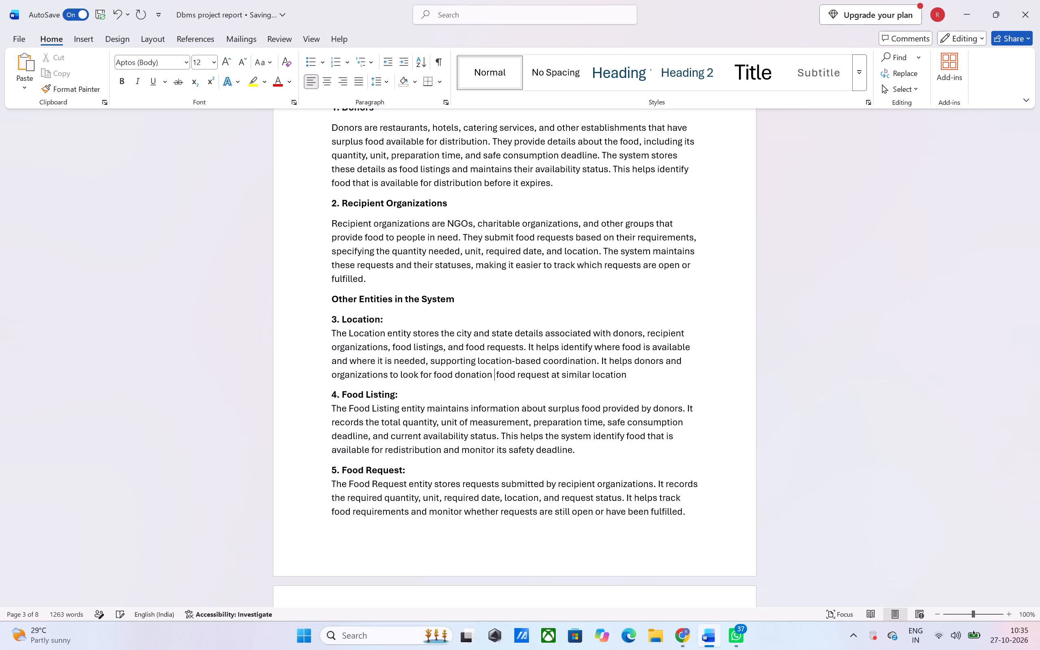
pyautogui.write('or')
# Insert "that are available" before "at similar location" in the Location sentence.
pyautogui.click(561, 379)
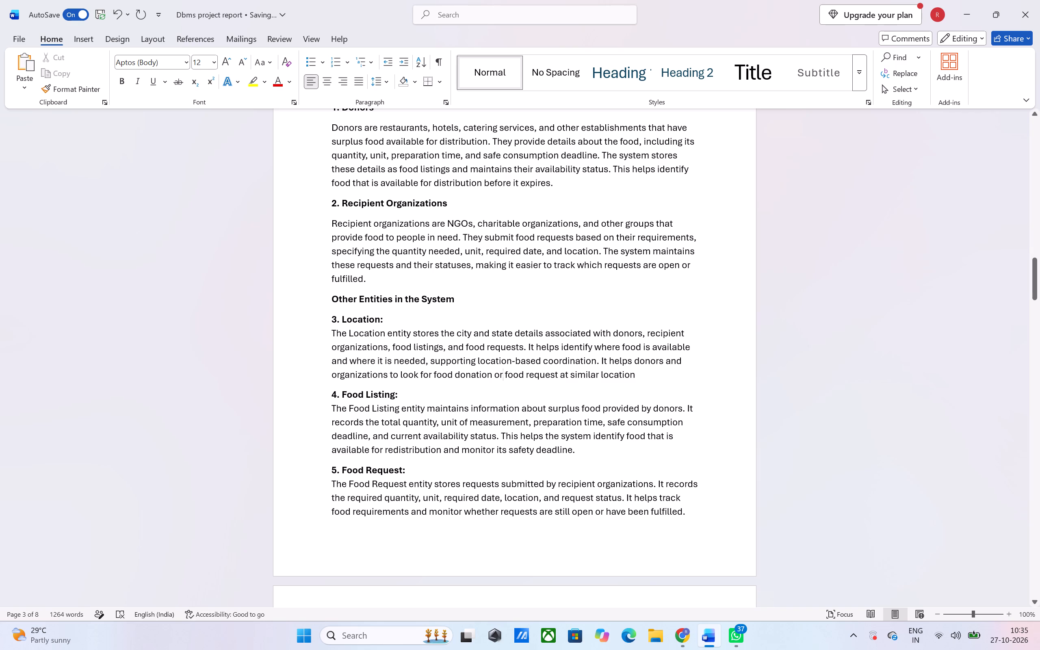
pyautogui.write('that are available')
pyautogui.press('space')
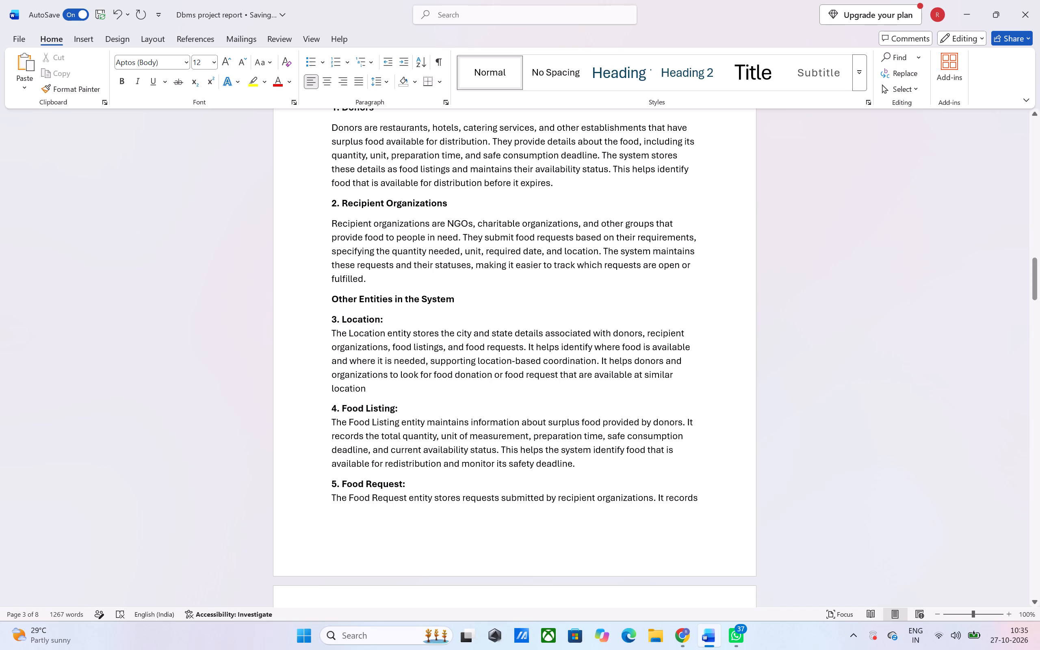
# Finish the Location sentence with "on city basis.".
pyautogui.click(561, 399)
pyautogui.press('space')
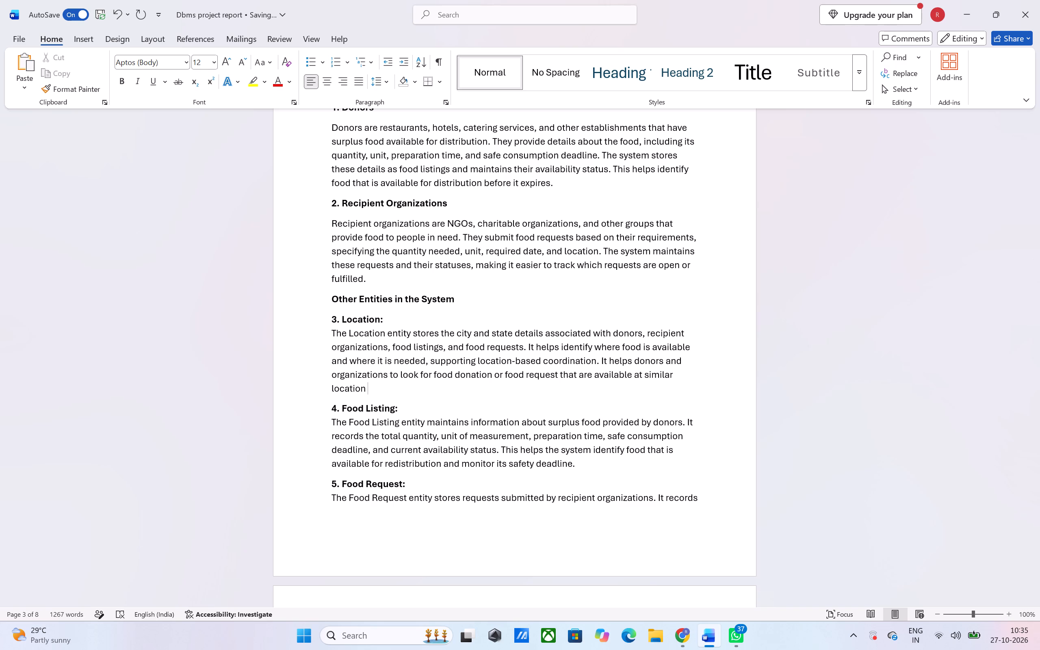
pyautogui.write('on city n')
pyautogui.press('BackSpace')
pyautogui.write('basis')
pyautogui.press('.')
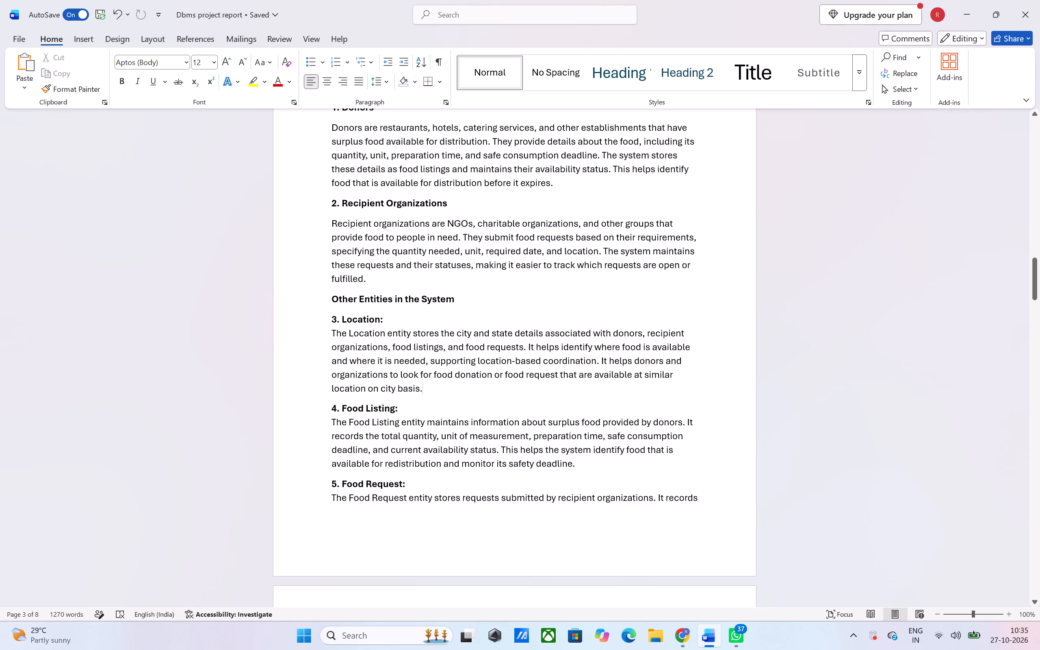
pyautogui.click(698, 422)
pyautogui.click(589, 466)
# Insert a blank line before the "5. Food Request" heading so the section moves onto the next page.
pyautogui.scroll(-2, 403, 469)
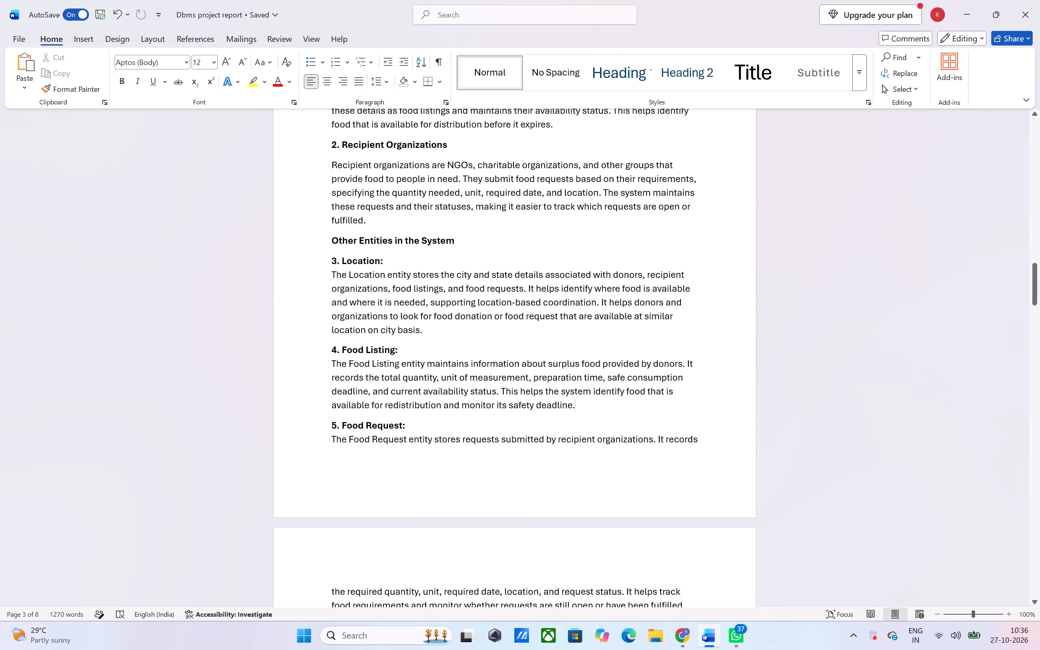
pyautogui.click(327, 423)
pyautogui.press('Return')
# Start a new sentence at the end of the Food Request explanation: "It creates the request".
pyautogui.scroll(-4, 366, 431)
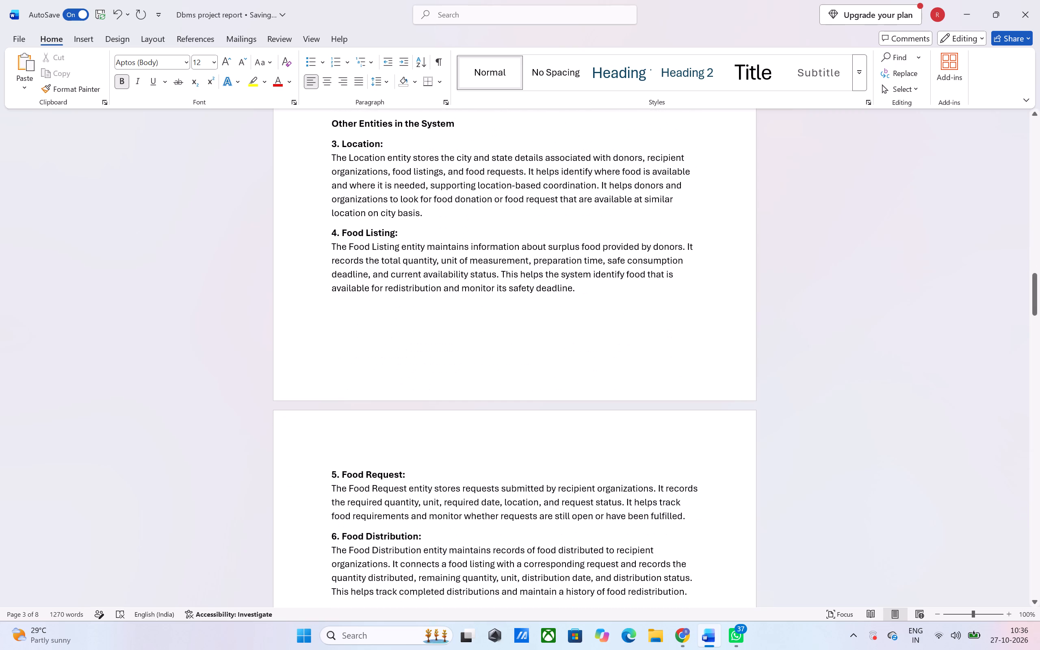
pyautogui.scroll(-2, 366, 433)
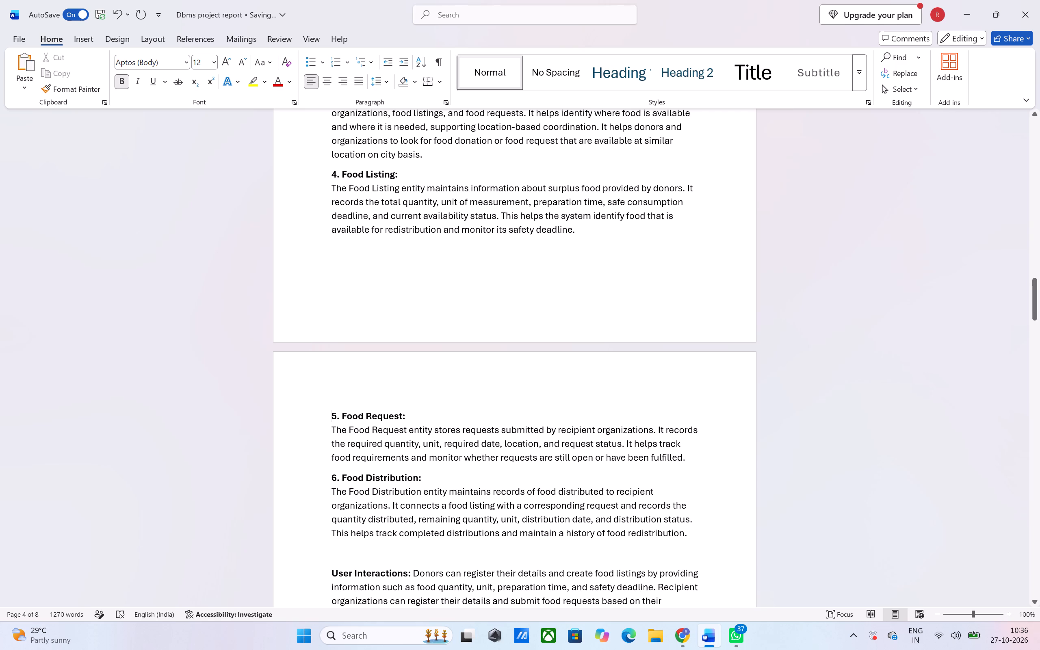
pyautogui.click(693, 460)
pyautogui.press('space')
pyautogui.write('create')
pyautogui.press('space')
pyautogui.press('BackSpace')
pyautogui.write('s the request')
pyautogui.press('space')
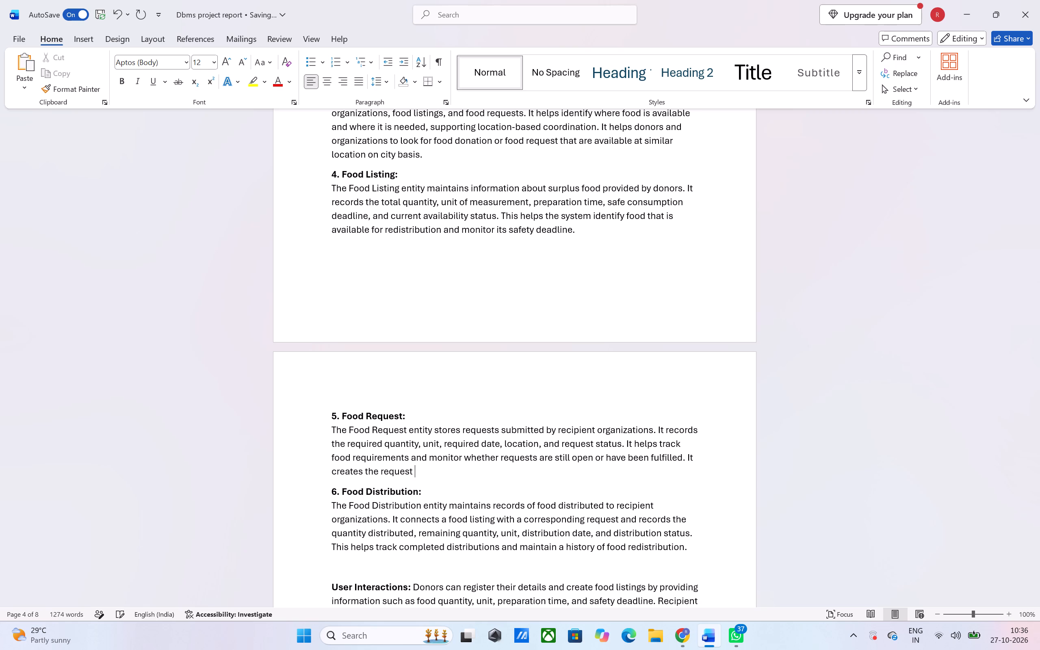
# Finish the Food Request sentence with "of how much food is required by the specific organization.".
pyautogui.write('of how much food is required by the specifi')
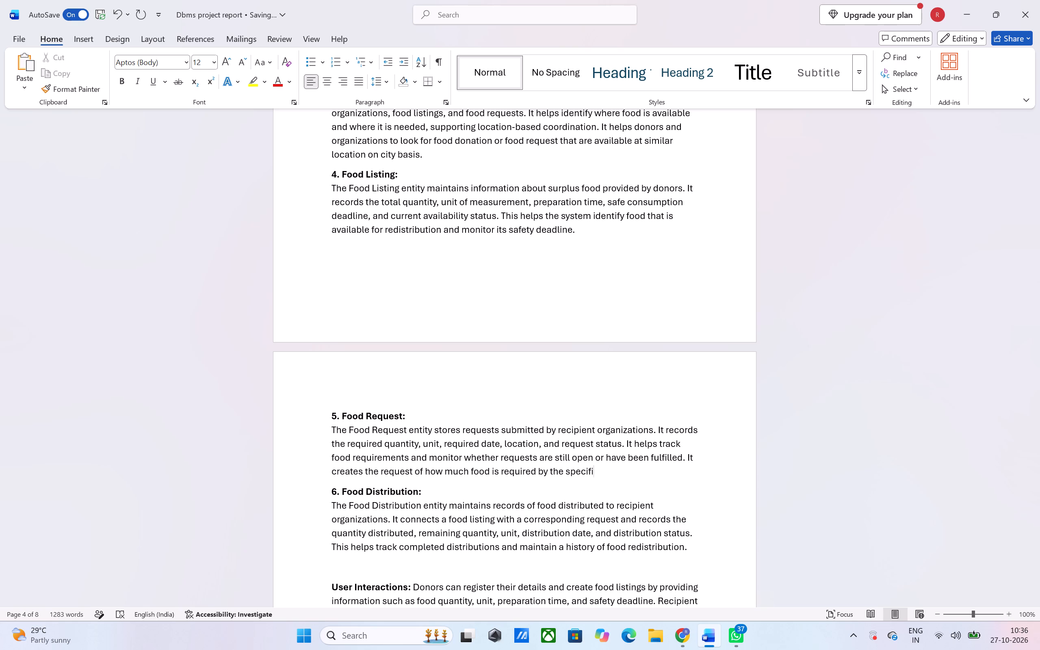
pyautogui.write('c organis')
pyautogui.press('BackSpace')
pyautogui.write('xation')
pyautogui.press('BackSpace')
pyautogui.press('BackSpace')
pyautogui.press('BackSpace')
pyautogui.press('BackSpace')
pyautogui.press('BackSpace')
pyautogui.press('BackSpace')
pyautogui.press('x')
pyautogui.press('BackSpace')
pyautogui.write('zation')
pyautogui.press('space')
pyautogui.press('BackSpace')
pyautogui.press('.')
# Replace "creates" with "shows" in the new Food Request sentence.
pyautogui.click(362, 472)
pyautogui.press('BackSpace')
pyautogui.press('BackSpace')
pyautogui.press('BackSpace')
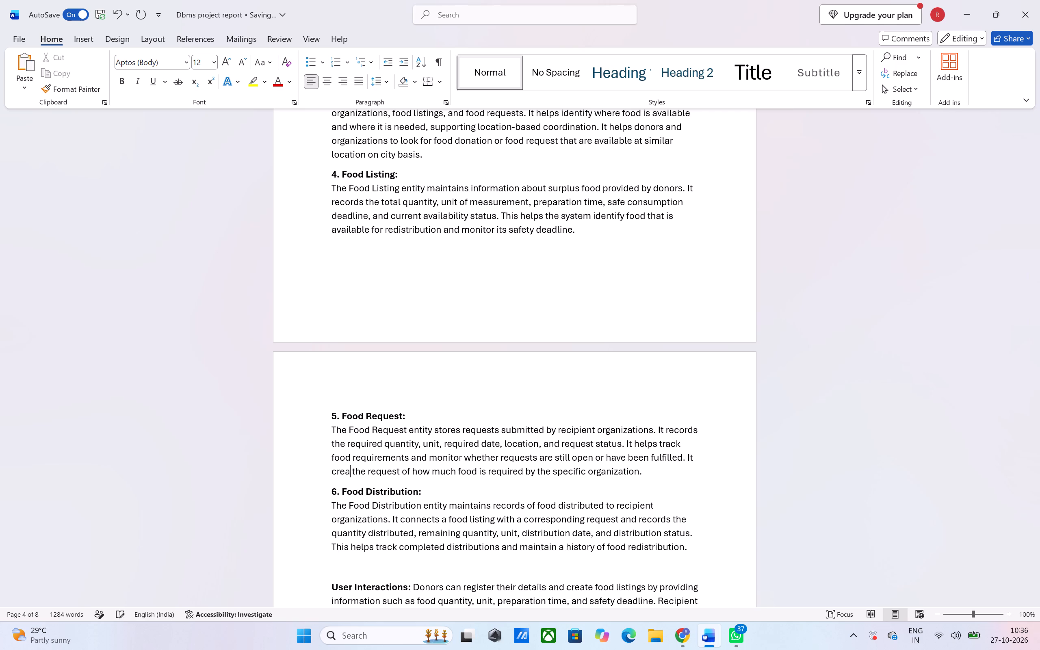
pyautogui.press('BackSpace')
pyautogui.press('BackSpace')
pyautogui.press('BackSpace')
pyautogui.press('BackSpace')
pyautogui.write('shows')
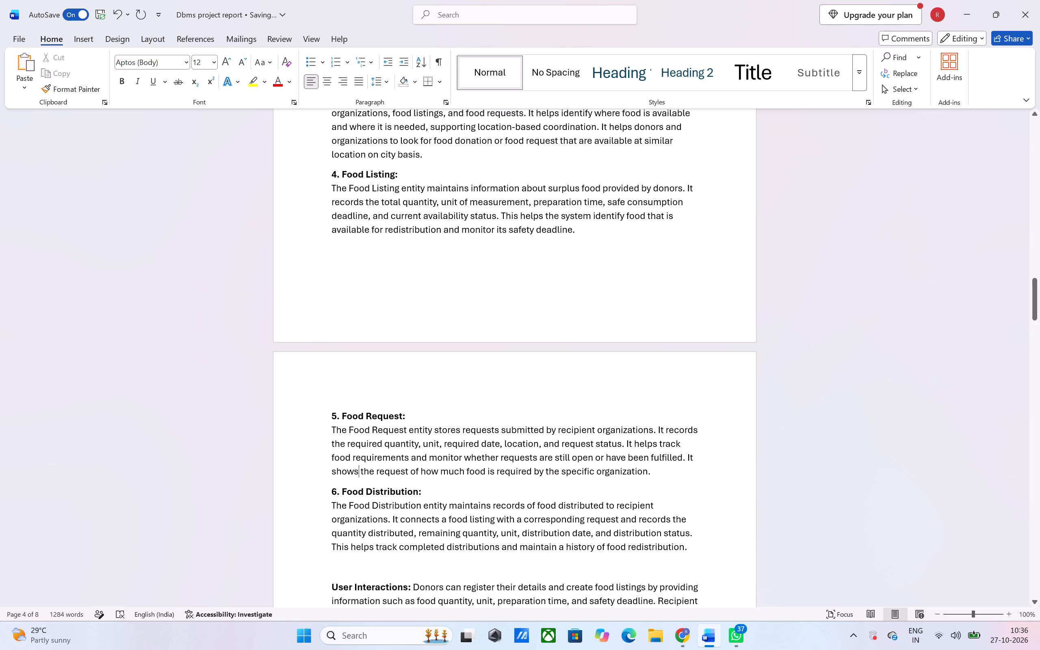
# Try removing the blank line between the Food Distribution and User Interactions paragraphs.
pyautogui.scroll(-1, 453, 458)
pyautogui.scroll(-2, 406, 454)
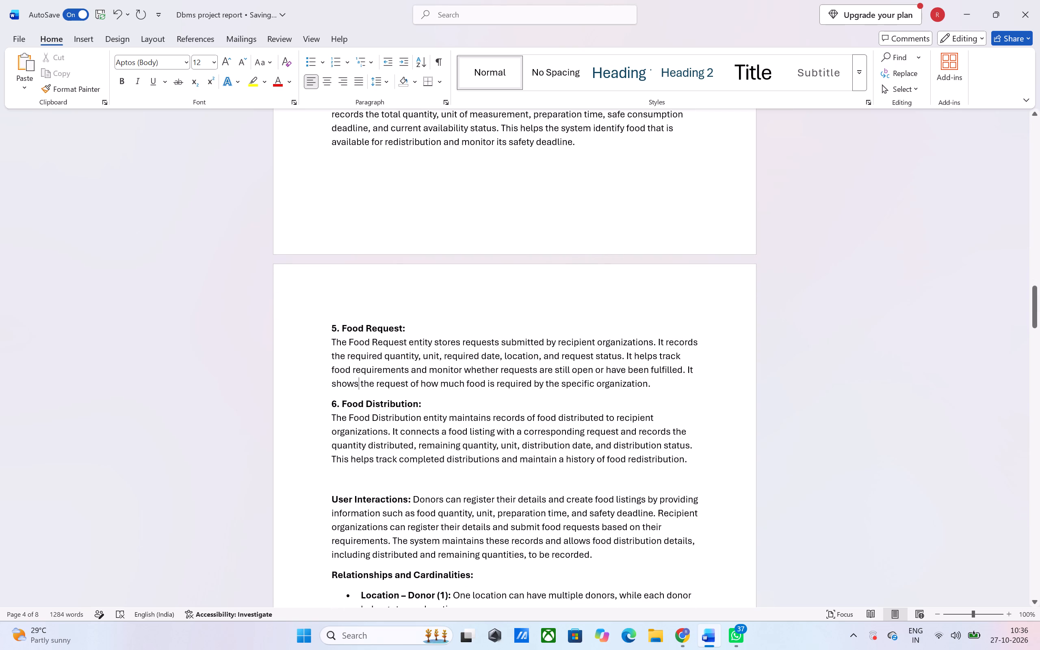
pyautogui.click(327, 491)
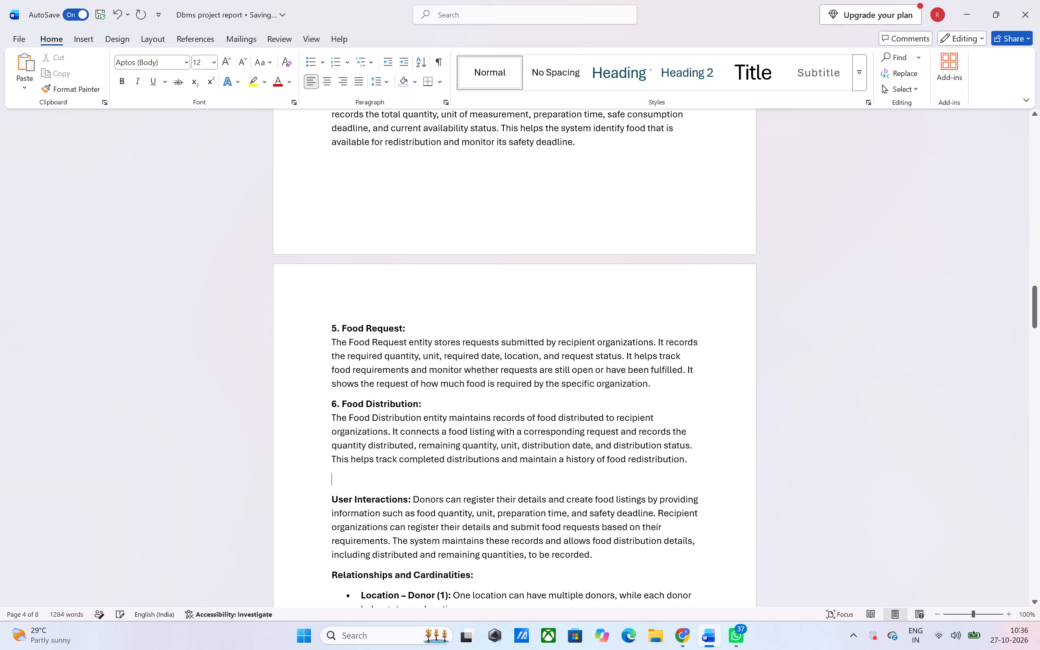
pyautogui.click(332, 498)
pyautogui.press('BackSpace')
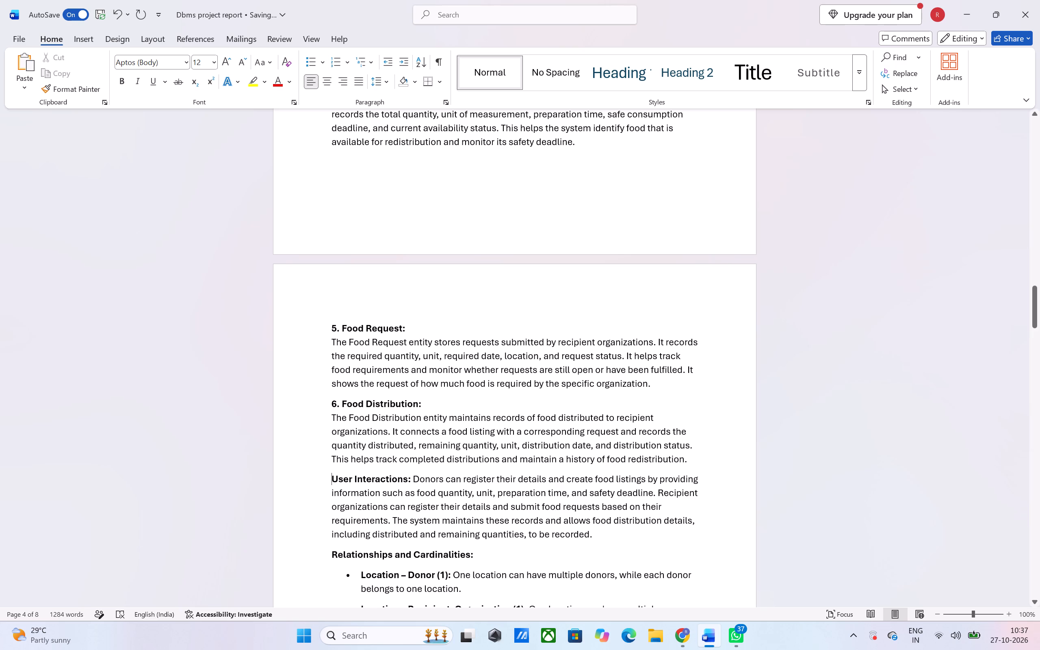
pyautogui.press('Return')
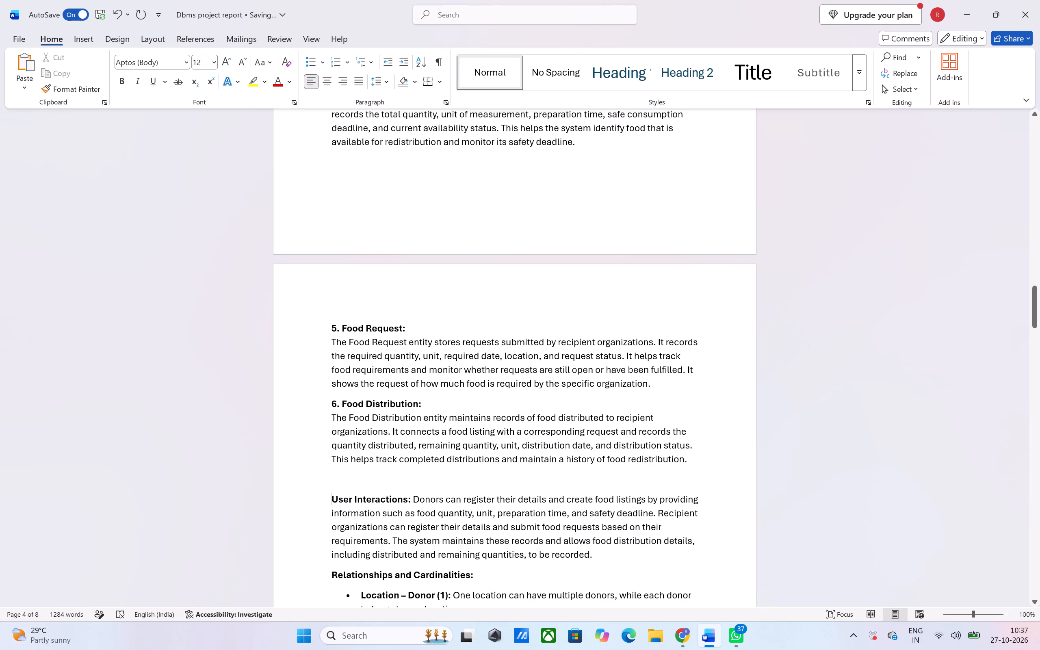
# Start a new sentence at the end of the Food Distribution explanation: "This can be used as the history records for the".
pyautogui.click(694, 458)
pyautogui.press('space')
pyautogui.press('BackSpace')
pyautogui.write('his can be used o')
pyautogui.press('BackSpace')
pyautogui.write('as')
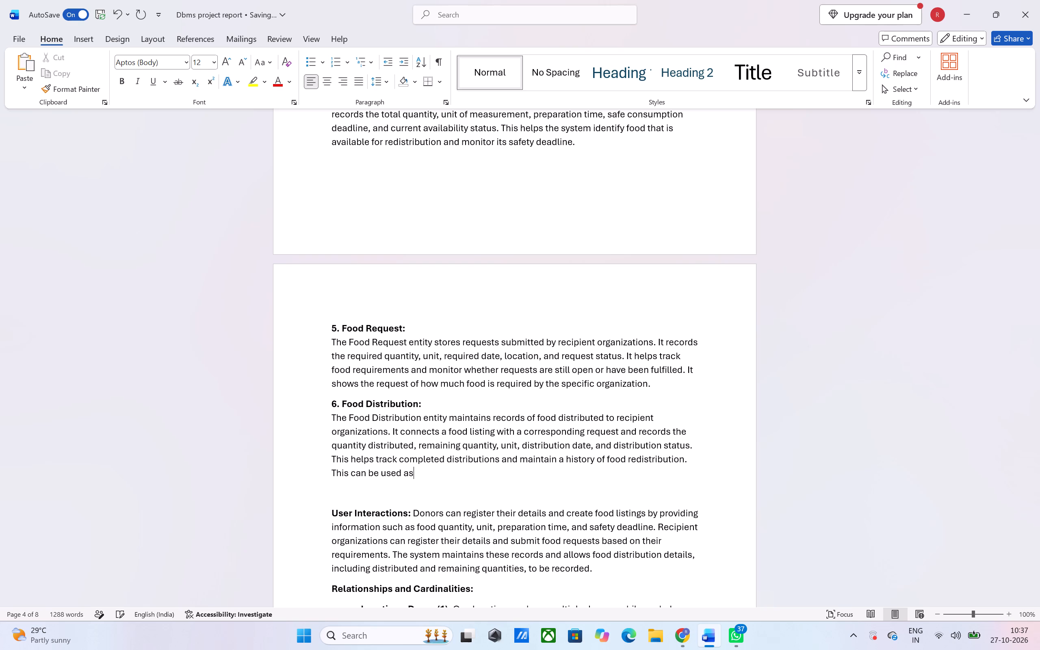
pyautogui.press('space')
pyautogui.write('the history records dor')
pyautogui.press('BackSpace')
pyautogui.press('BackSpace')
pyautogui.press('BackSpace')
pyautogui.write('for the')
pyautogui.press('space')
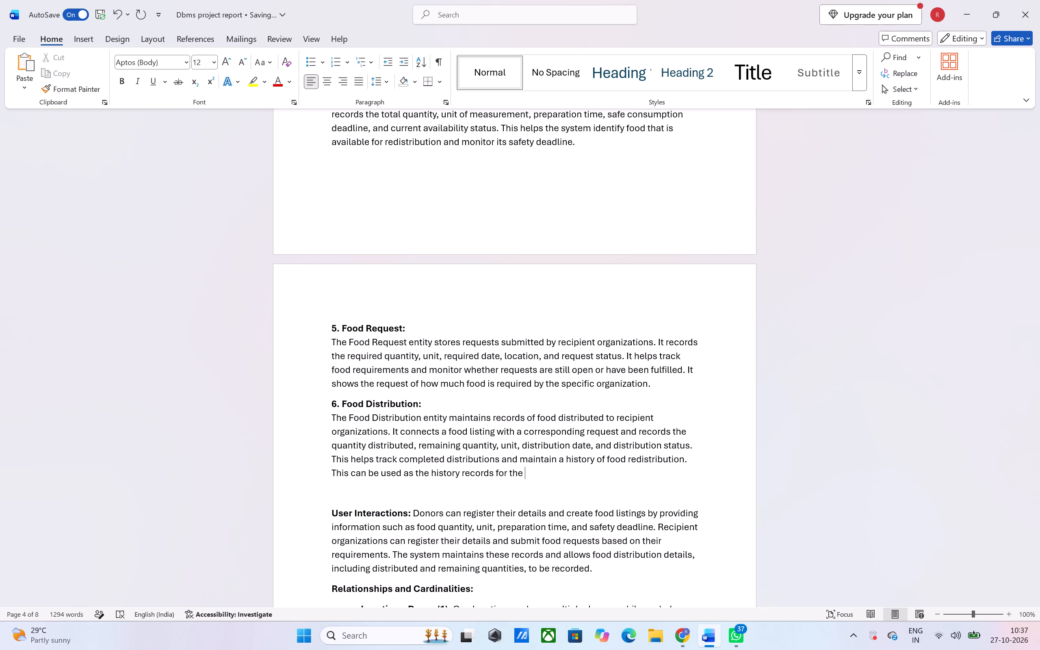
# Finish the Food Distribution sentence with "database which stores how much food was donated.".
pyautogui.write('database')
pyautogui.press('space')
pyautogui.write('which sta')
pyautogui.press('BackSpace')
pyautogui.write('ores who')
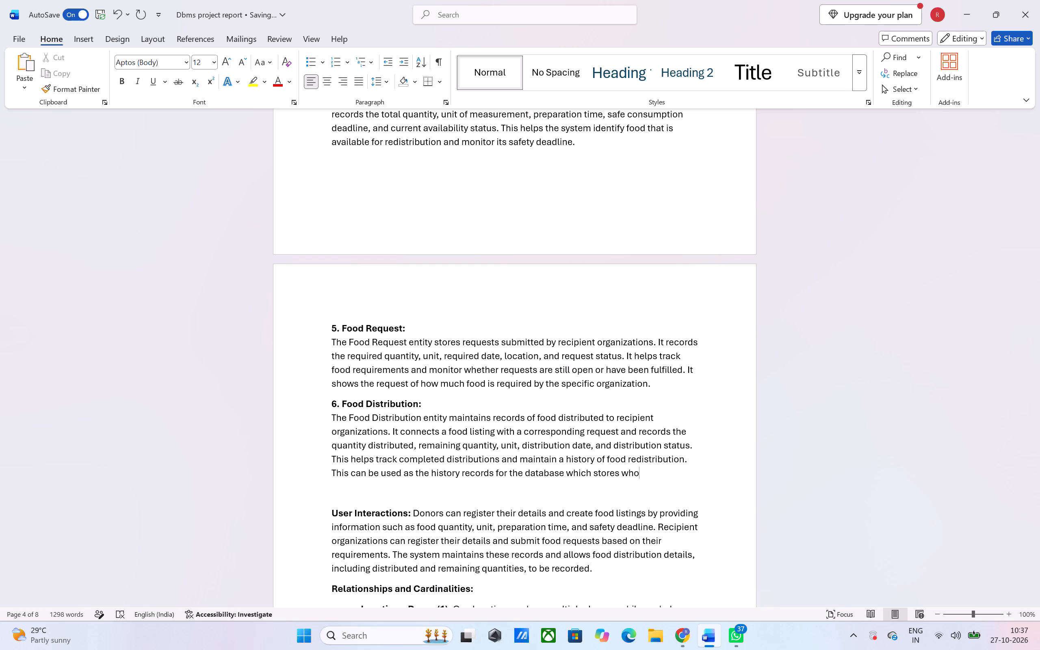
pyautogui.press('BackSpace')
pyautogui.press('BackSpace')
pyautogui.press('BackSpace')
pyautogui.write('how much')
pyautogui.press('space')
pyautogui.write('food was donated')
pyautogui.press('space')
pyautogui.write('. a')
pyautogui.press('BackSpace')
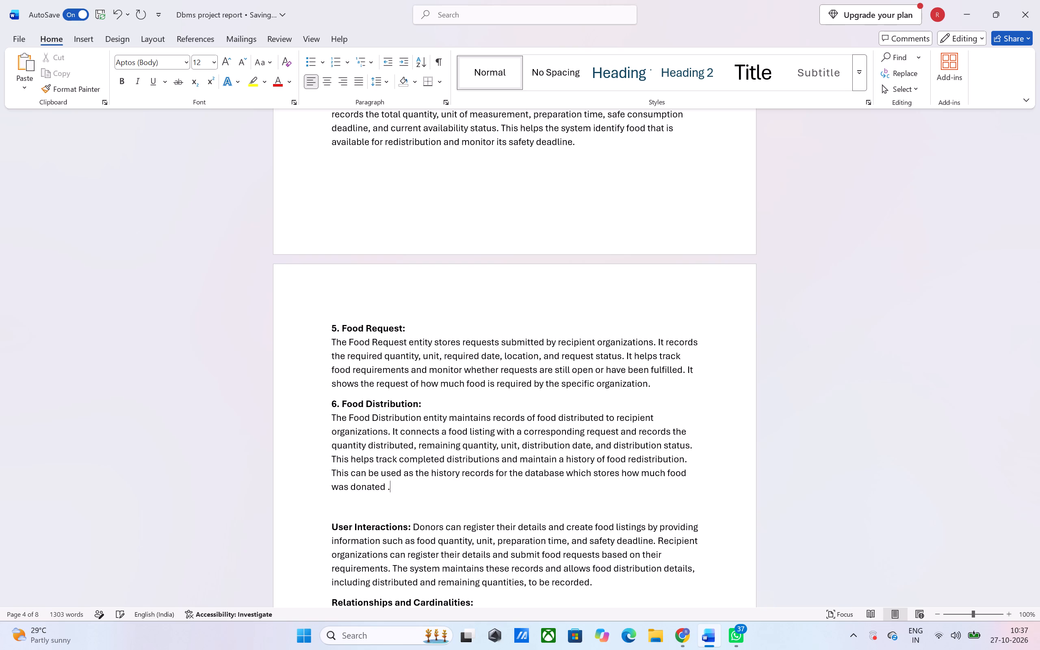
pyautogui.press('BackSpace')
pyautogui.press('BackSpace')
# Begin another Food Distribution sentence: "And also can help in a way as it also contains how much food yet to be".
pyautogui.press('BackSpace')
pyautogui.press('space')
pyautogui.write('also can help')
pyautogui.press('space')
pyautogui.write('in a way as it also contains how much food')
pyautogui.press('space')
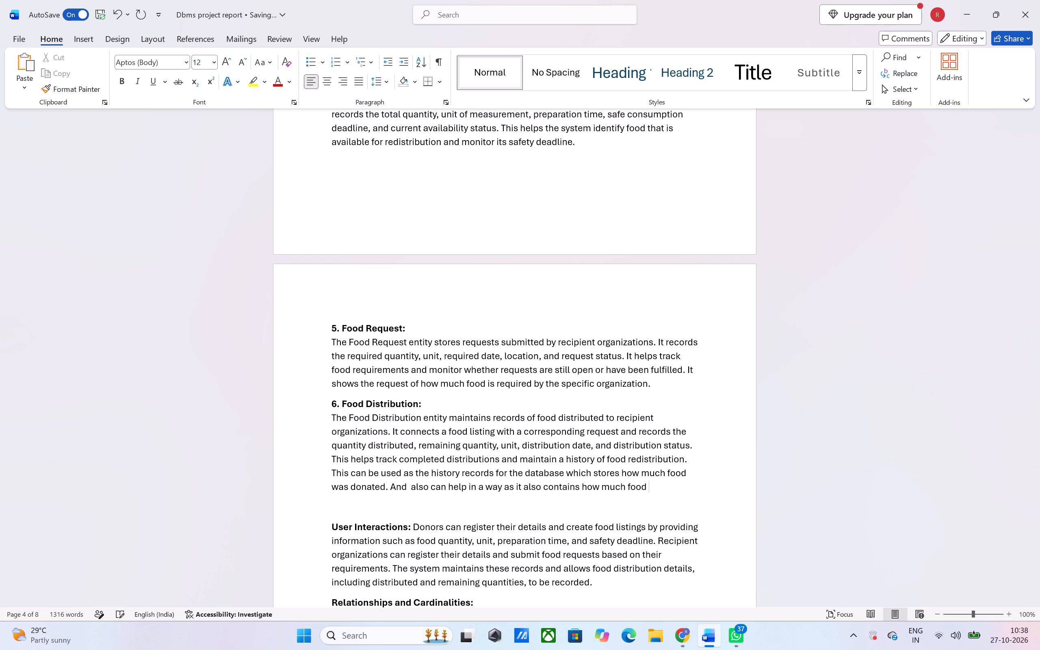
pyautogui.write('yet to be')
pyautogui.press('space')
# Continue the Food Distribution sentence with "donated for organisation if required and can".
pyautogui.write('donated for organisai')
pyautogui.press('BackSpace')
pyautogui.write('tion')
pyautogui.press('space')
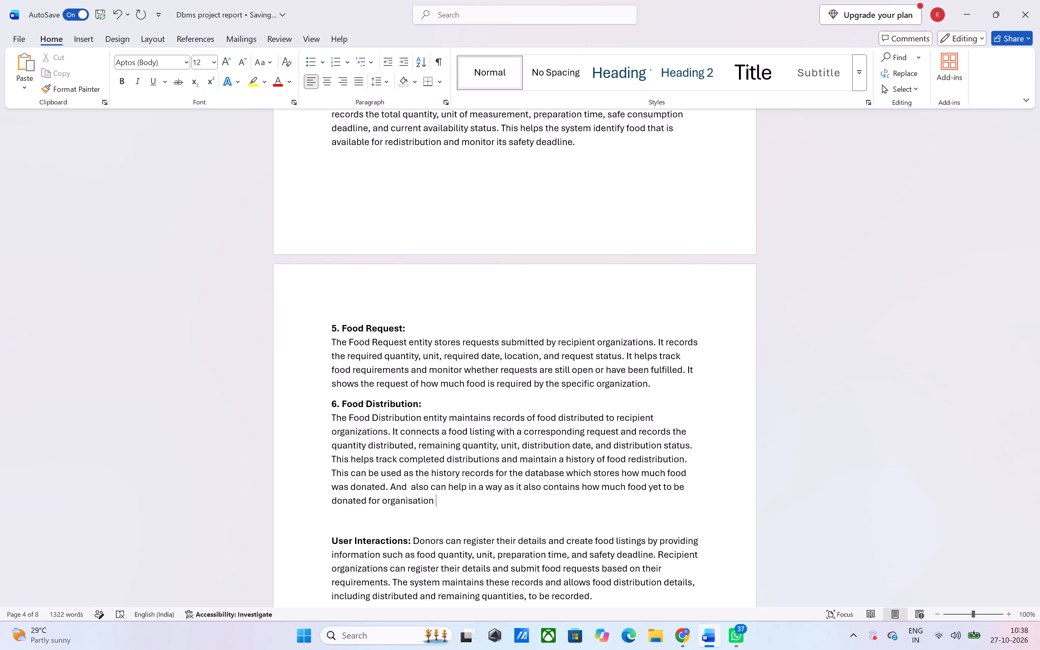
pyautogui.write('if')
pyautogui.press('space')
pyautogui.write('required and')
pyautogui.press('space')
pyautogui.write('can')
pyautogui.press('space')
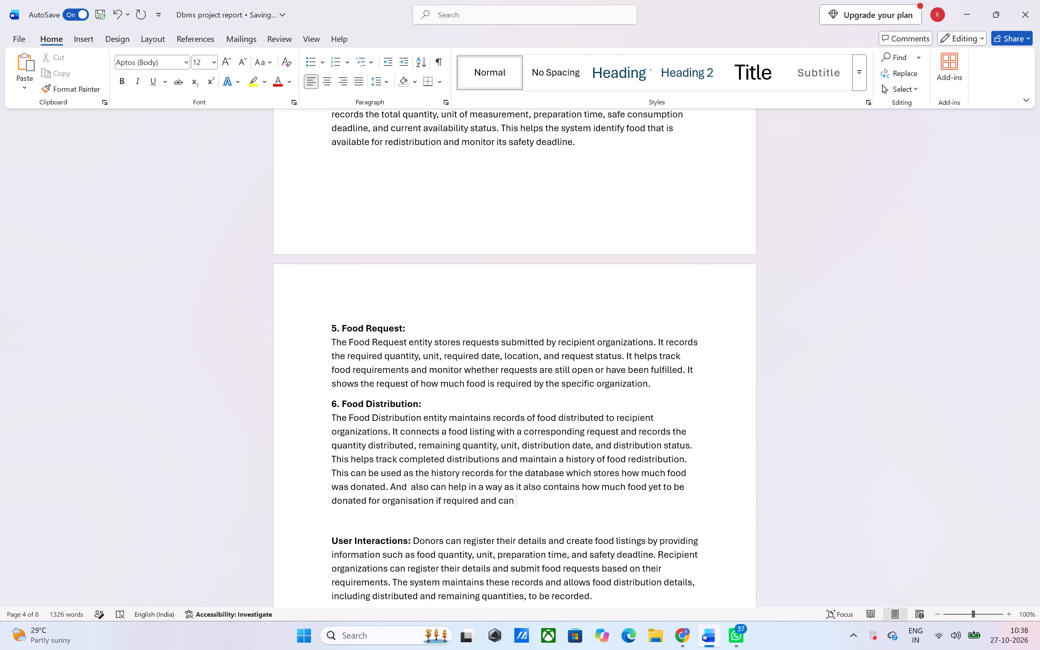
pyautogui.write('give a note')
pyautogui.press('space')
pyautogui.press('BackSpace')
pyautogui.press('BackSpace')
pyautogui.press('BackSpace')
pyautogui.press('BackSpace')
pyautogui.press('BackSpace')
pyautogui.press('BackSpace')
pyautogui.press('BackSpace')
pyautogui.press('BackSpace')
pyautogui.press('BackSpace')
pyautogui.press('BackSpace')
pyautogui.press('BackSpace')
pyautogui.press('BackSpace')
# Finish the Food Distribution sentence with "act as a note to the donors.".
pyautogui.write('act as a not')
pyautogui.press('space')
pyautogui.press('BackSpace')
pyautogui.write('e t')
pyautogui.press('BackSpace')
pyautogui.write('to the donors/')
pyautogui.press('BackSpace')
pyautogui.press(';')
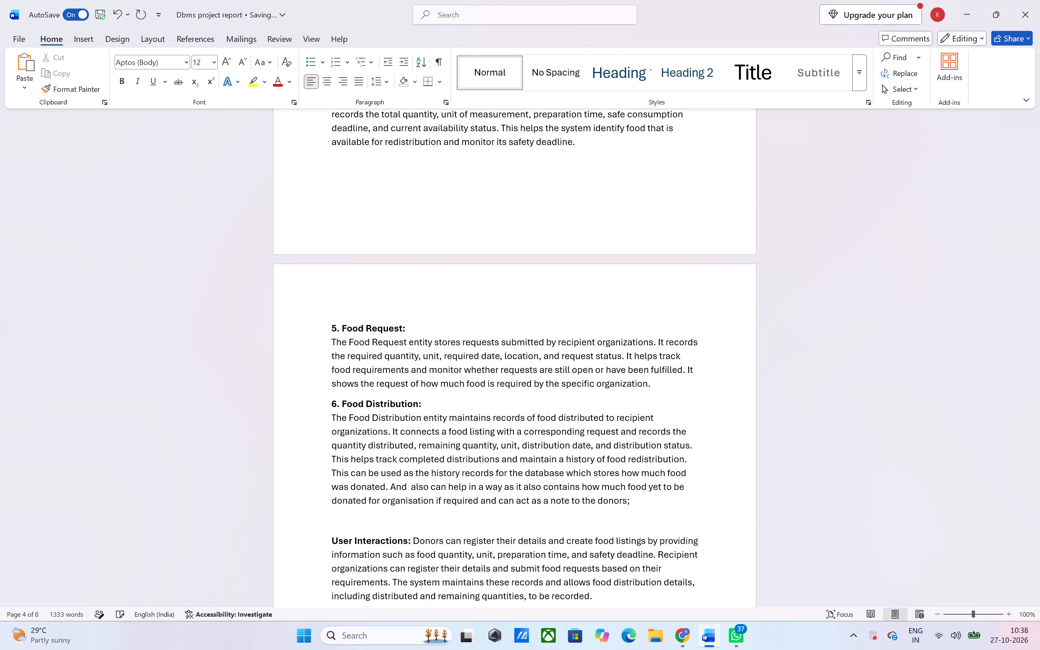
pyautogui.press('BackSpace')
pyautogui.press('.')
# Review the report's layout from the Problem Statement through the ER diagram to the Justification for the Selected Users section.
pyautogui.scroll(18, 836, 407)
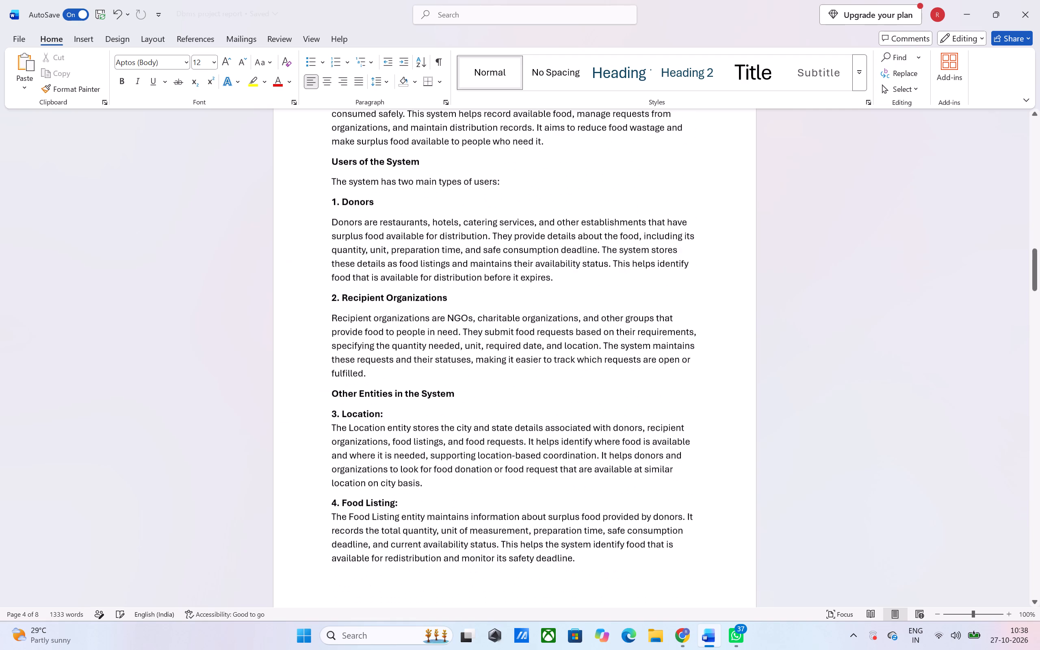
pyautogui.scroll(6, 531, 395)
pyautogui.scroll(20, 533, 371)
pyautogui.scroll(12, 533, 371)
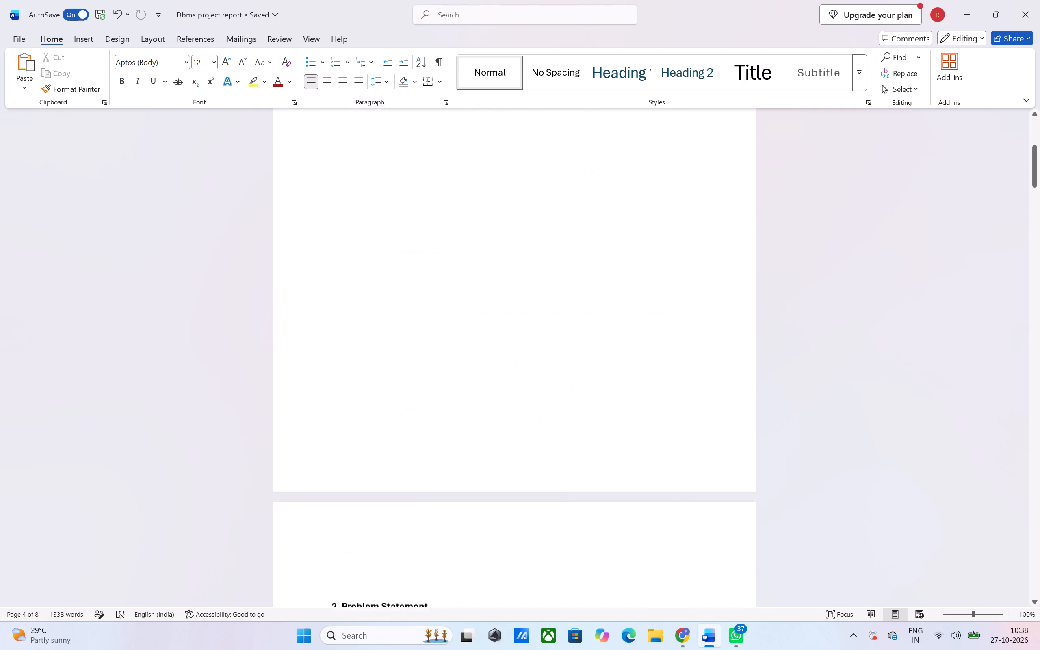
pyautogui.scroll(17, 526, 356)
pyautogui.scroll(-20, 527, 358)
pyautogui.scroll(-20, 527, 358)
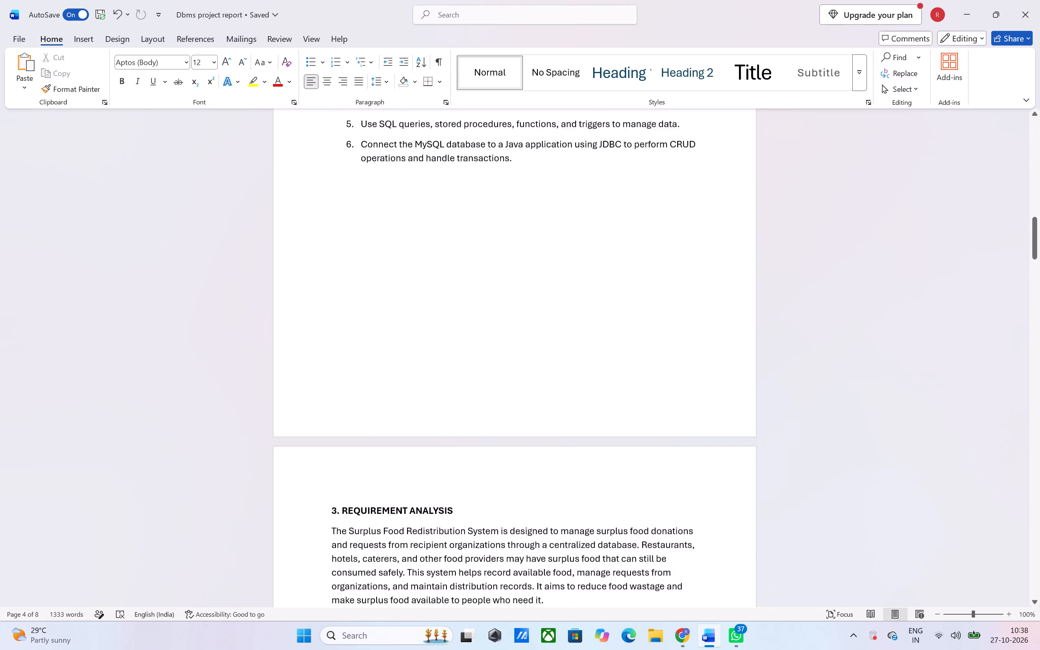
pyautogui.scroll(-7, 532, 366)
pyautogui.scroll(-20, 532, 366)
pyautogui.scroll(-7, 532, 366)
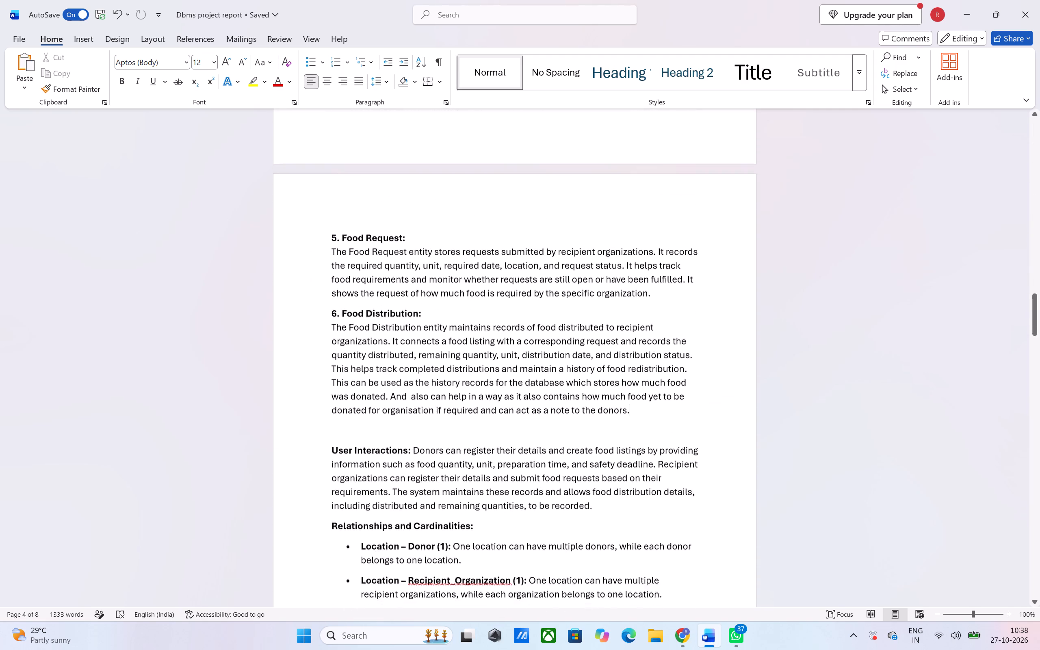
pyautogui.scroll(-4, 528, 362)
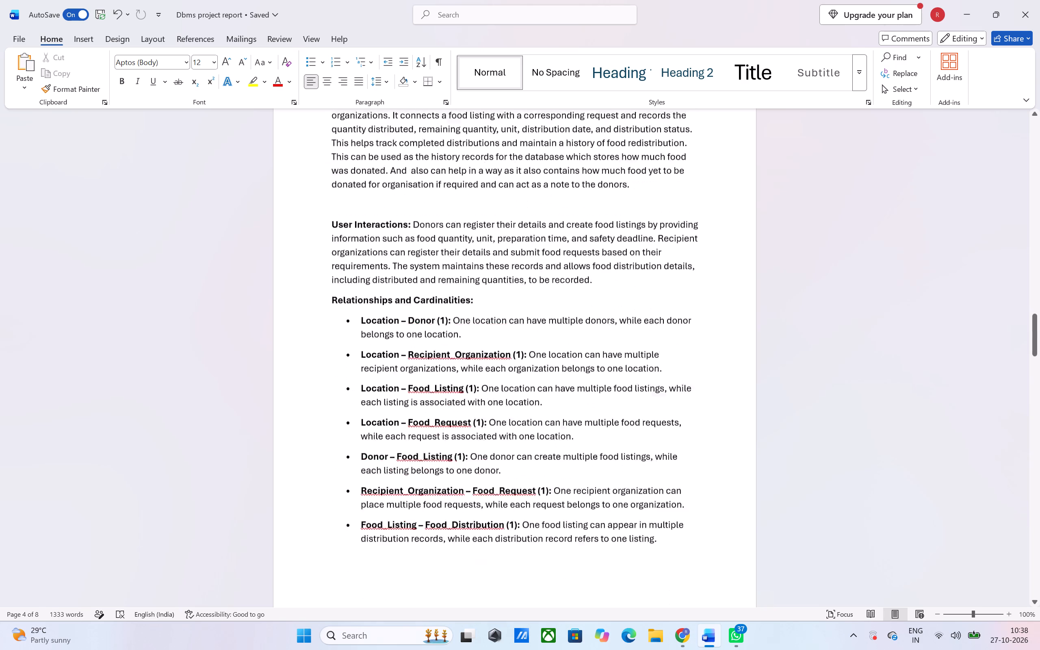
pyautogui.scroll(-20, 514, 353)
pyautogui.scroll(-20, 514, 353)
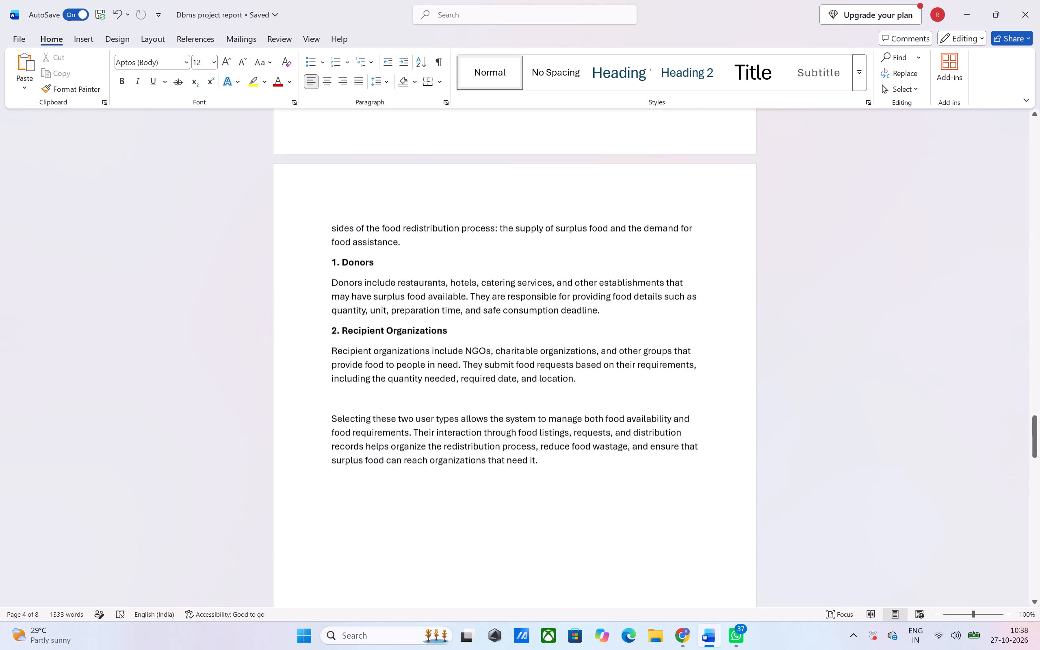
pyautogui.scroll(15, 498, 345)
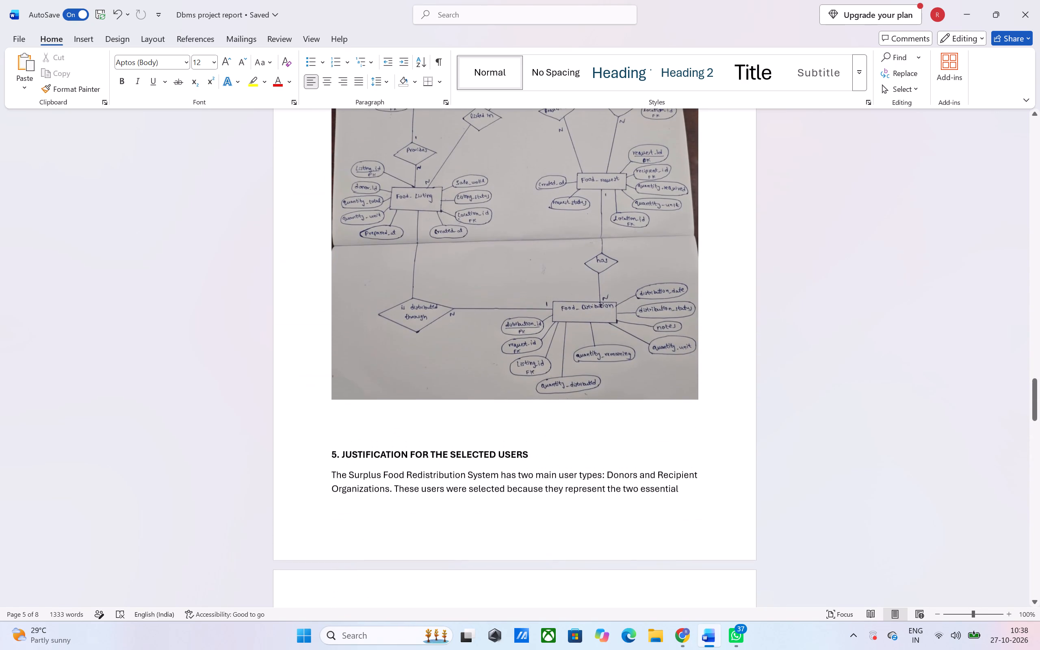
pyautogui.click(329, 444)
pyautogui.click(329, 453)
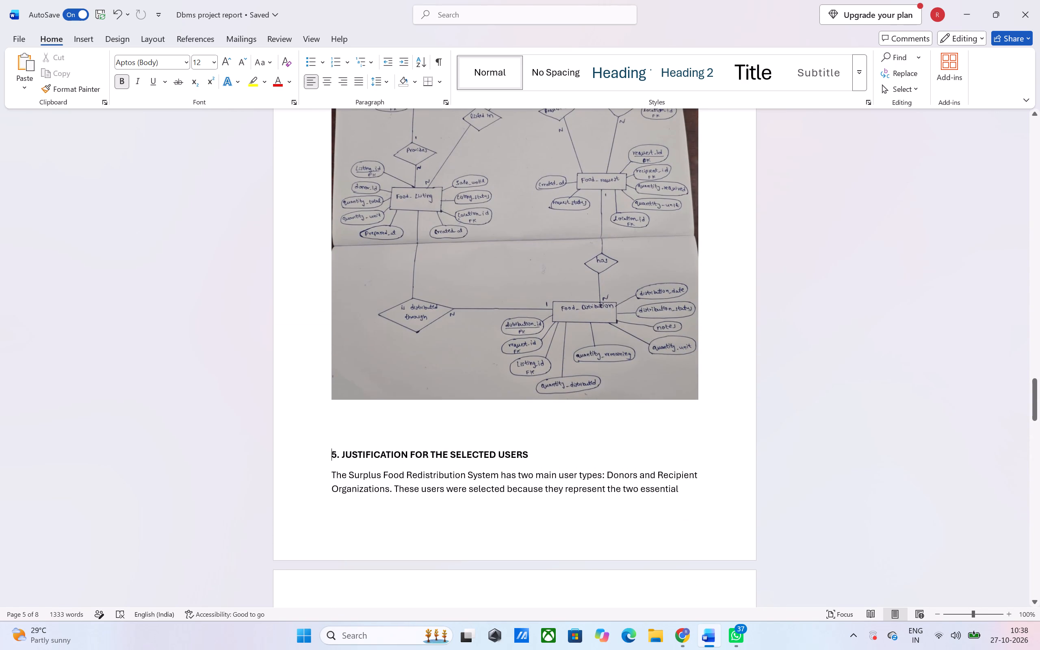
# Remove the blank line between the Food Distribution and User Interactions paragraphs.
pyautogui.scroll(13, 342, 451)
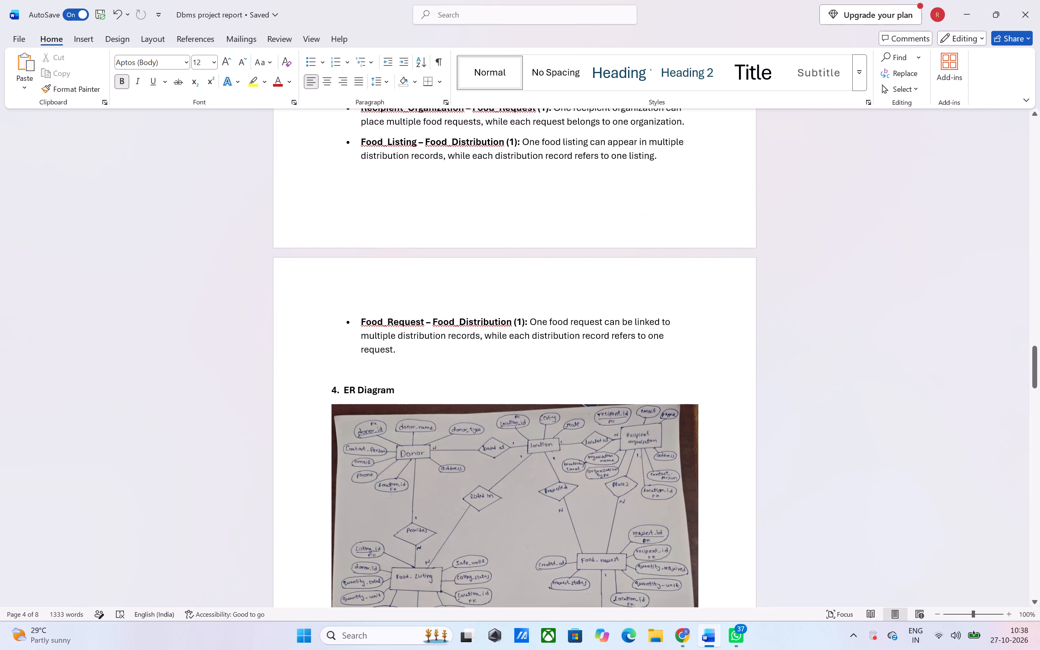
pyautogui.scroll(20, 349, 331)
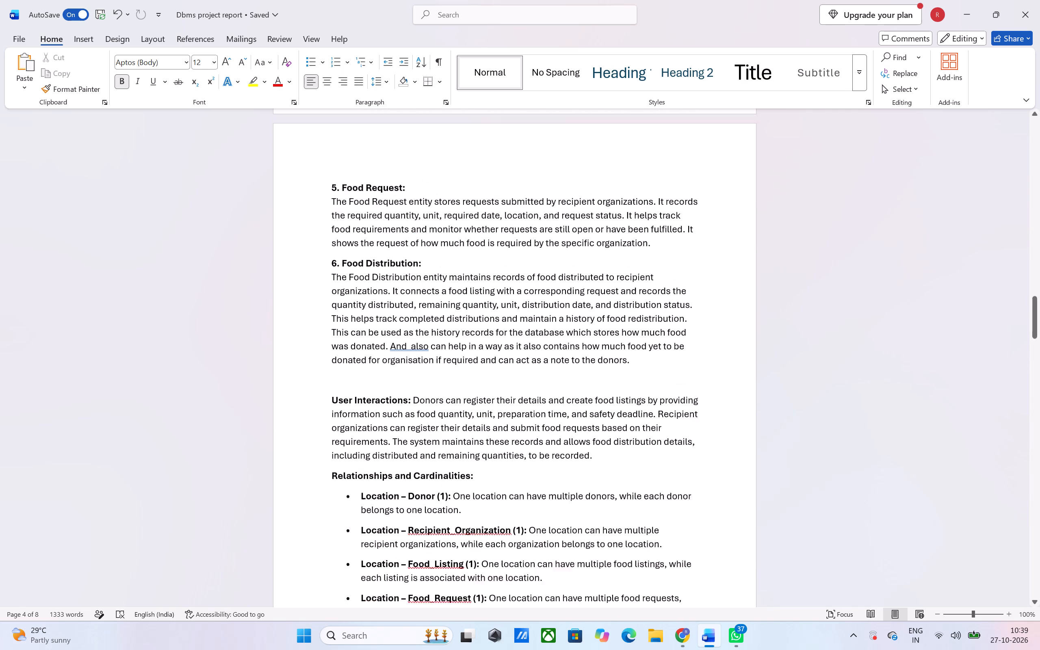
pyautogui.click(331, 427)
pyautogui.press('BackSpace')
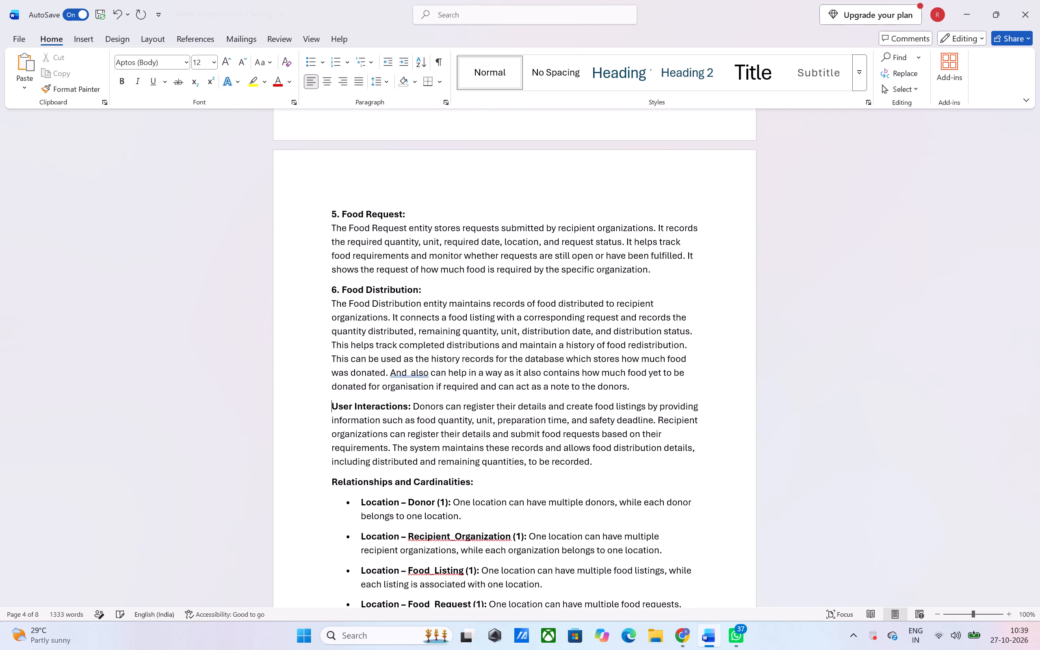
# Insert five blank lines before the "5. JUSTIFICATION FOR THE SELECTED USERS" heading so the section starts on a new page.
pyautogui.scroll(-14, 353, 459)
pyautogui.scroll(-13, 352, 460)
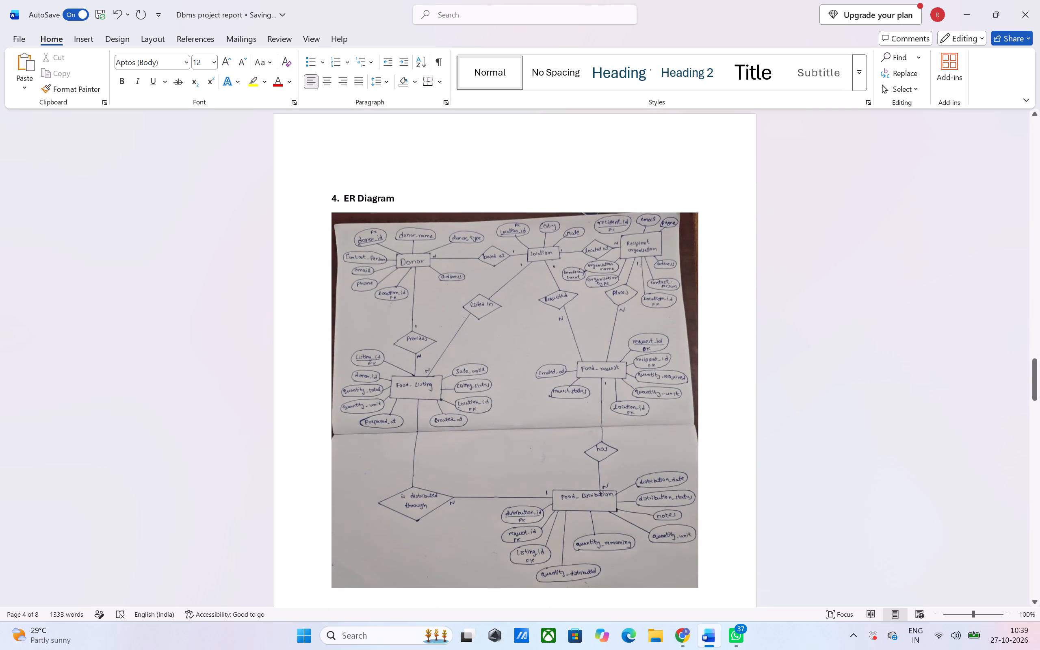
pyautogui.scroll(-10, 349, 460)
pyautogui.click(329, 294)
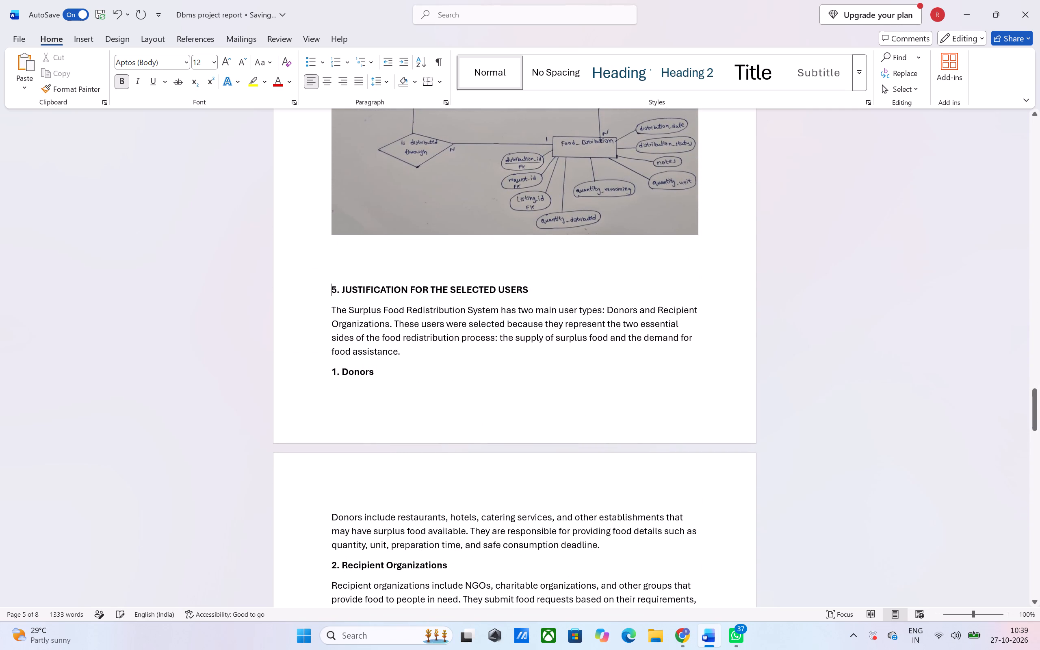
pyautogui.press('Return')
pyautogui.press('Return')
pyautogui.press('Return')
pyautogui.press('Return')
pyautogui.press('Return')
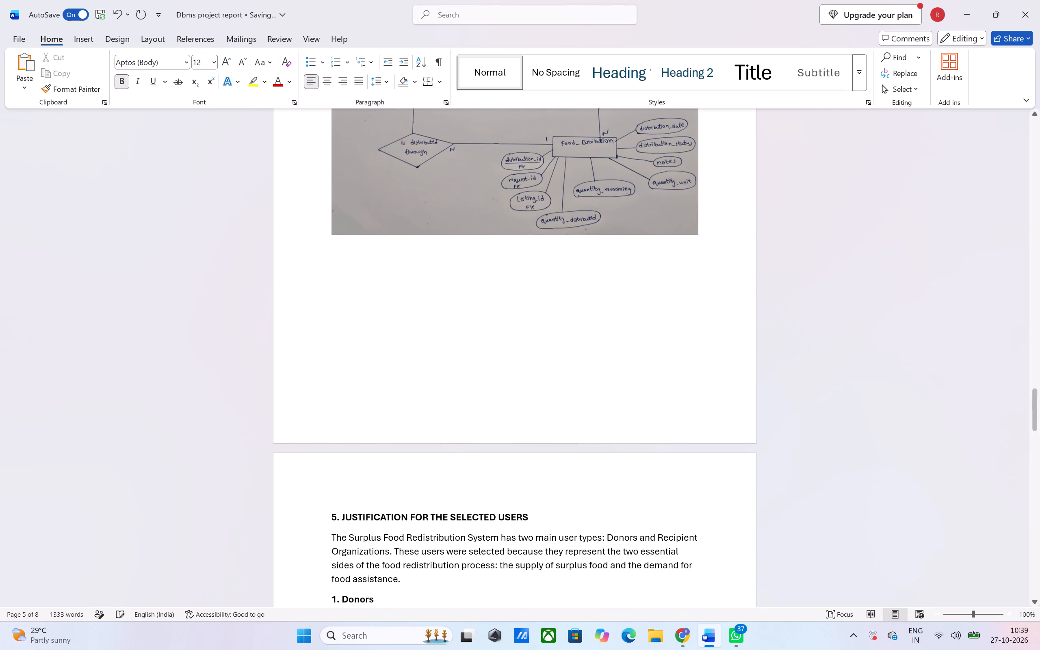
# Insert a blank line before the "6. NORMALIZATION STEPS" heading so it starts on the next page.
pyautogui.scroll(-6, 370, 374)
pyautogui.scroll(1, 373, 379)
pyautogui.scroll(-20, 373, 379)
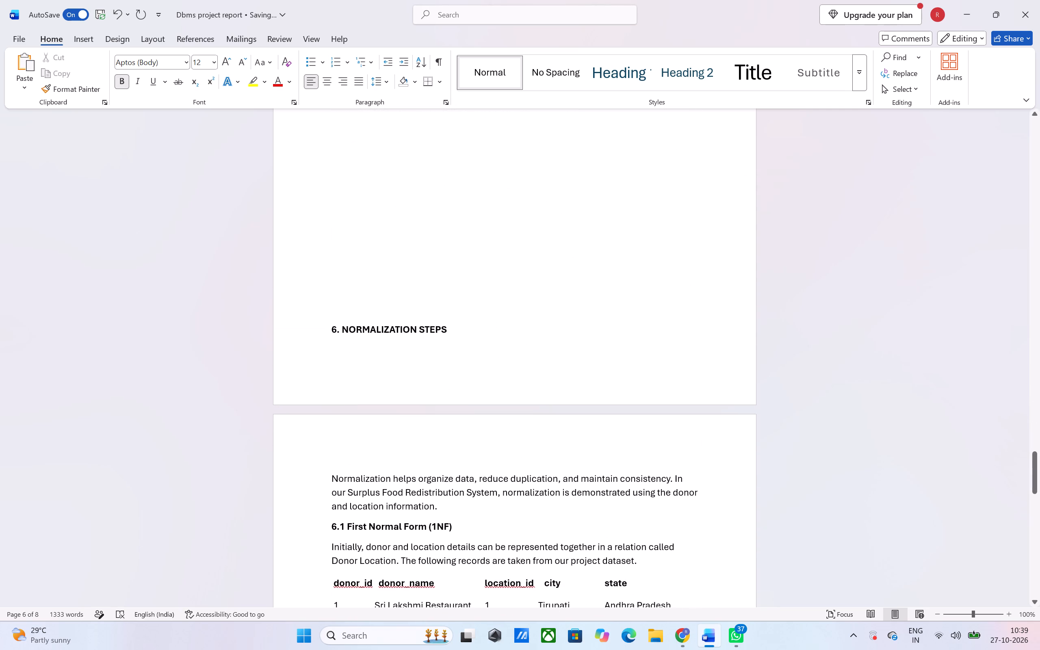
pyautogui.click(327, 333)
pyautogui.press('Return')
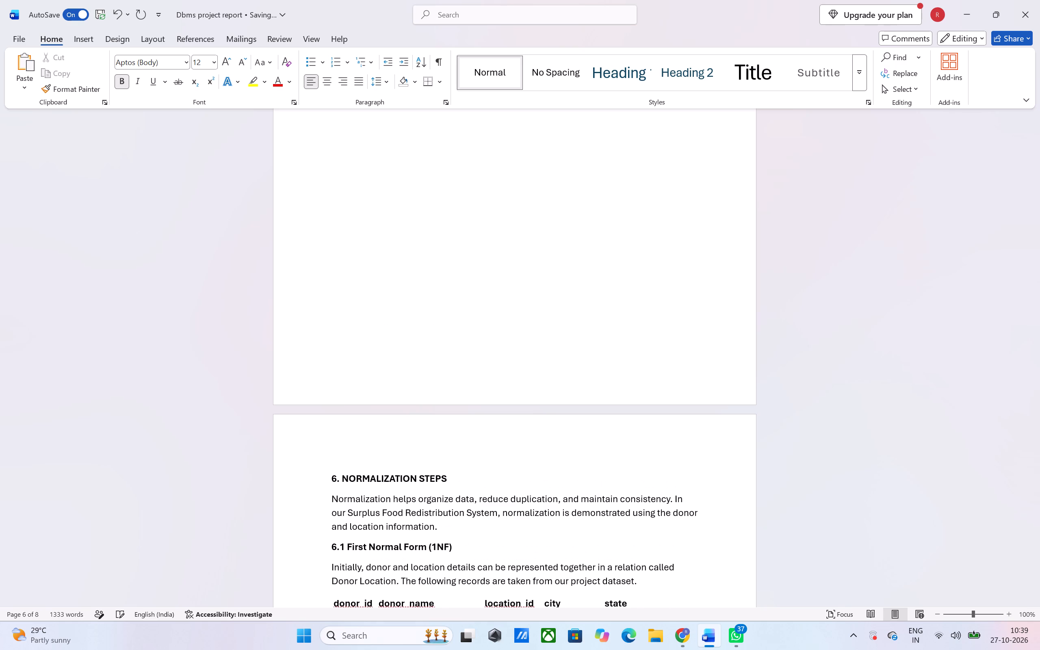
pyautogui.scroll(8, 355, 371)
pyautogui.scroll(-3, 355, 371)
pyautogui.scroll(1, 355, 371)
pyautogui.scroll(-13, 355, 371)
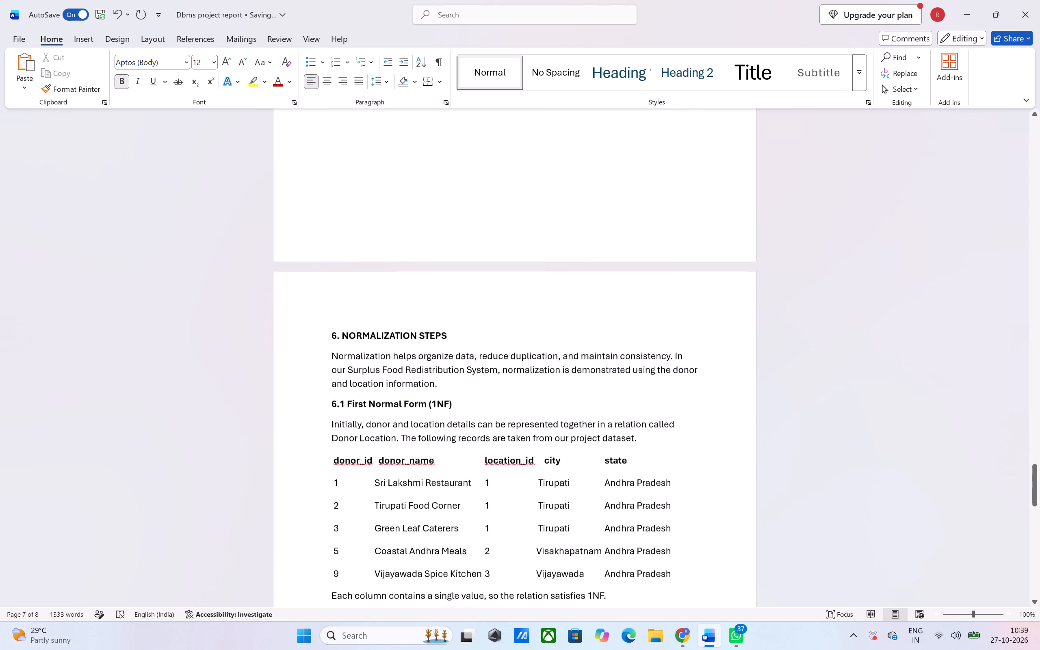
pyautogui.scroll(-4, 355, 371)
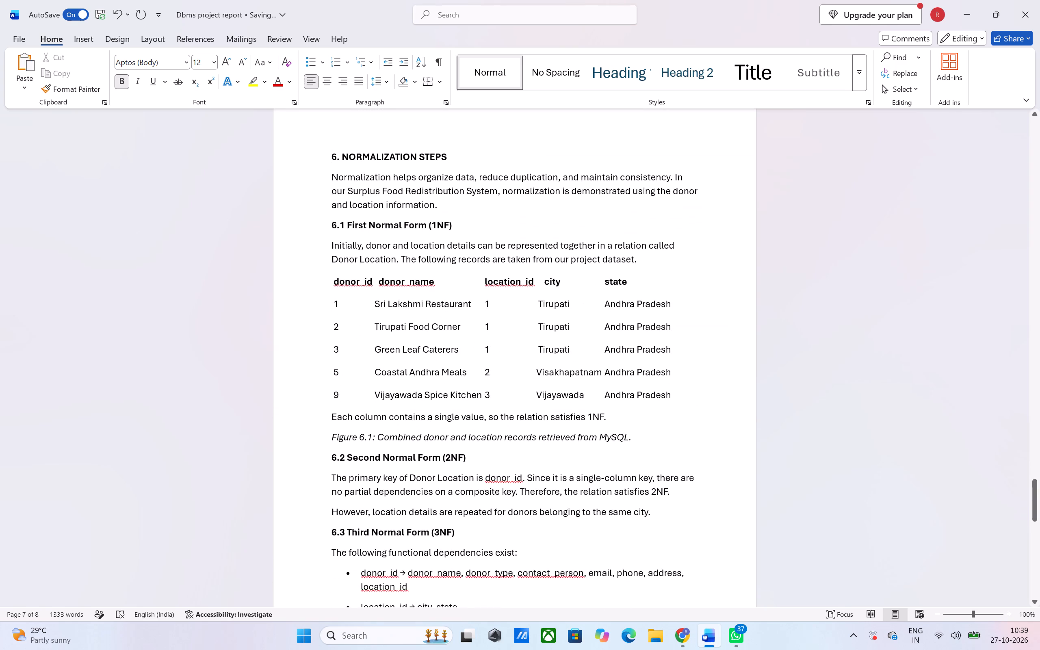
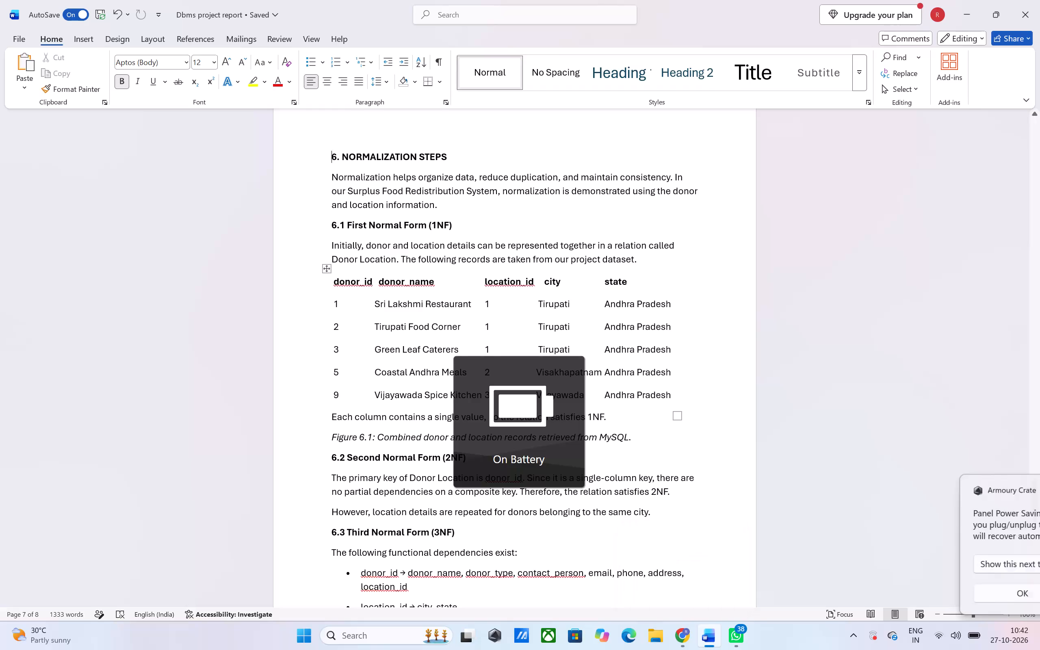
# Review the Normalization Steps section's layout from the 6.1 First Normal Form part through the 6.4 Conclusion.
pyautogui.click(754, 509)
pyautogui.click(717, 491)
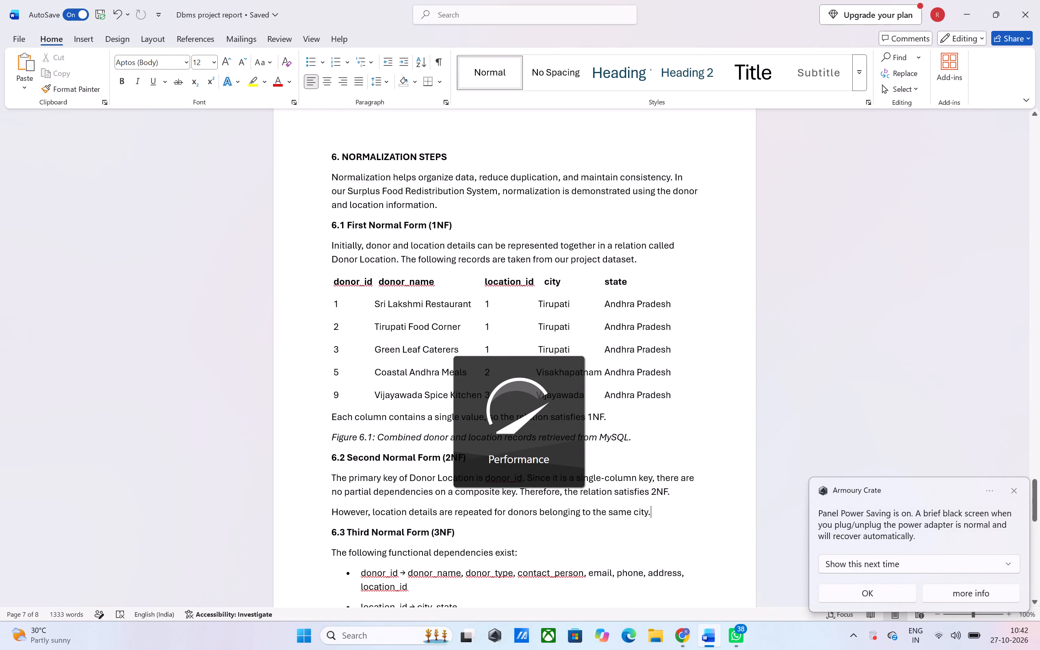
pyautogui.scroll(-2, 250, 426)
pyautogui.scroll(-1, 490, 607)
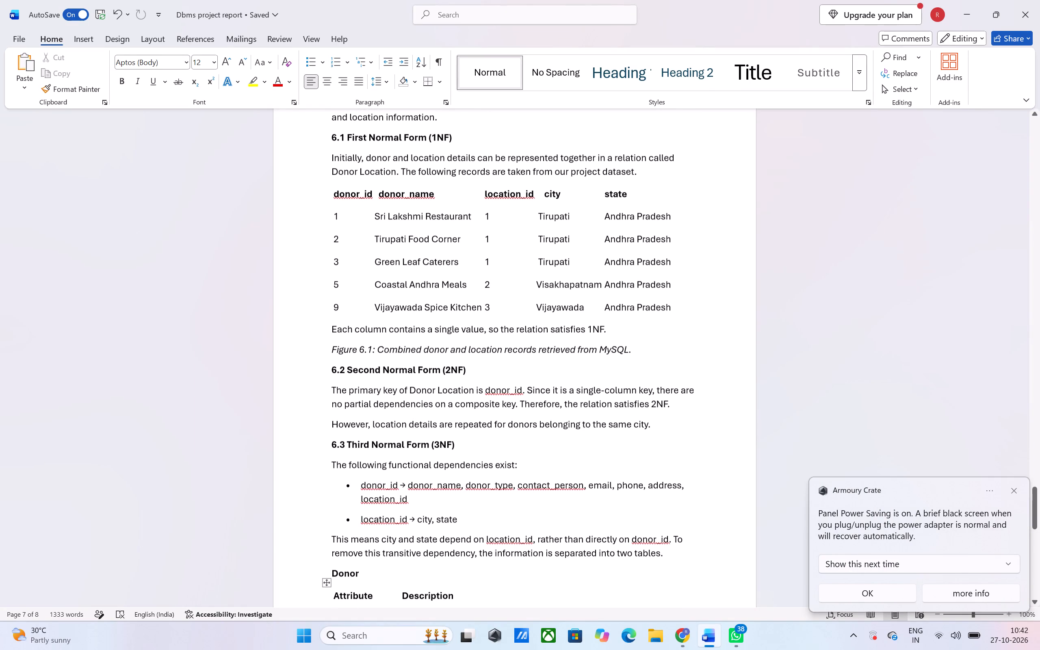
pyautogui.scroll(-11, 500, 539)
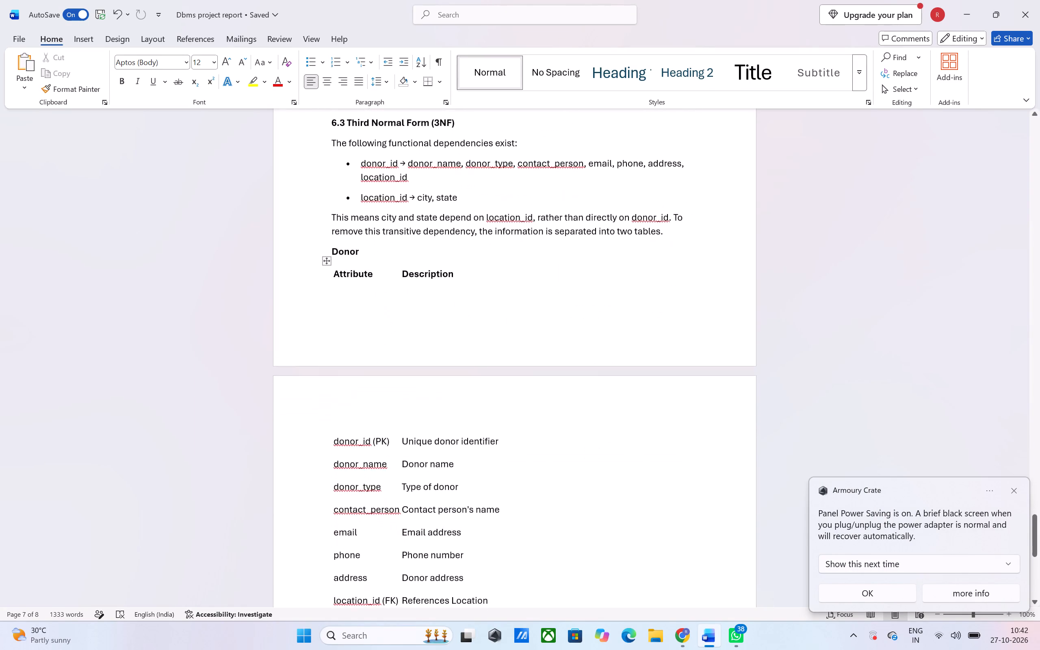
pyautogui.scroll(-7, 494, 497)
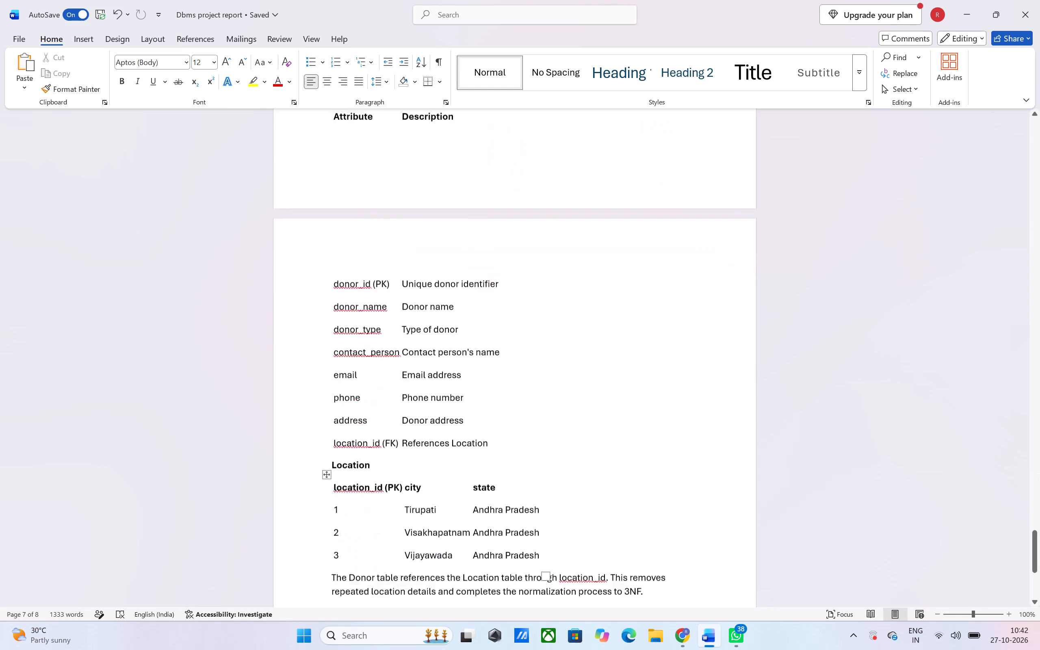
pyautogui.scroll(-2, 495, 487)
pyautogui.click(598, 508)
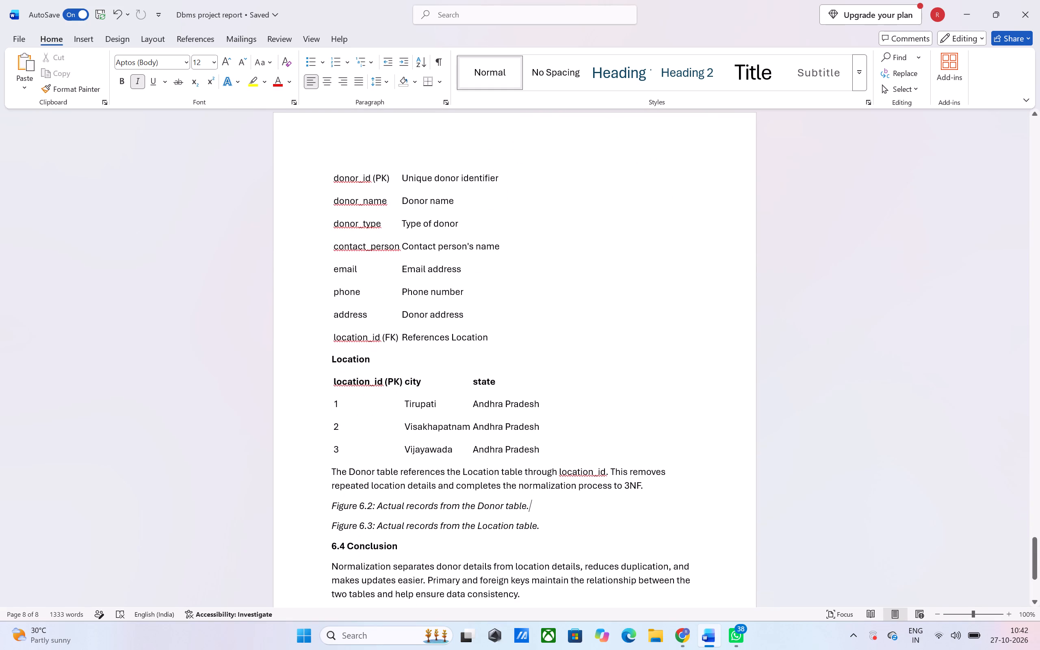
pyautogui.scroll(-2, 525, 518)
pyautogui.scroll(10, 466, 479)
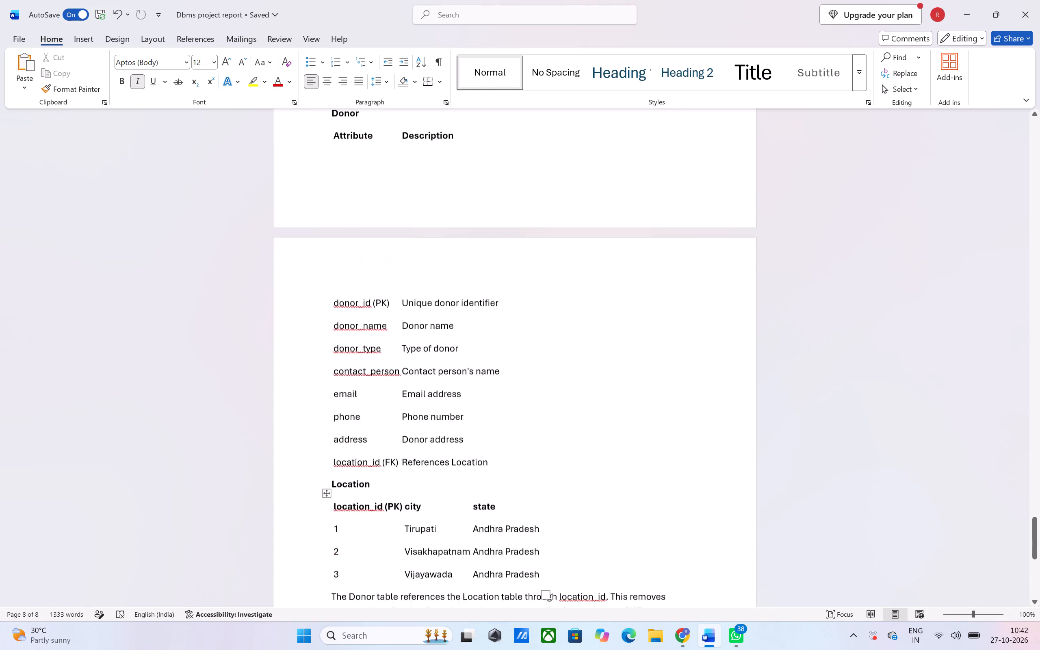
pyautogui.scroll(8, 466, 479)
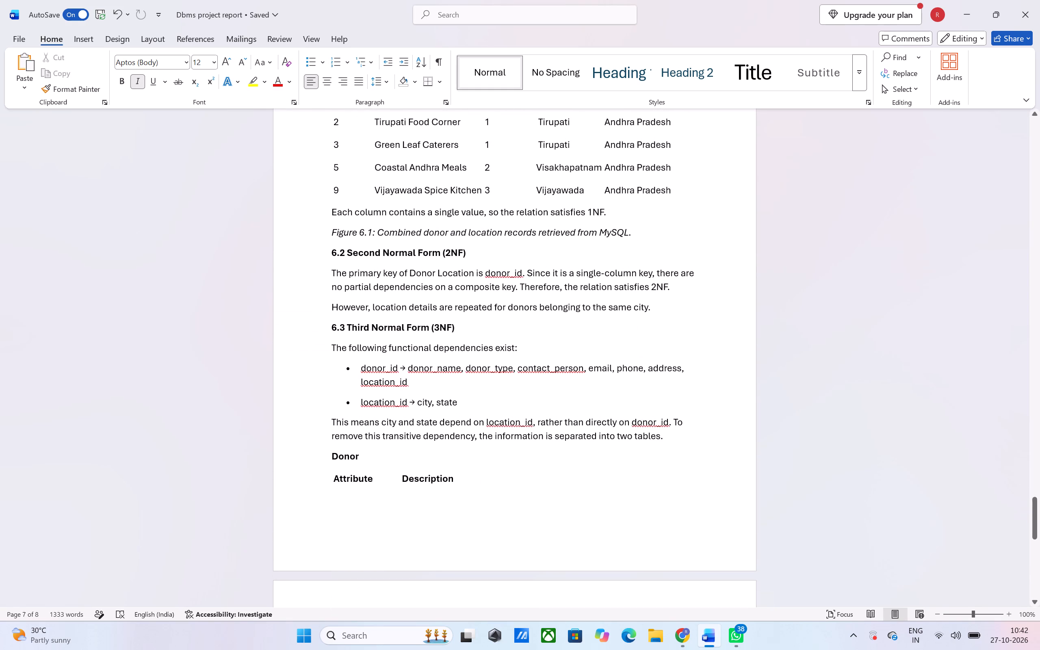
# Insert thirteen blank lines before the "6.2 Second Normal Form (2NF)" heading so it moves to a new page.
pyautogui.click(331, 249)
pyautogui.press('Return')
pyautogui.press('Return')
pyautogui.press('Return')
pyautogui.press('Return')
pyautogui.press('Return')
pyautogui.press('Return')
pyautogui.press('Return')
pyautogui.press('Return')
pyautogui.press('Return')
pyautogui.press('Return')
pyautogui.press('Return')
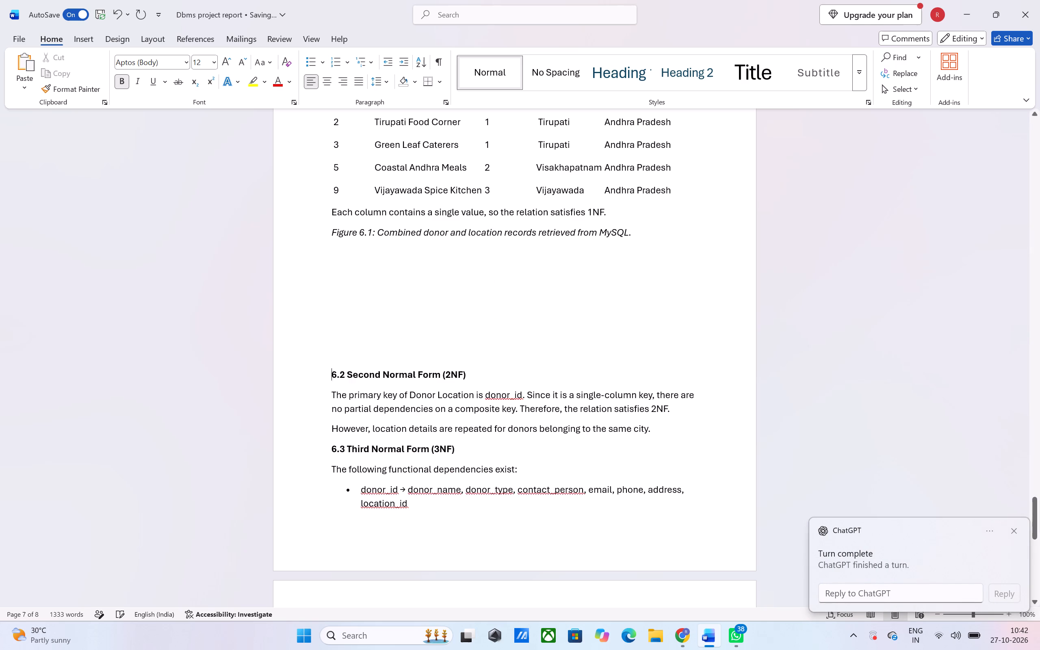
pyautogui.press('Return')
pyautogui.press('Return')
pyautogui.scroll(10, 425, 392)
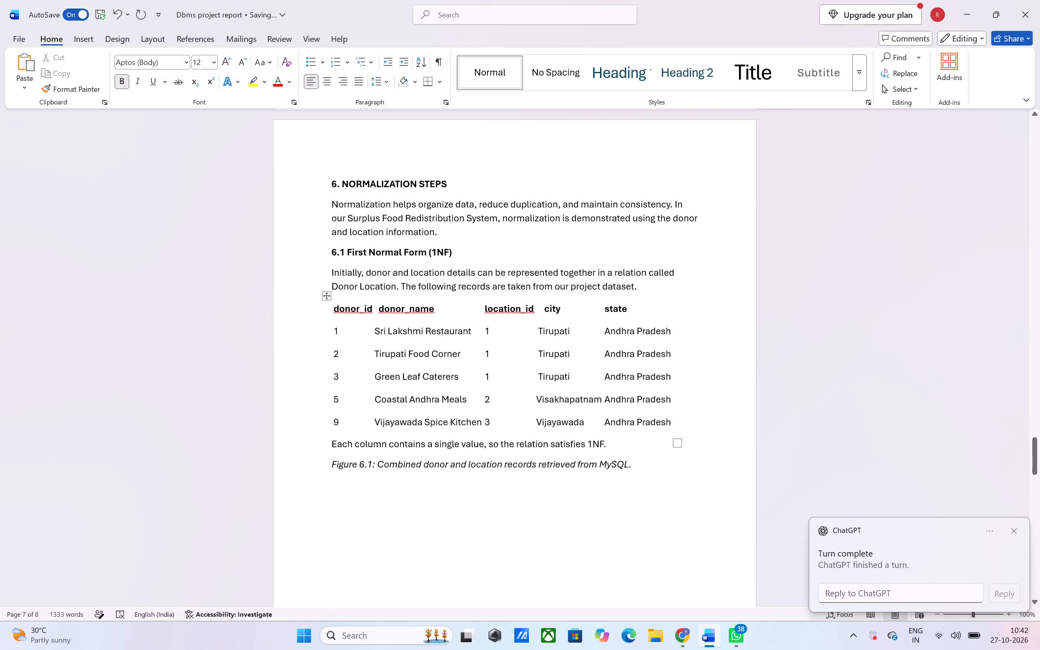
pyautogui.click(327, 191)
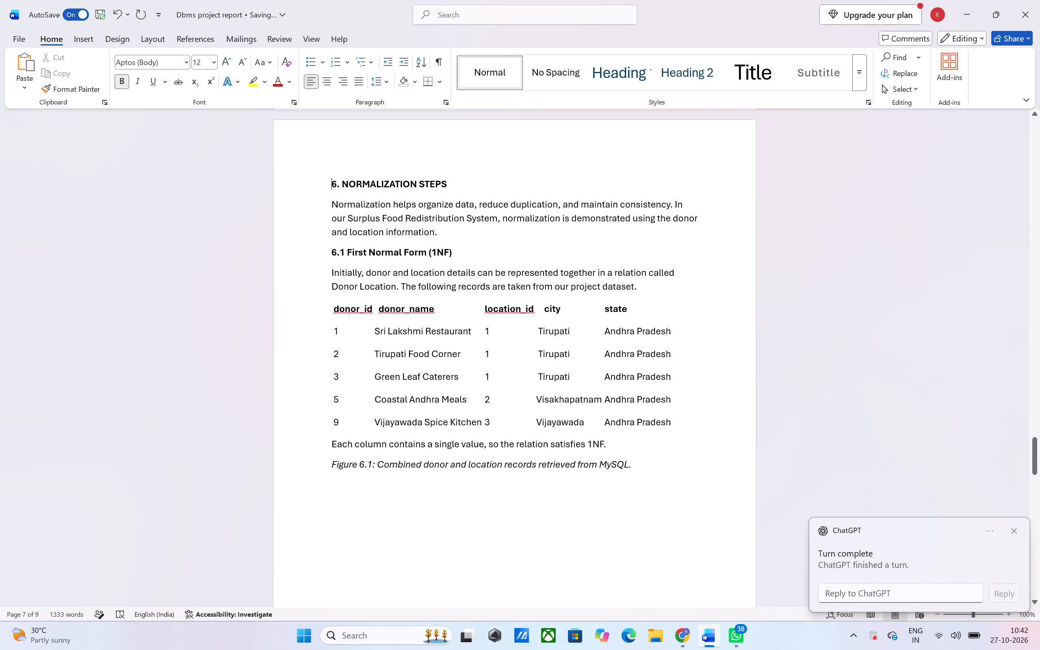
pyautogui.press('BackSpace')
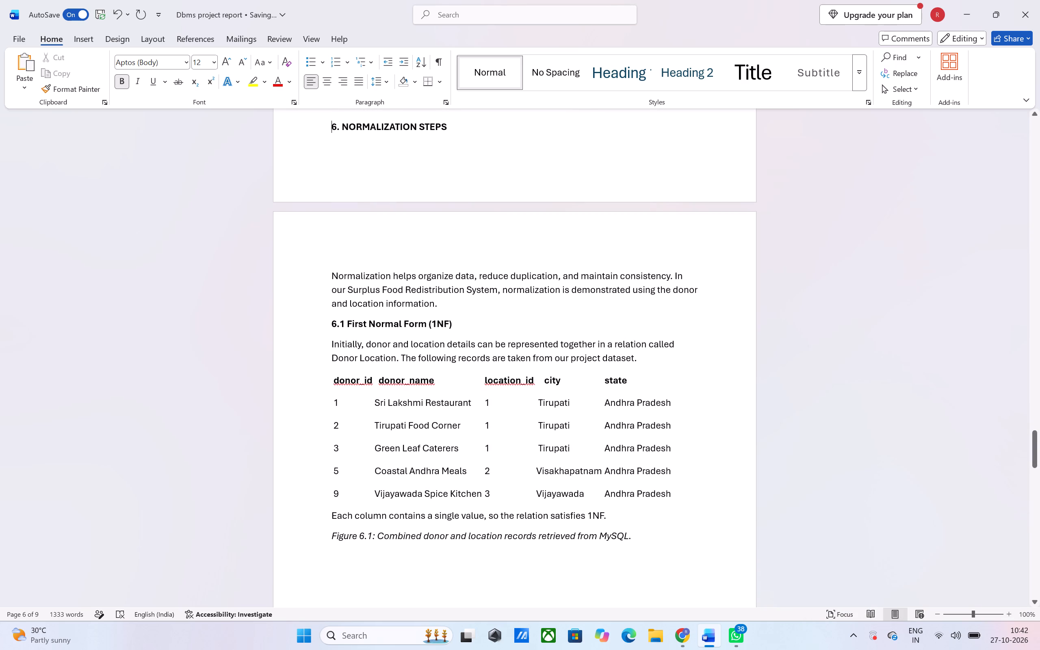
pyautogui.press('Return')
# Delete the "Figure 6.1: Combined donor and location records retrieved from MySQL." caption in section 6.1, along with its leftover full stop.
pyautogui.scroll(-3, 368, 313)
pyautogui.scroll(-3, 344, 418)
pyautogui.click(334, 387)
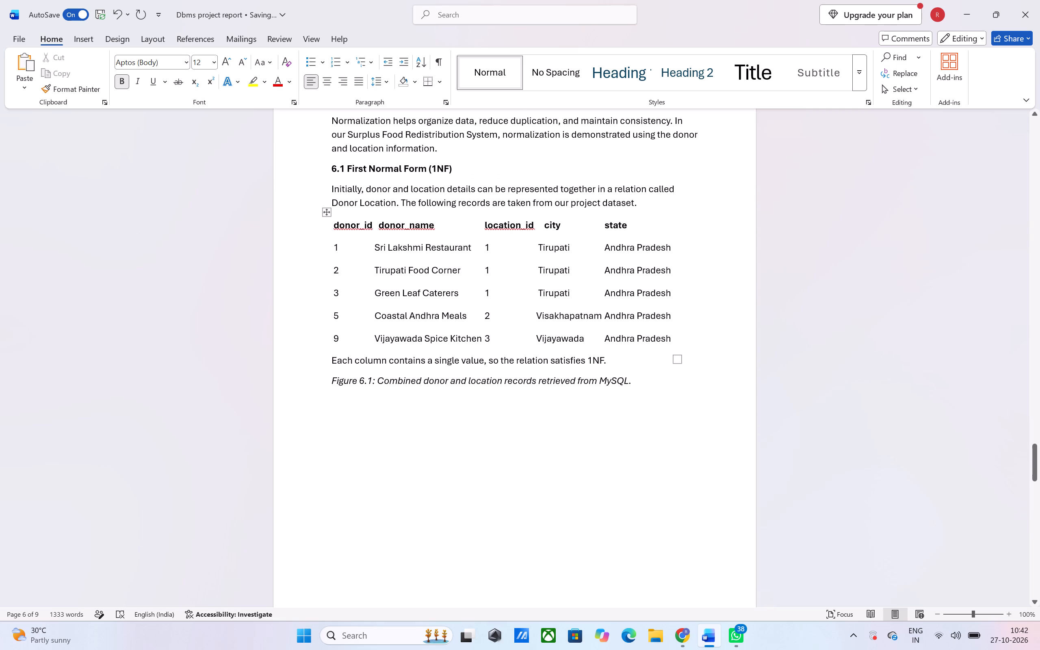
pyautogui.moveTo(329, 377); pyautogui.dragTo(607, 394)
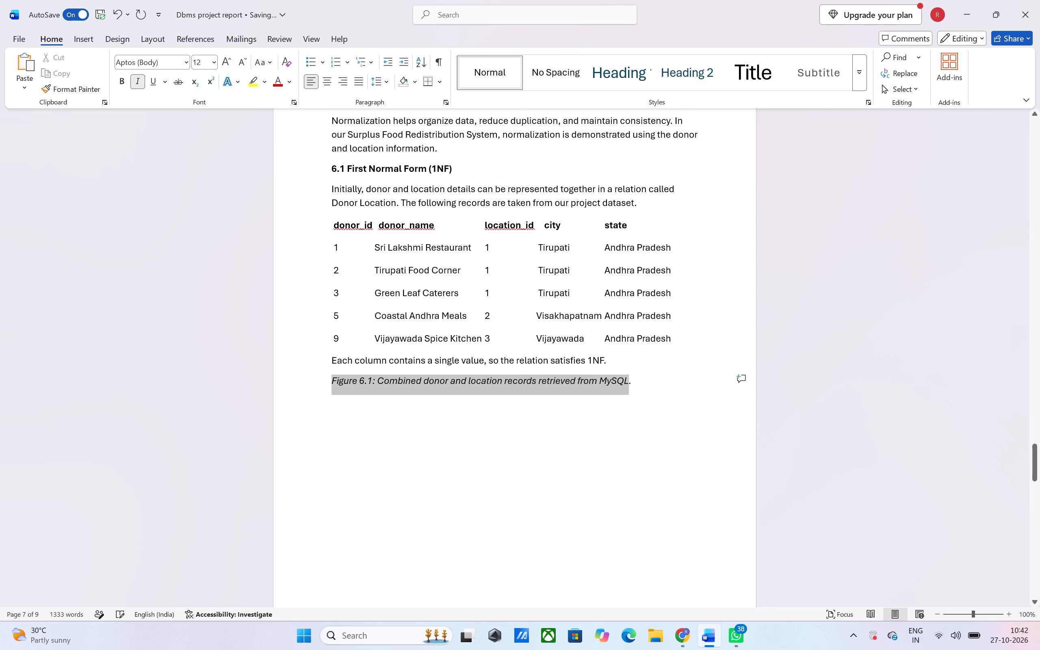
pyautogui.moveTo(607, 394); pyautogui.dragTo(626, 392)
pyautogui.press('BackSpace')
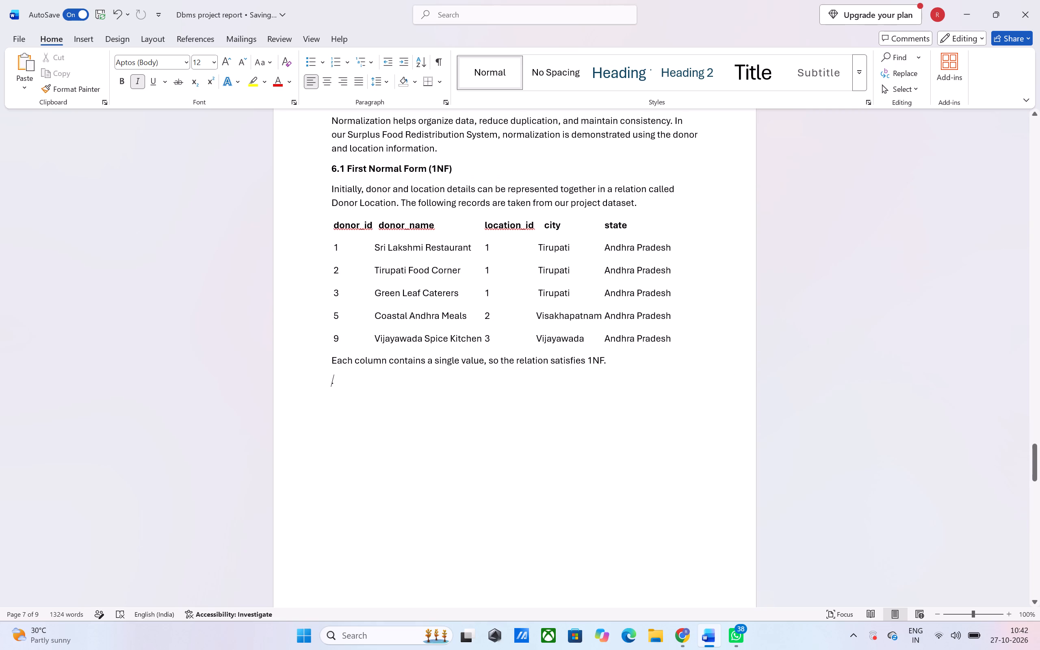
pyautogui.press('Right')
pyautogui.press('BackSpace')
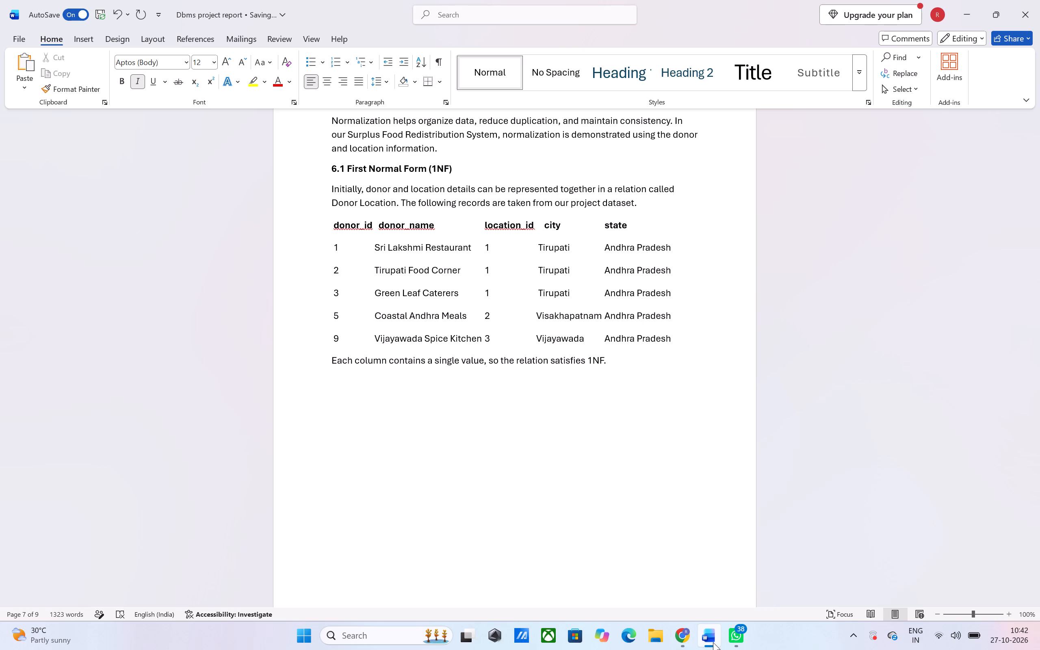
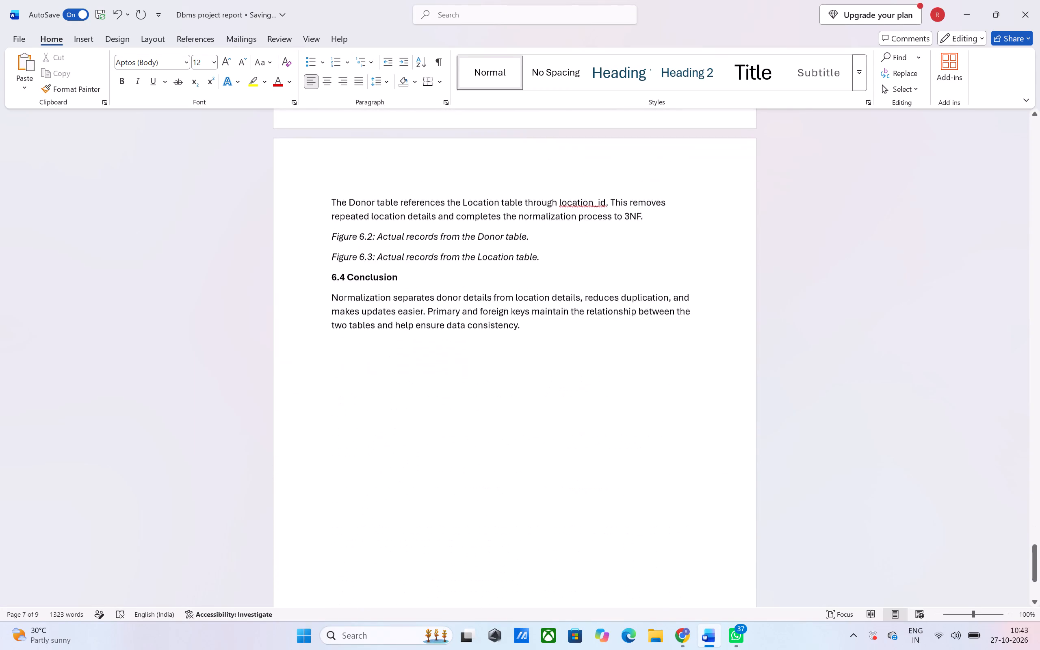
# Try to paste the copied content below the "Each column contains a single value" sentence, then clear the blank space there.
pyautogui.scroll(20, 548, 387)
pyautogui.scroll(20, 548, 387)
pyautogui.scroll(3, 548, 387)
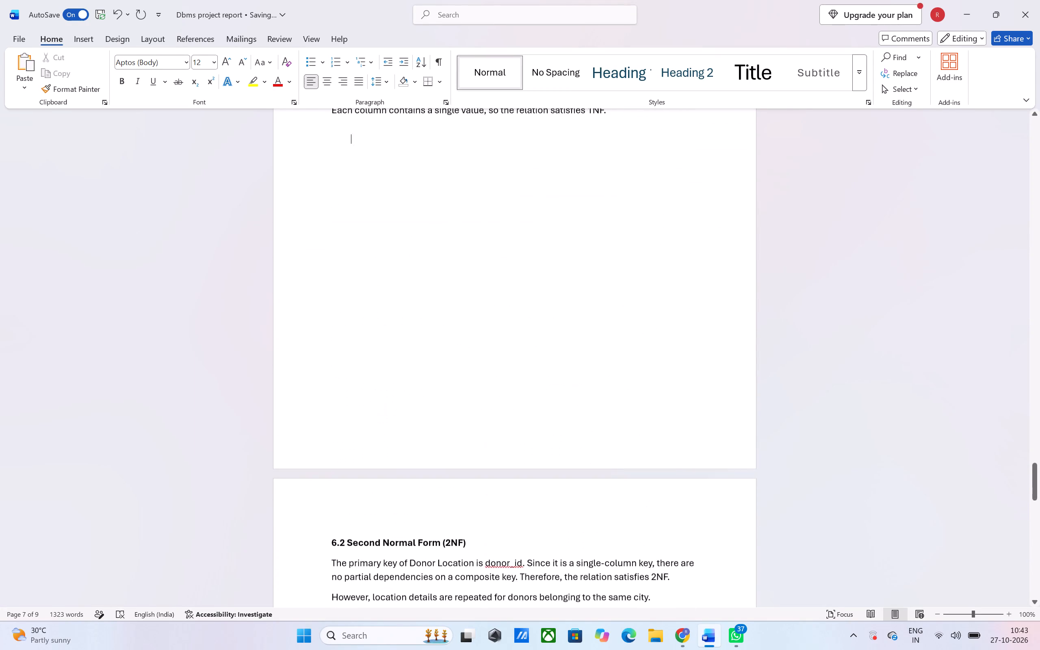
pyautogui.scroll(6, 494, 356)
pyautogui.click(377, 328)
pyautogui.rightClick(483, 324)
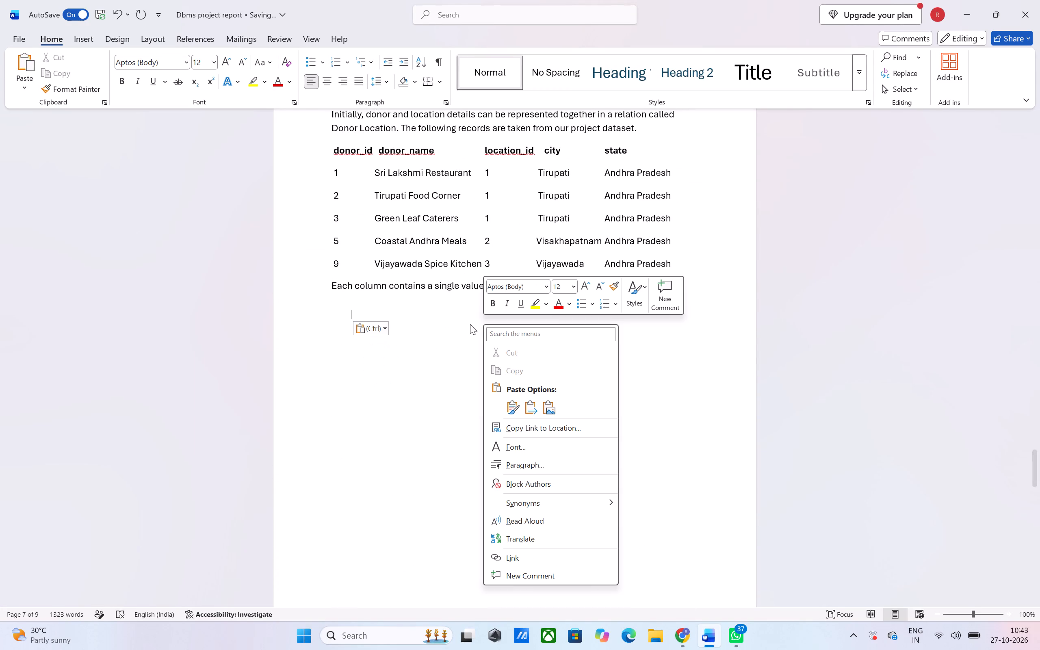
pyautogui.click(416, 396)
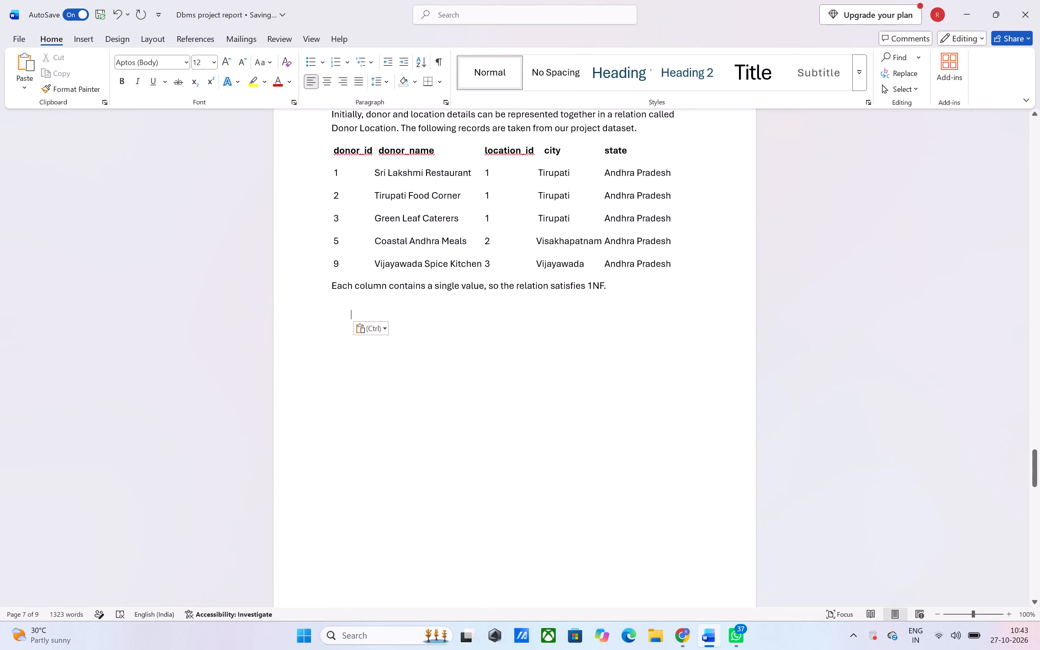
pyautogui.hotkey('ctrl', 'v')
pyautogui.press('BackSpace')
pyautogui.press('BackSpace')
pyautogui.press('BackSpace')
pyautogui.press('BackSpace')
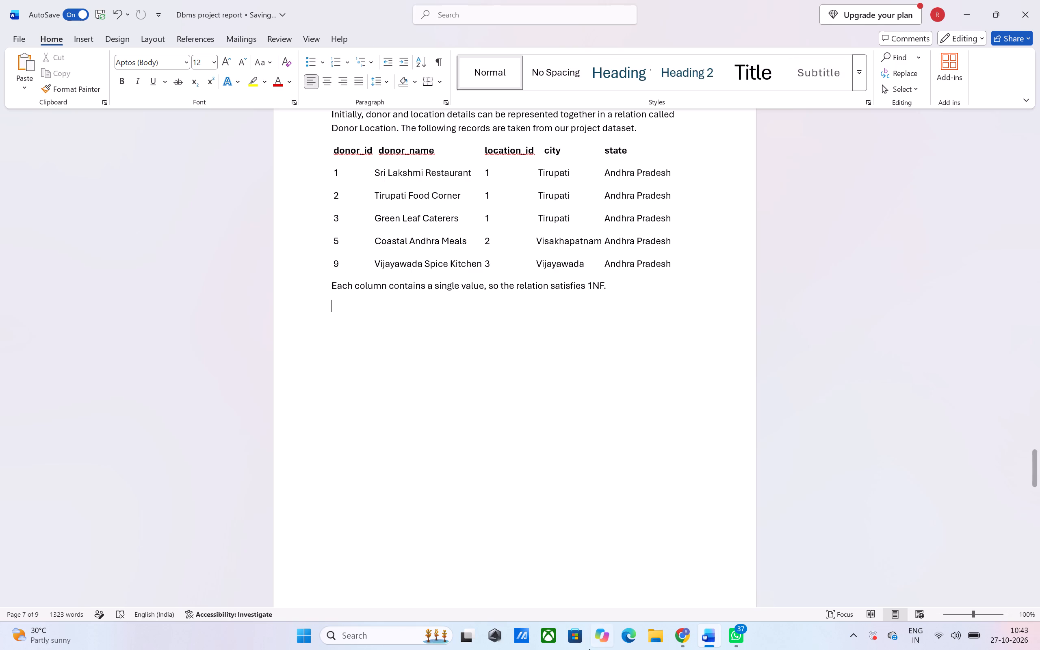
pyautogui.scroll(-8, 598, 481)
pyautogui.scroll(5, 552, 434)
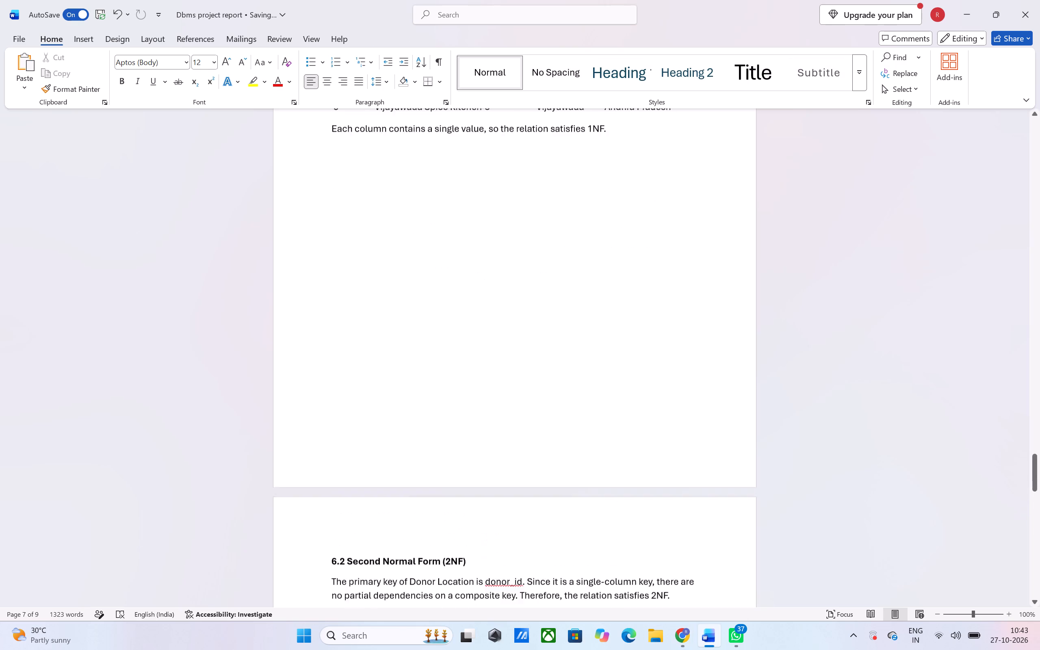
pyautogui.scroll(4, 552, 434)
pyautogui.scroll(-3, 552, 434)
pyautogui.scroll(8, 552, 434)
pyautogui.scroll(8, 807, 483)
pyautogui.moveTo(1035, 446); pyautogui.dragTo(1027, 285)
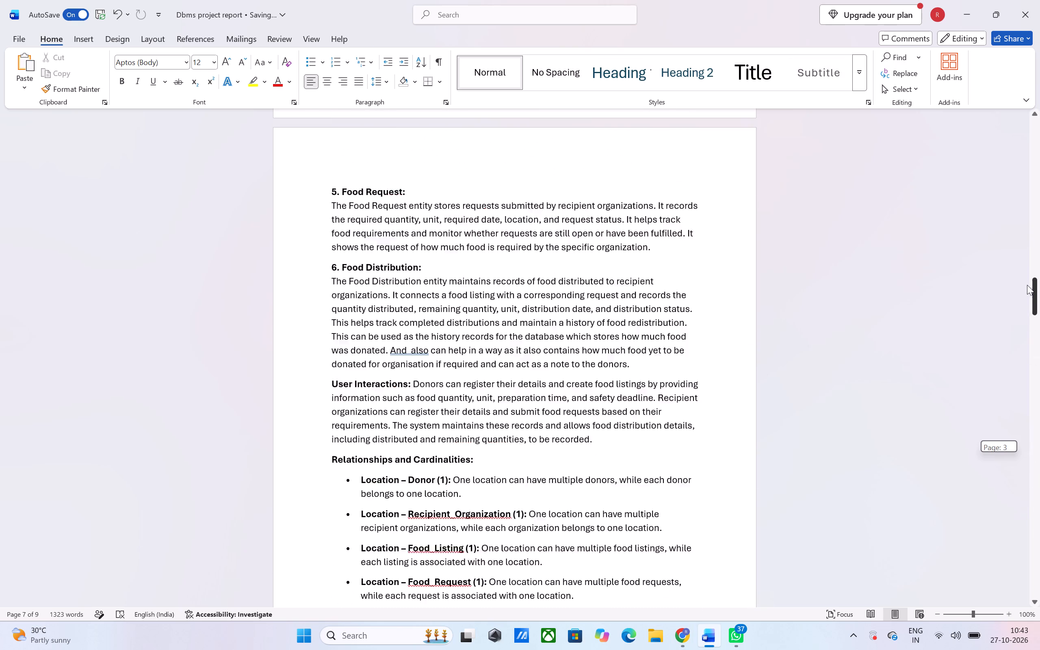
# Copy the "WhatsApp Image 2026-10-27 at 10.42.11" picture from File Explorer and paste it below the "Each column contains a single value" sentence in the report.
pyautogui.moveTo(1027, 285); pyautogui.dragTo(1019, 217)
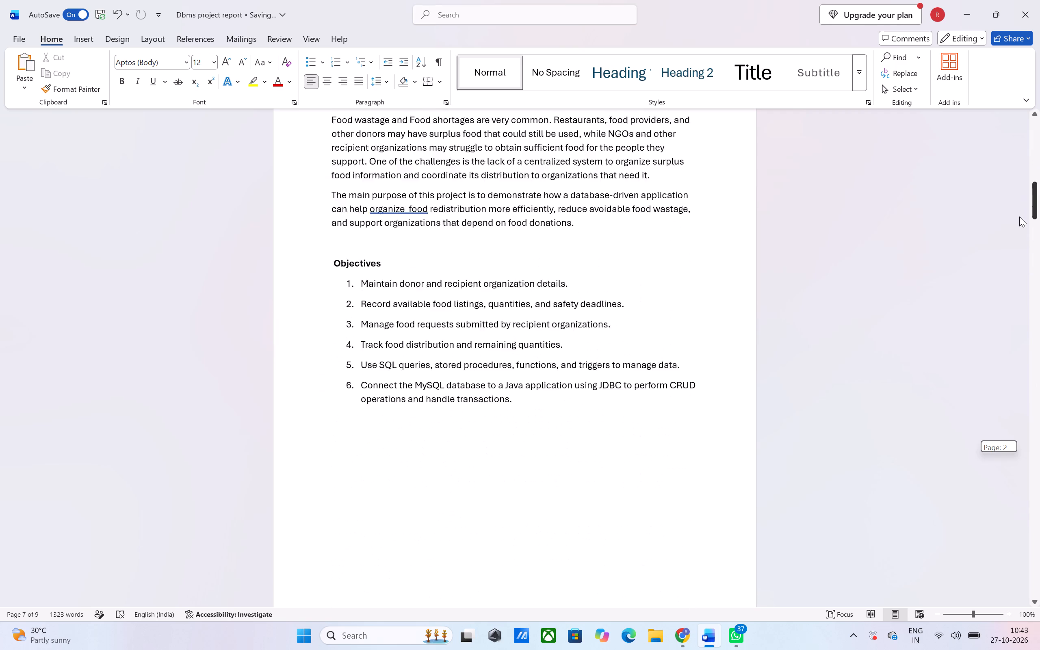
pyautogui.moveTo(1019, 217); pyautogui.dragTo(1007, 408)
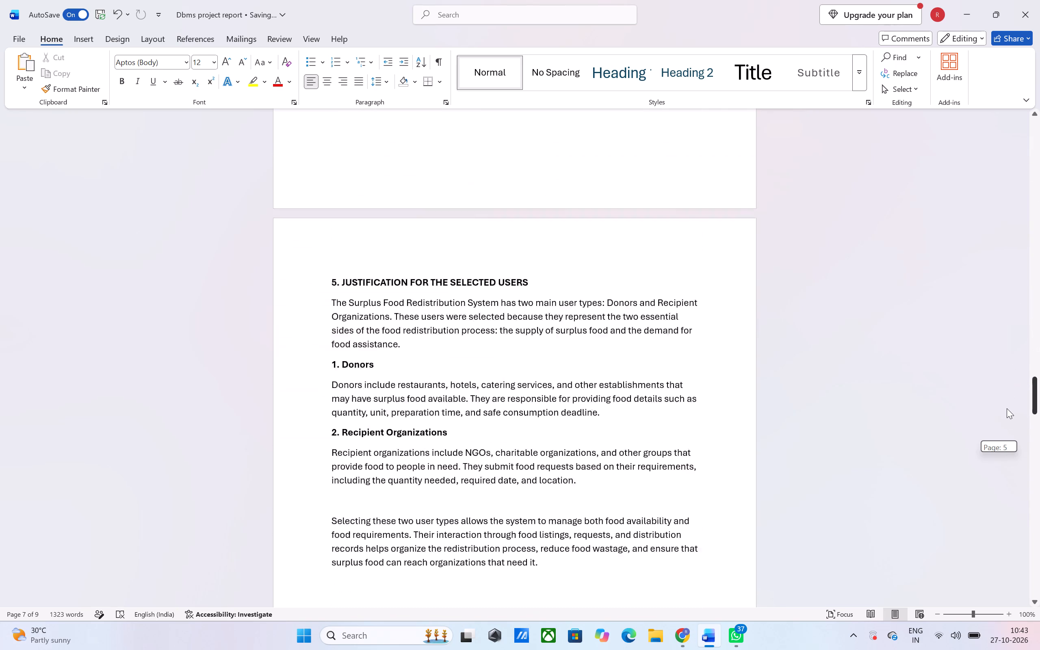
pyautogui.moveTo(1007, 408); pyautogui.dragTo(978, 346)
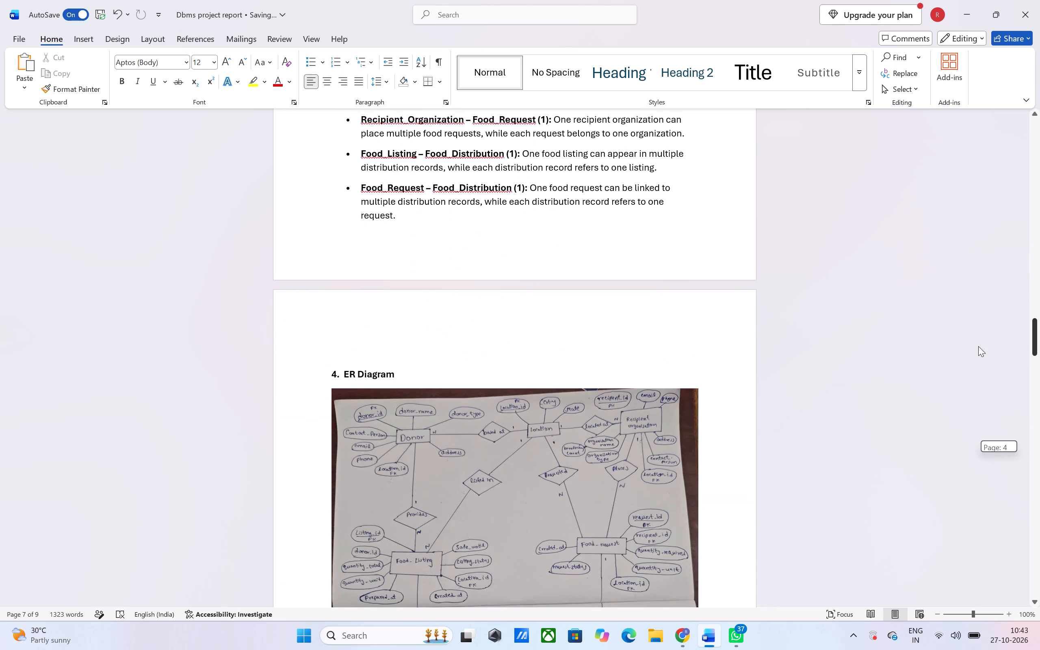
pyautogui.moveTo(978, 346); pyautogui.dragTo(985, 446)
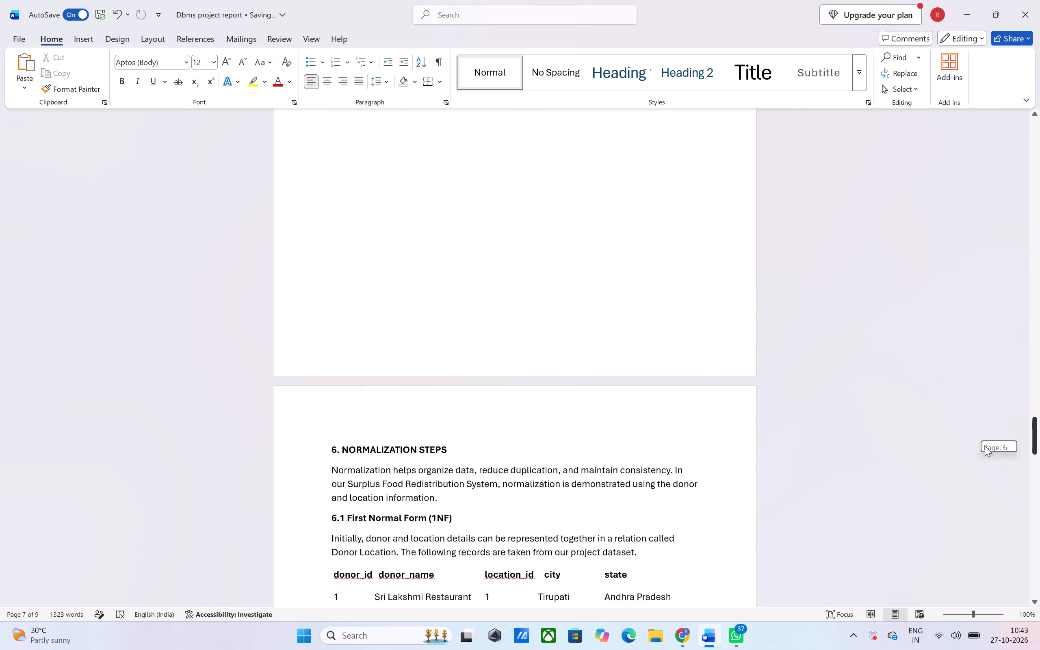
pyautogui.moveTo(985, 446); pyautogui.dragTo(984, 481)
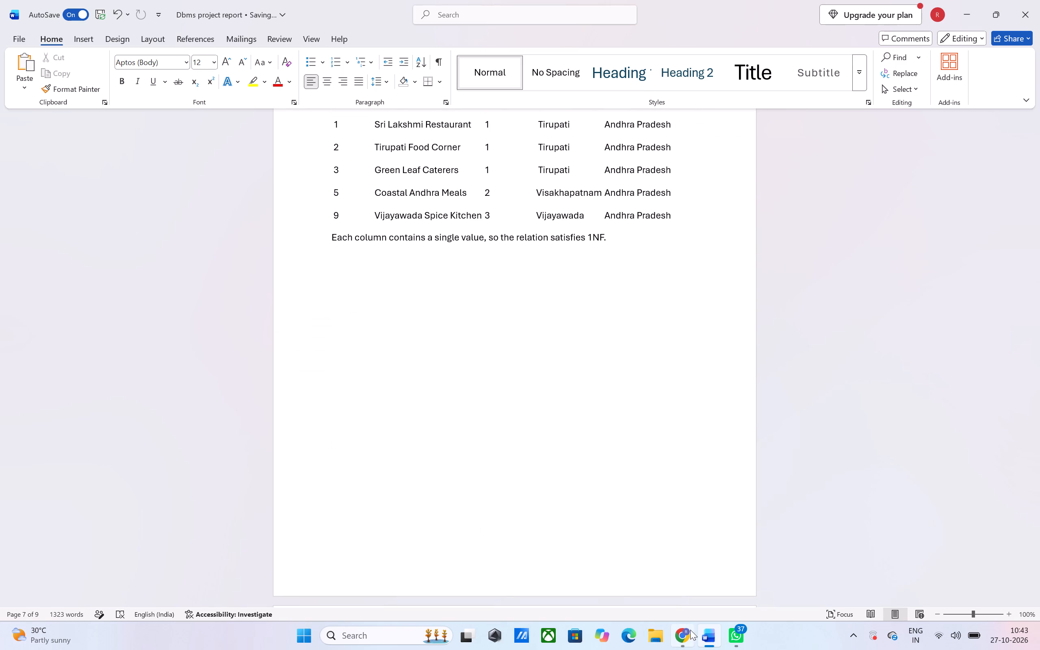
pyautogui.click(665, 632)
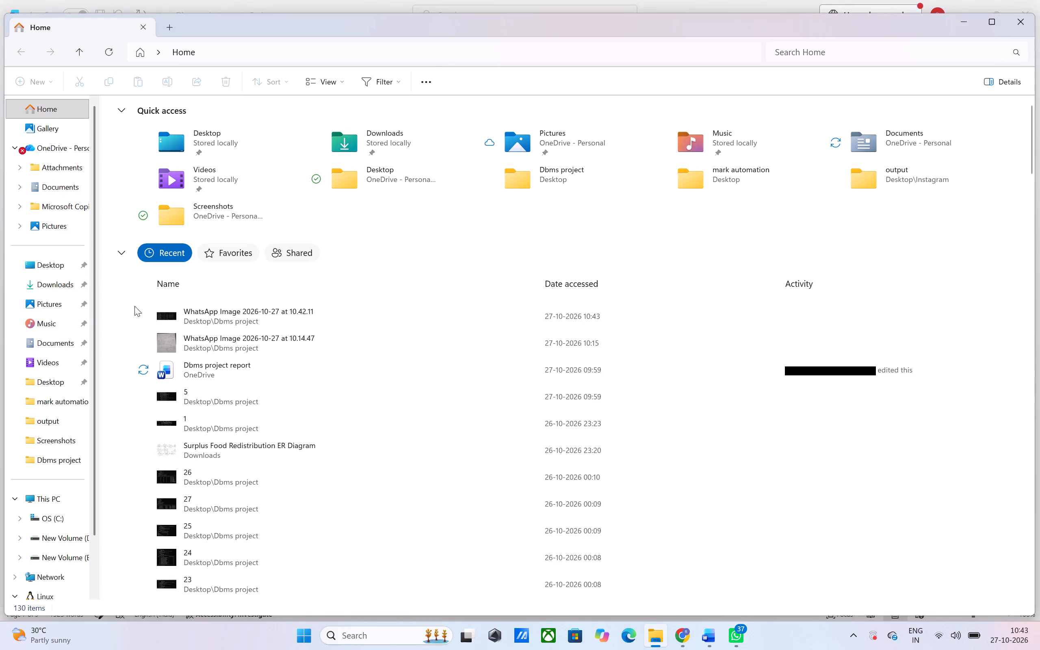
pyautogui.click(208, 316)
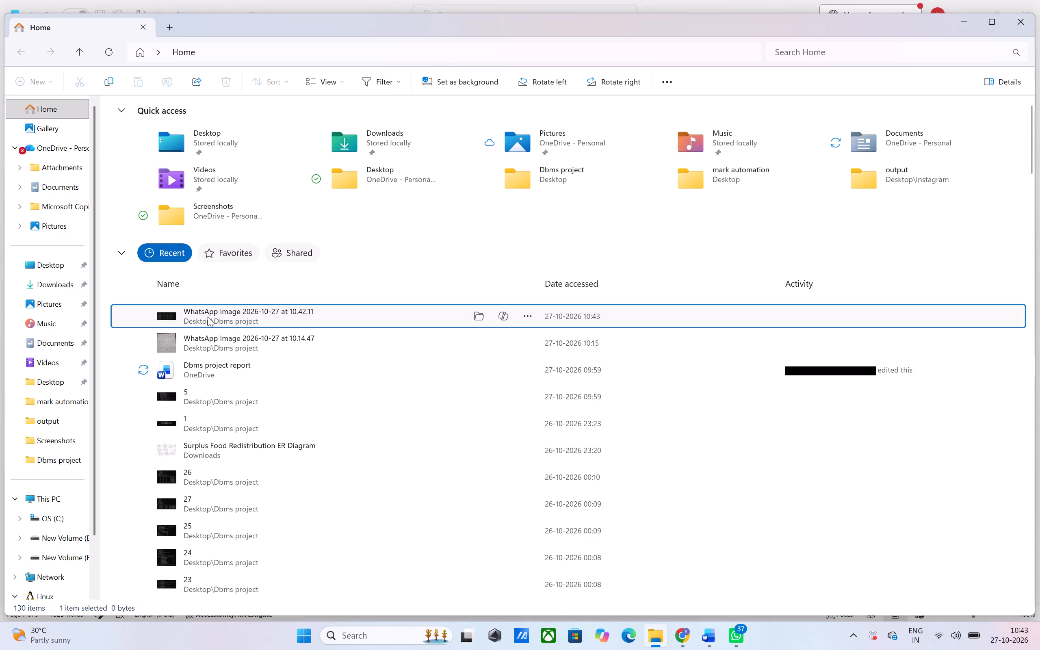
pyautogui.rightClick(207, 316)
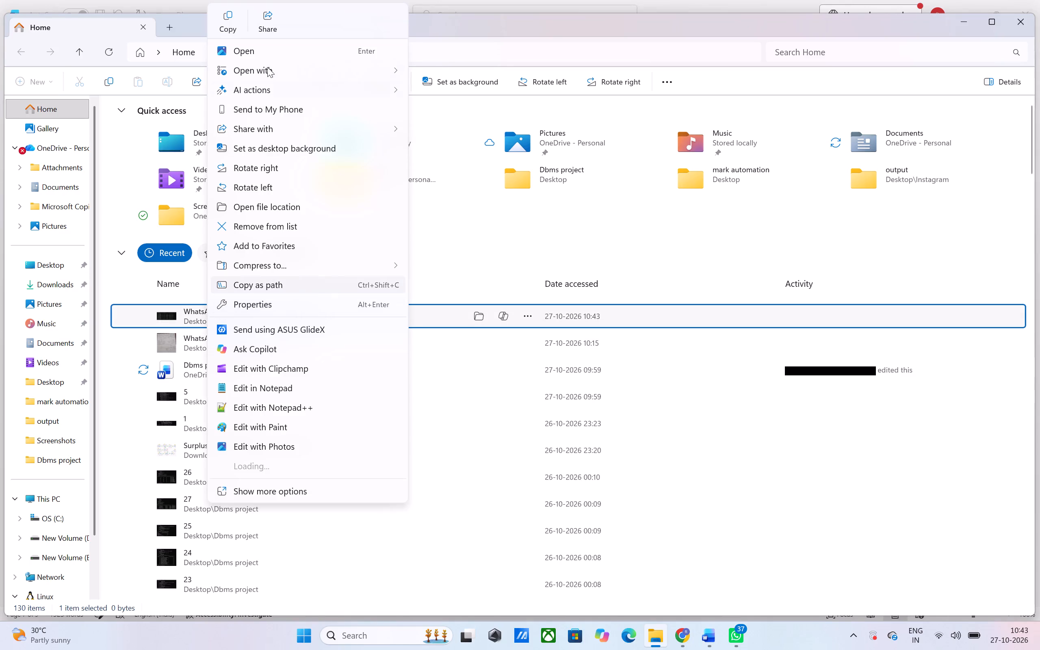
pyautogui.click(224, 21)
pyautogui.click(714, 638)
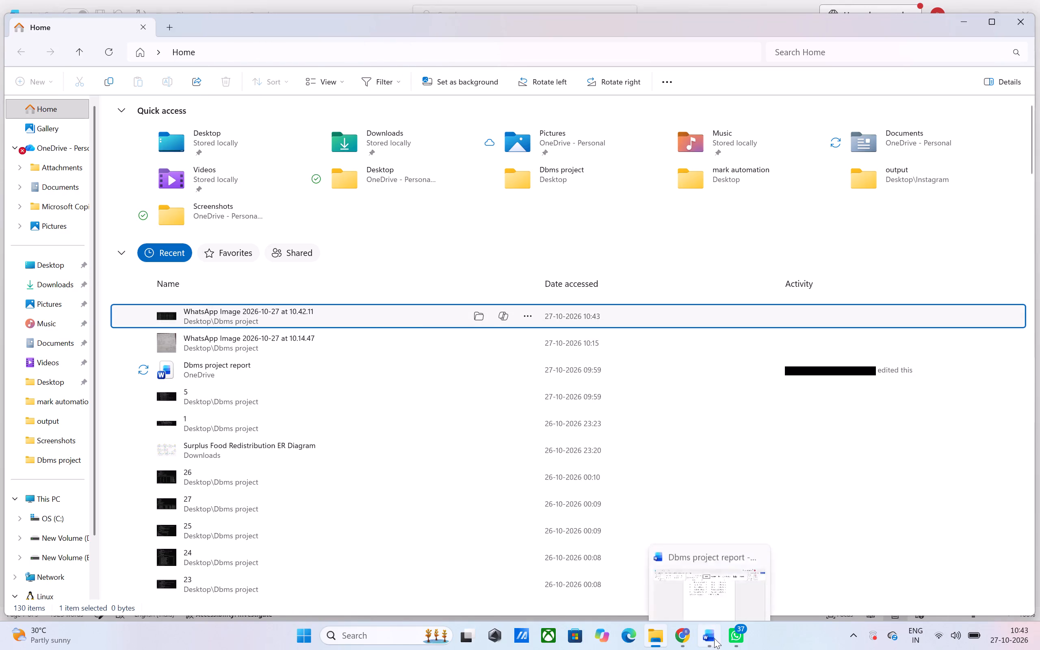
pyautogui.hotkey('ctrl', 'v')
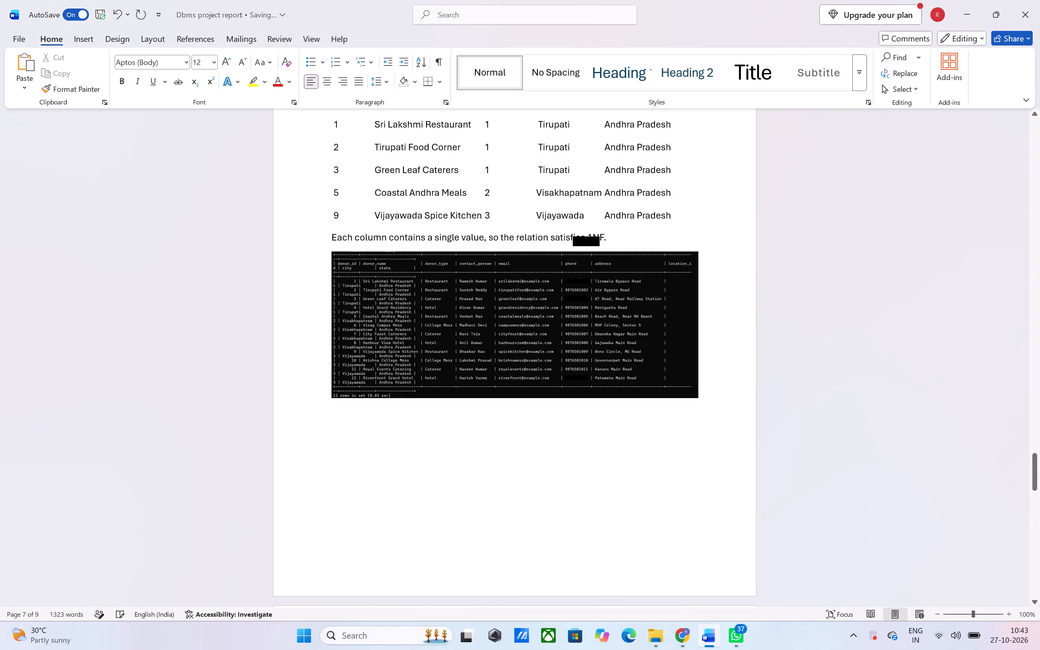
# Stretch the pasted MySQL output picture in section 6.1 to about twice its height and widen it slightly past the text margin.
pyautogui.click(517, 384)
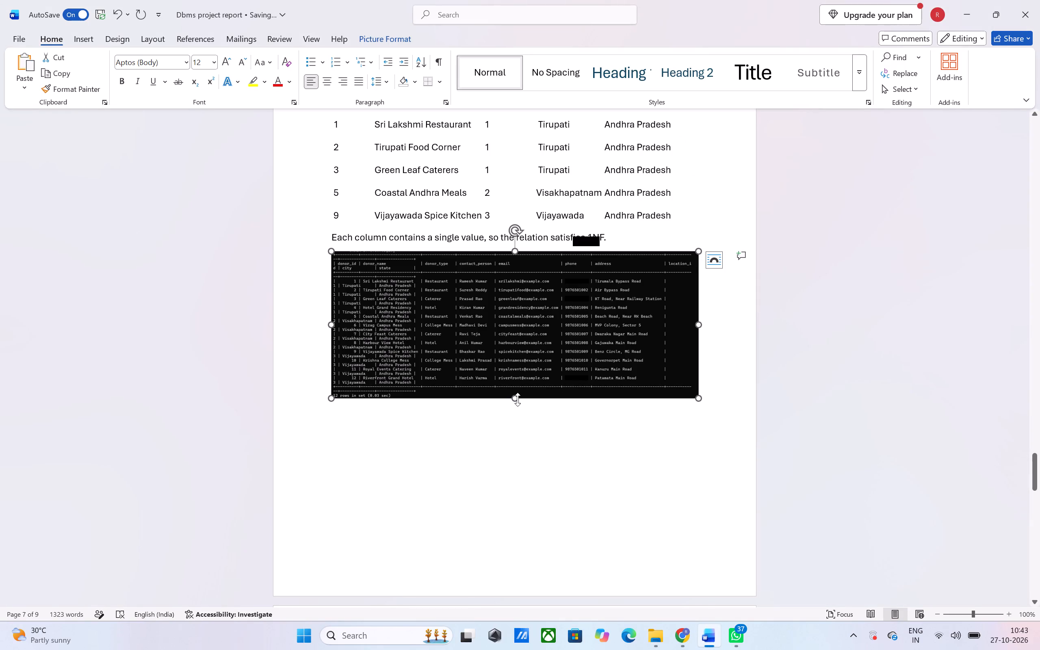
pyautogui.moveTo(518, 399); pyautogui.dragTo(516, 537)
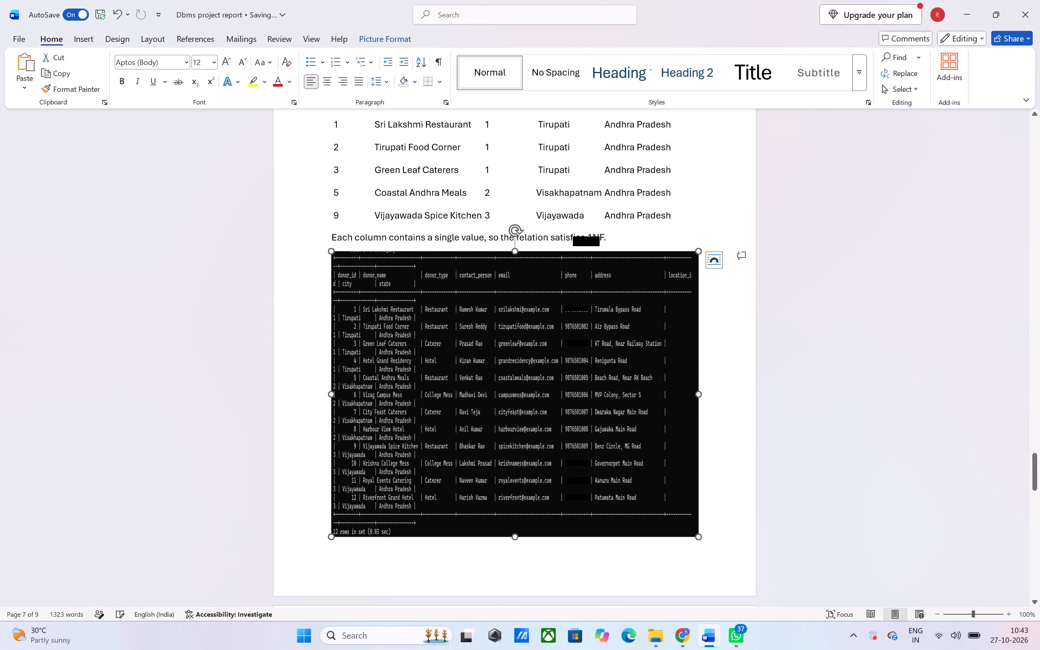
pyautogui.moveTo(334, 396); pyautogui.dragTo(297, 388)
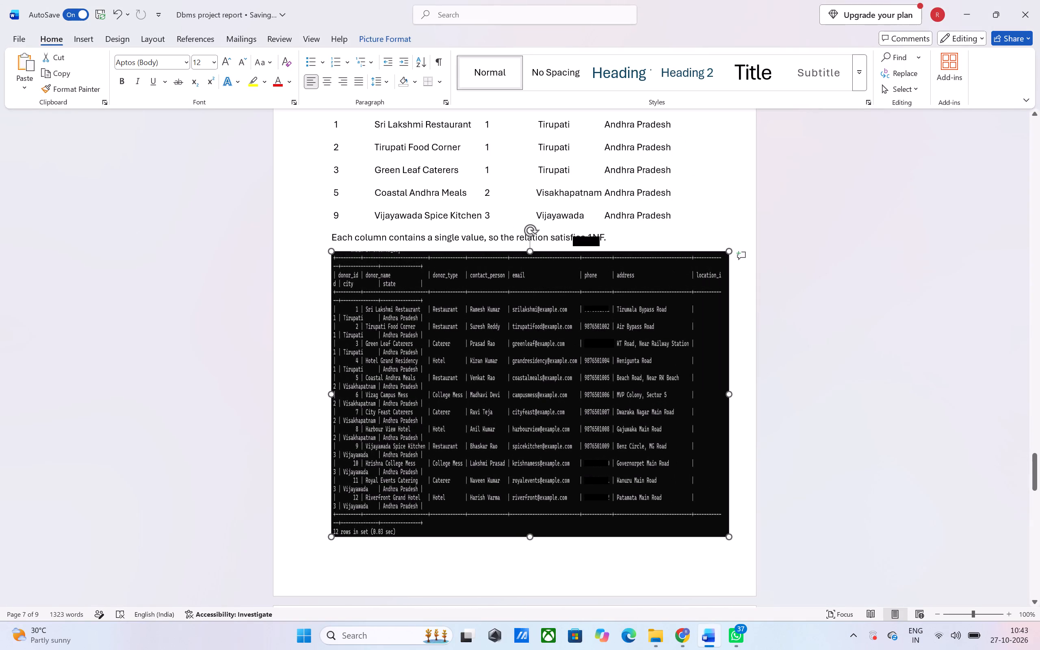
pyautogui.click(332, 393)
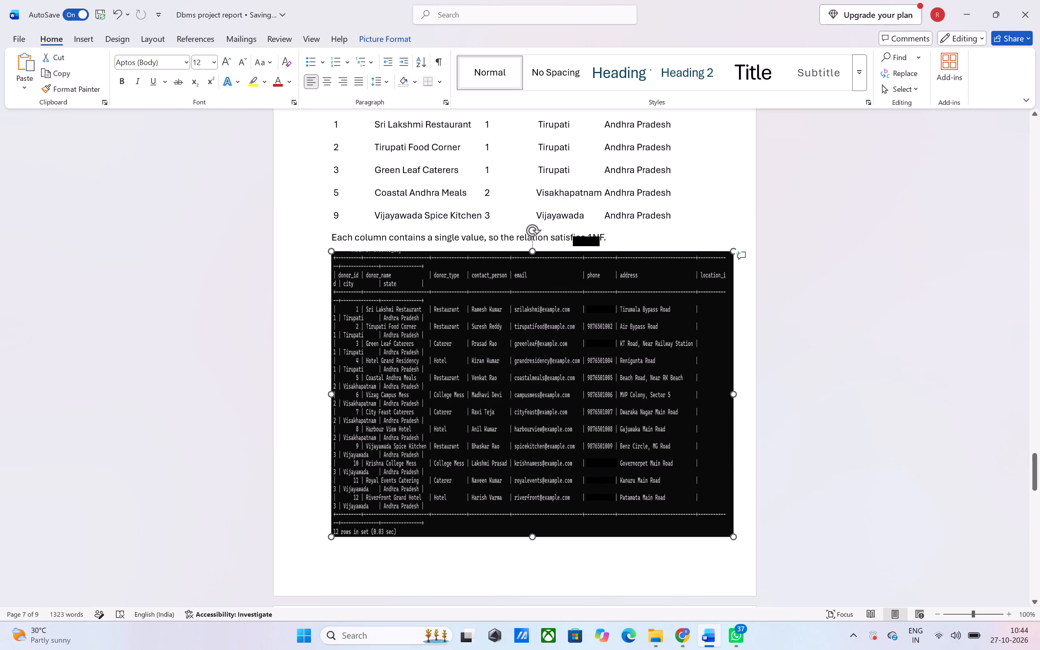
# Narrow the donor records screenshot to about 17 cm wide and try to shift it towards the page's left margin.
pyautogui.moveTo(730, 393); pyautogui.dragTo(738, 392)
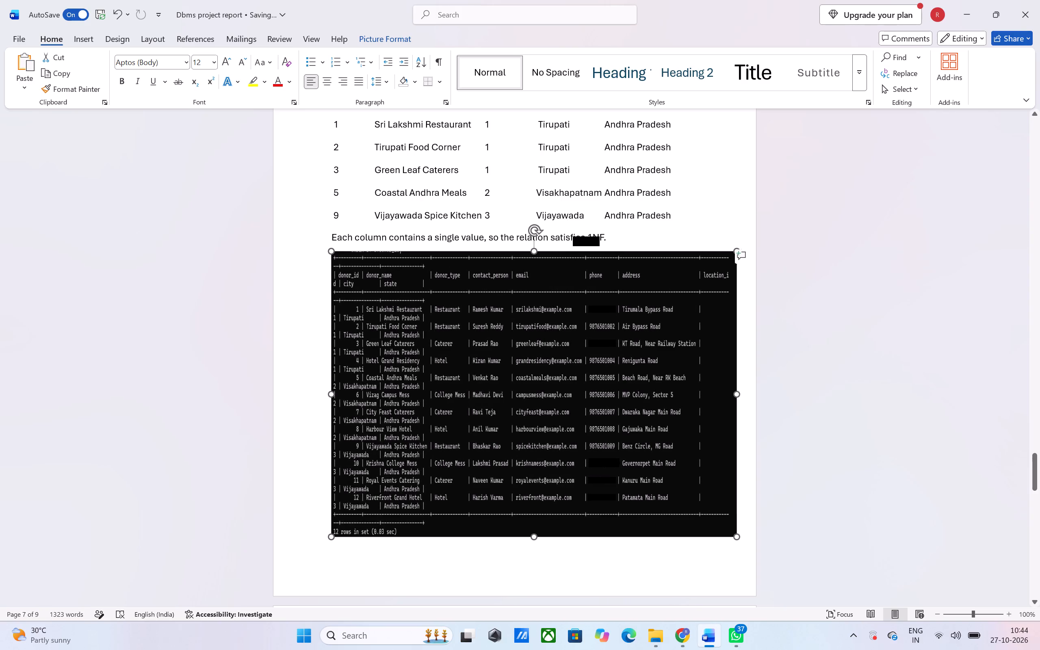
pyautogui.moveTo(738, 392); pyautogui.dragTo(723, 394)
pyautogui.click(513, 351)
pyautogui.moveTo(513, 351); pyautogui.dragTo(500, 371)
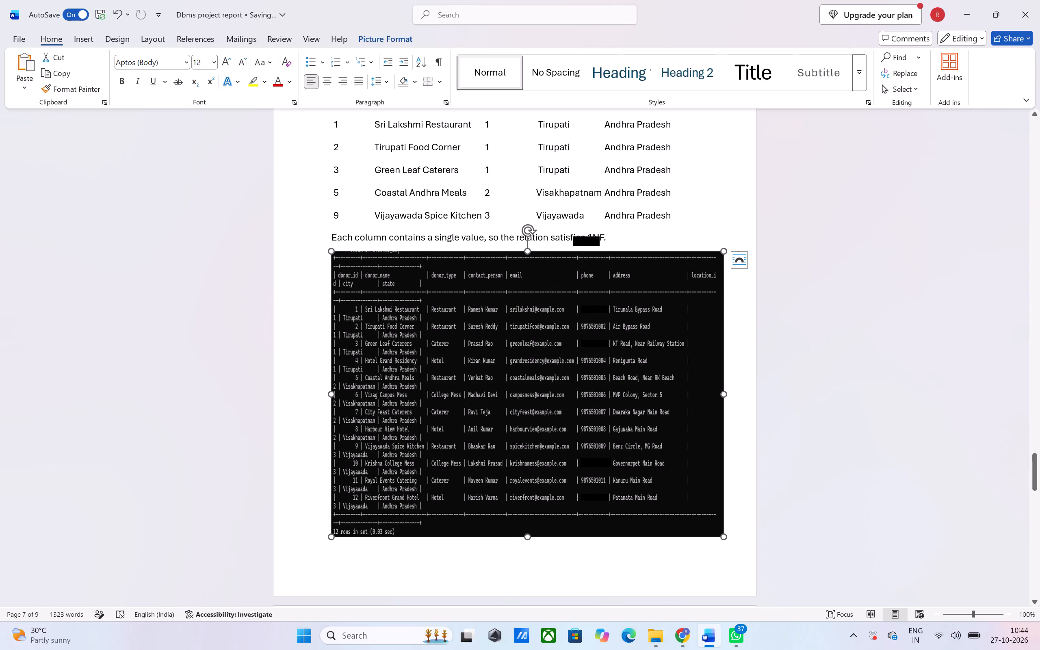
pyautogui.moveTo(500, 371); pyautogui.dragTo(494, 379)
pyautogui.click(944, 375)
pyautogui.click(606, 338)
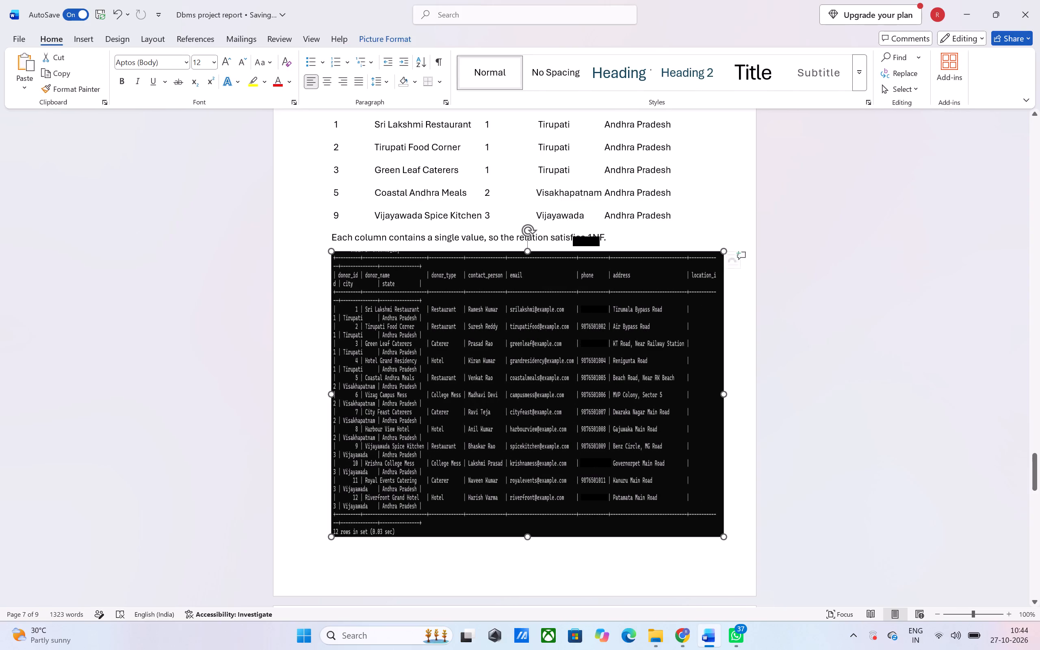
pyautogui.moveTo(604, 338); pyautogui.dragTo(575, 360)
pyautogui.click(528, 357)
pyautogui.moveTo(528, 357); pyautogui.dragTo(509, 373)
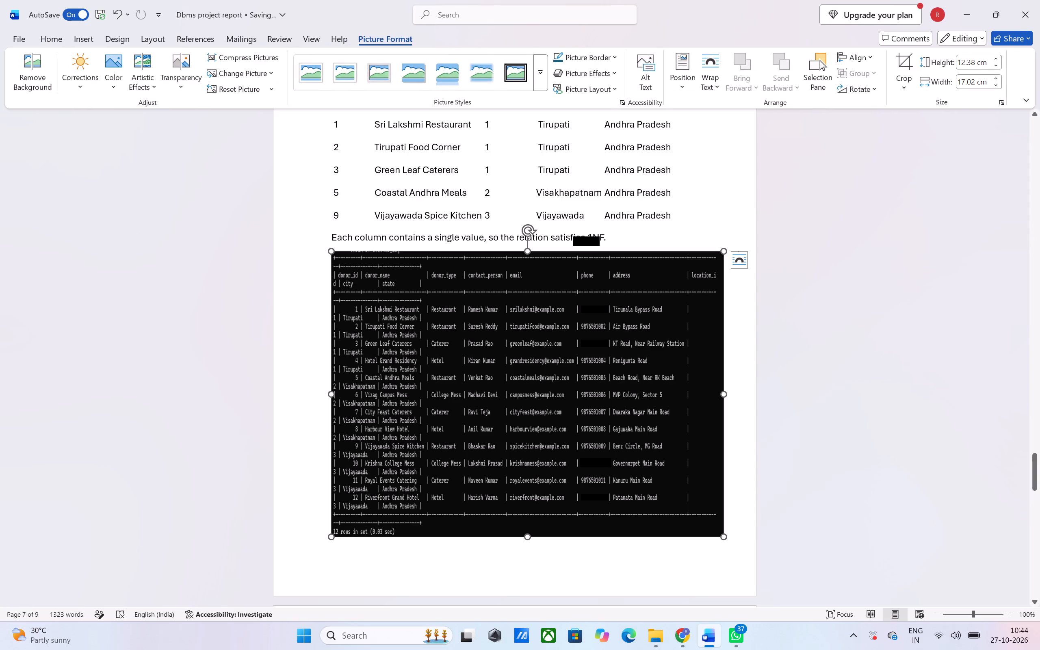
# Replace the resized donor records screenshot below the 1NF sentence with a freshly pasted copy.
pyautogui.press('BackSpace')
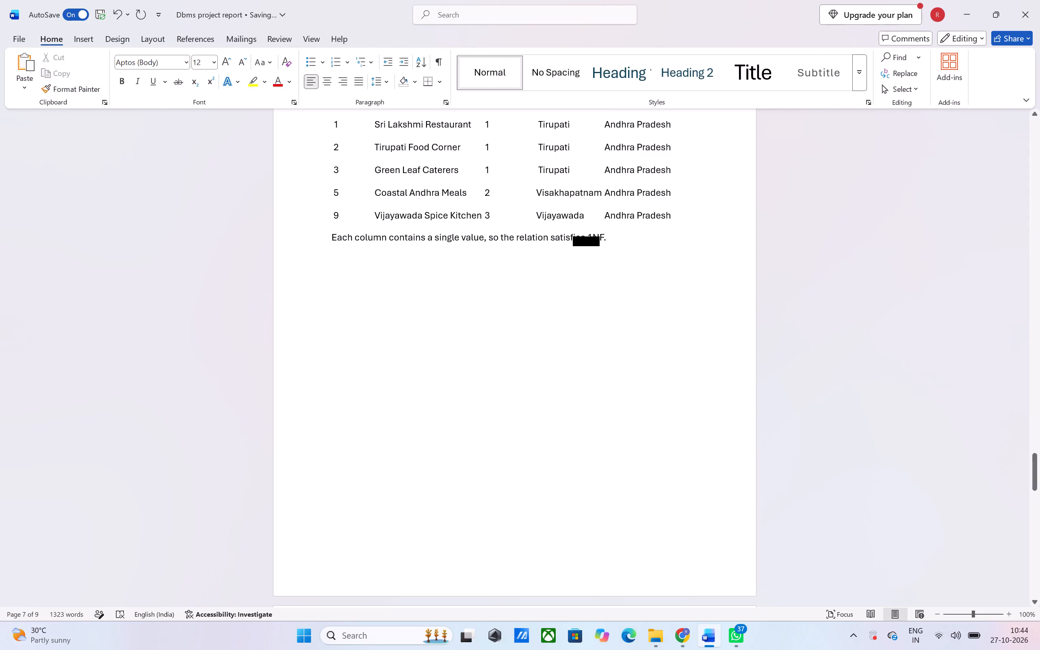
pyautogui.hotkey('ctrl', 'v')
pyautogui.click(550, 316)
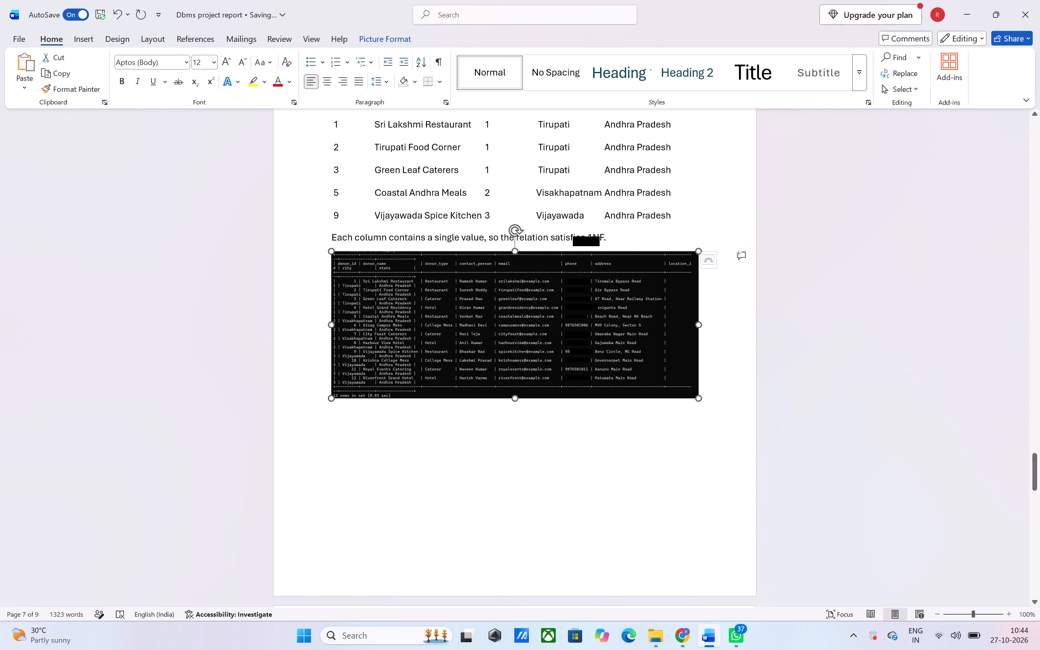
# Enlarge the pasted donor records screenshot, mainly stretching its height to use more of the space below the 1NF sentence.
pyautogui.moveTo(514, 398); pyautogui.dragTo(513, 417)
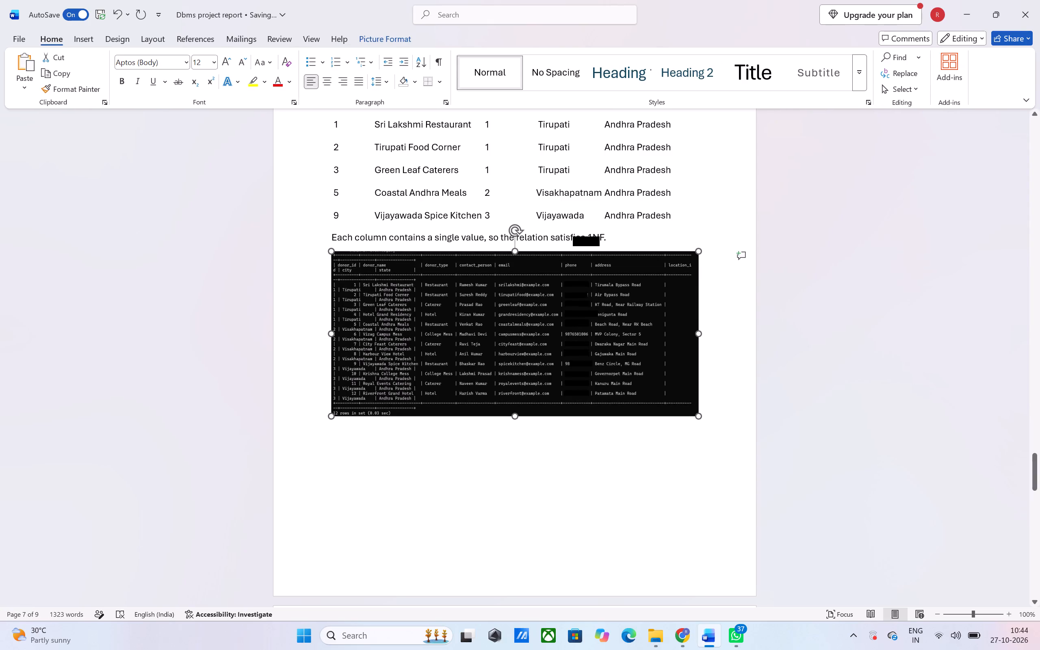
pyautogui.moveTo(513, 417); pyautogui.dragTo(505, 434)
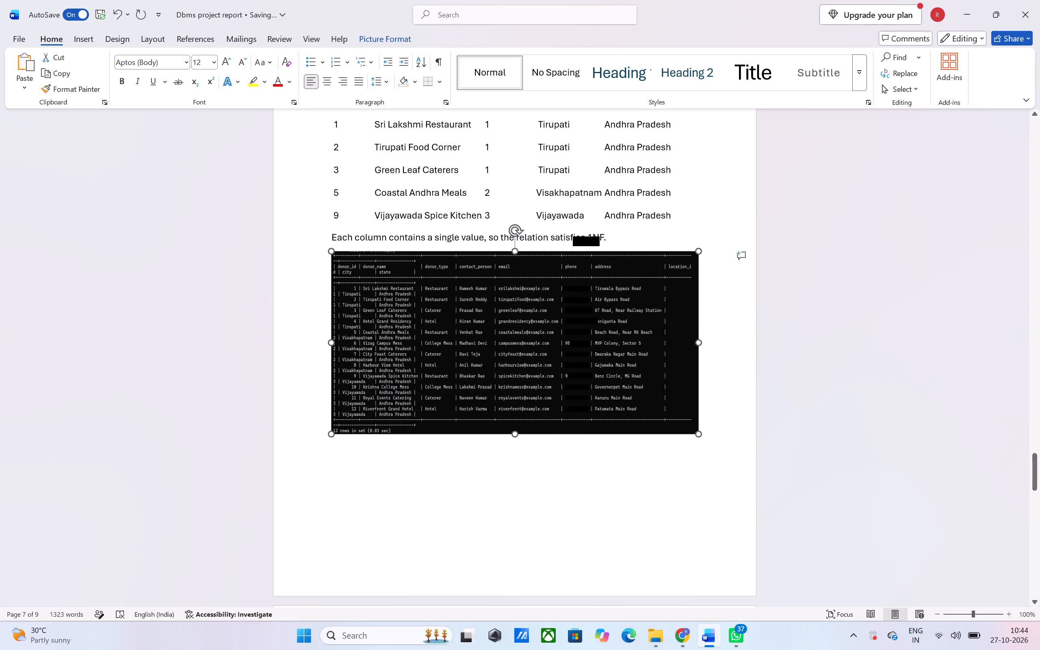
pyautogui.moveTo(505, 434); pyautogui.dragTo(508, 440)
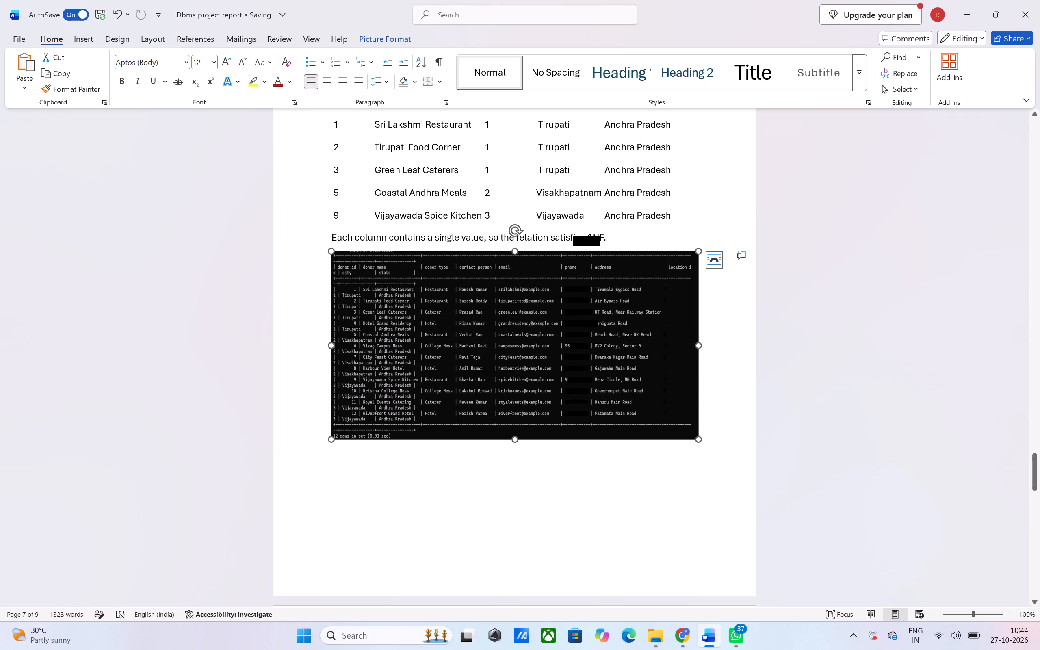
pyautogui.moveTo(330, 345); pyautogui.dragTo(319, 349)
pyautogui.click(440, 312)
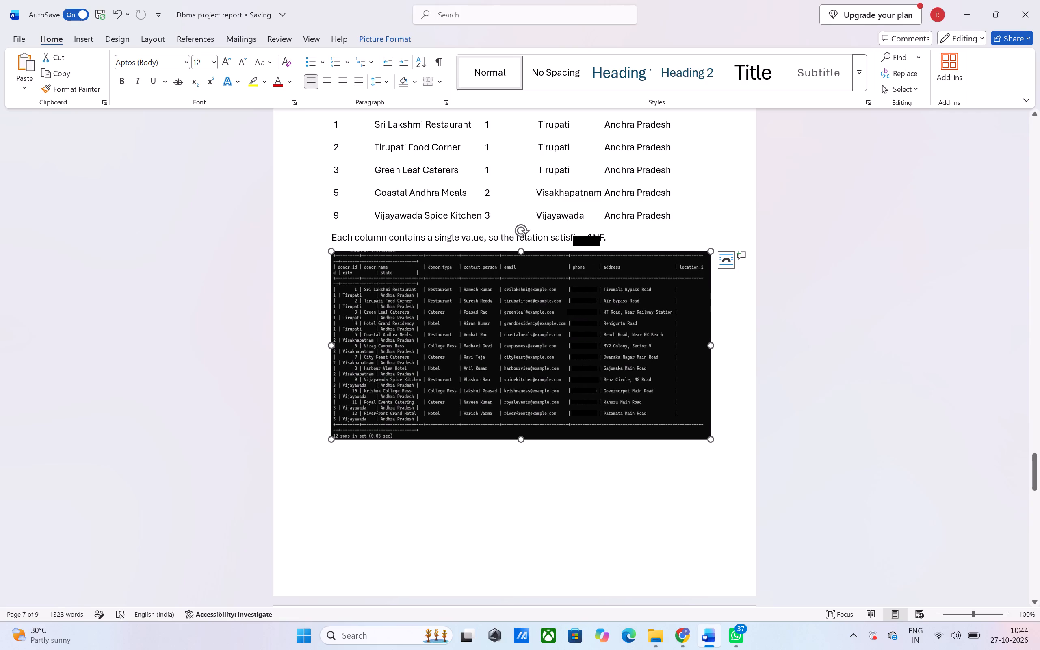
pyautogui.moveTo(522, 251); pyautogui.dragTo(519, 260)
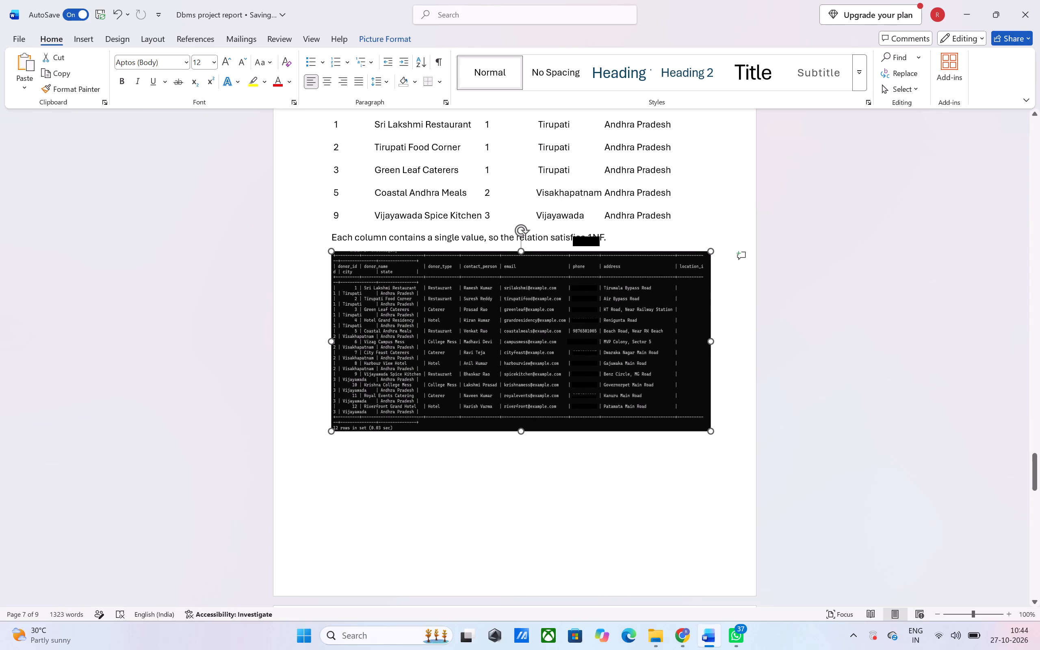
pyautogui.moveTo(519, 260); pyautogui.dragTo(513, 245)
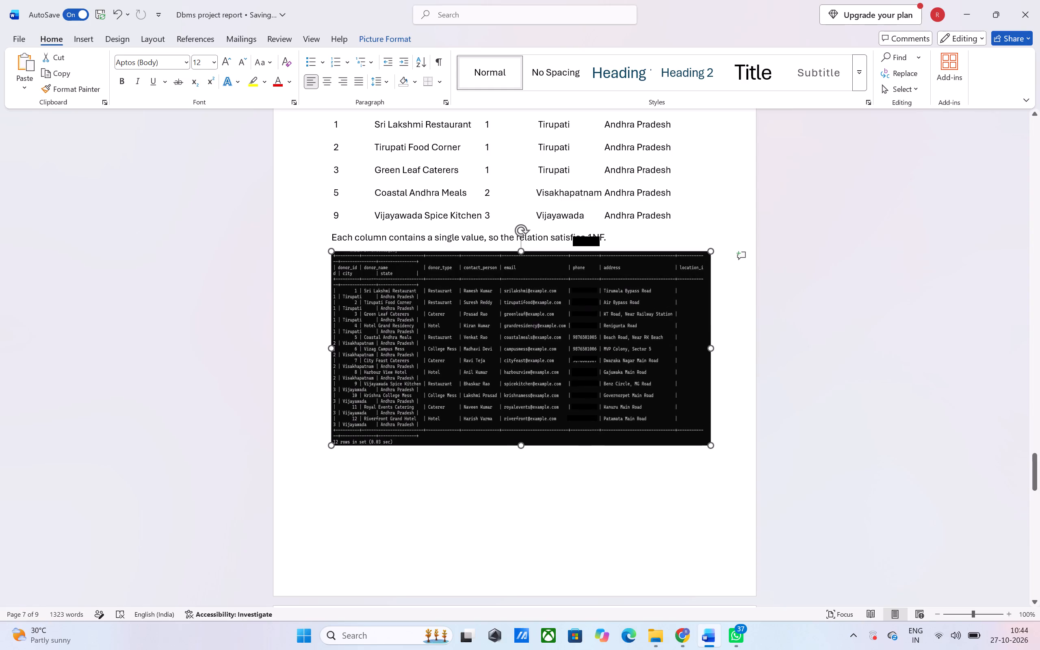
pyautogui.moveTo(513, 245); pyautogui.dragTo(525, 202)
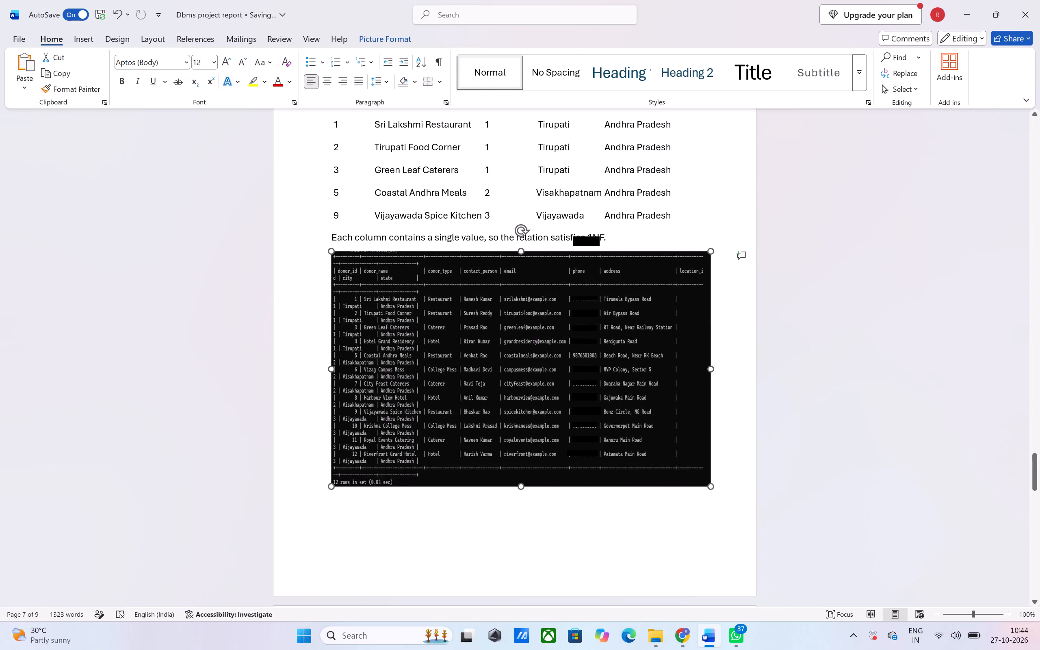
pyautogui.moveTo(525, 202); pyautogui.dragTo(541, 199)
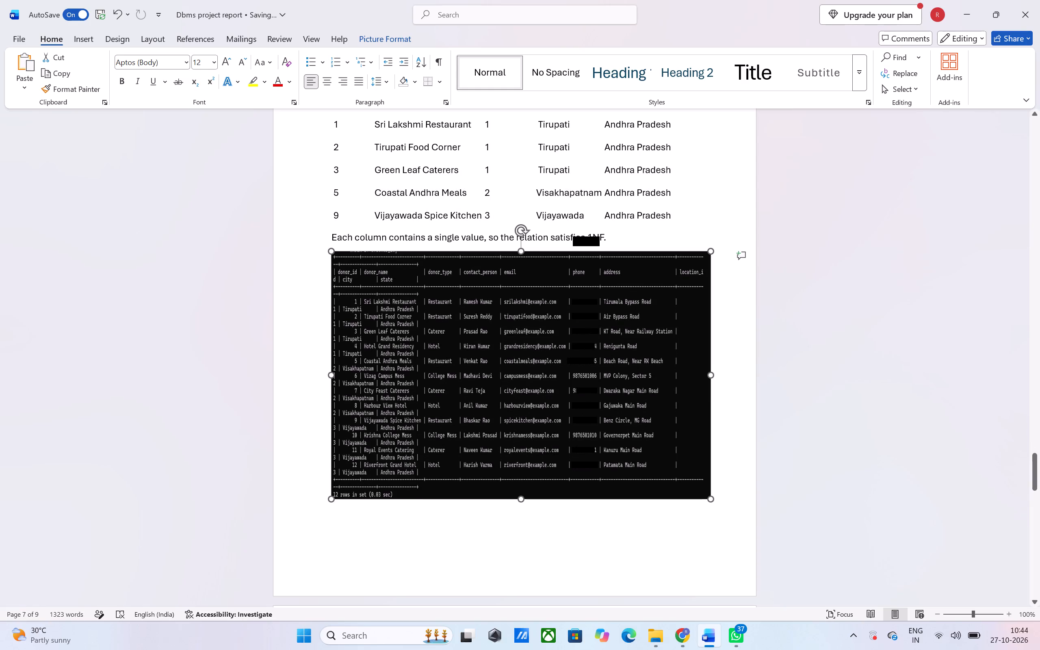
pyautogui.moveTo(541, 199); pyautogui.dragTo(531, 215)
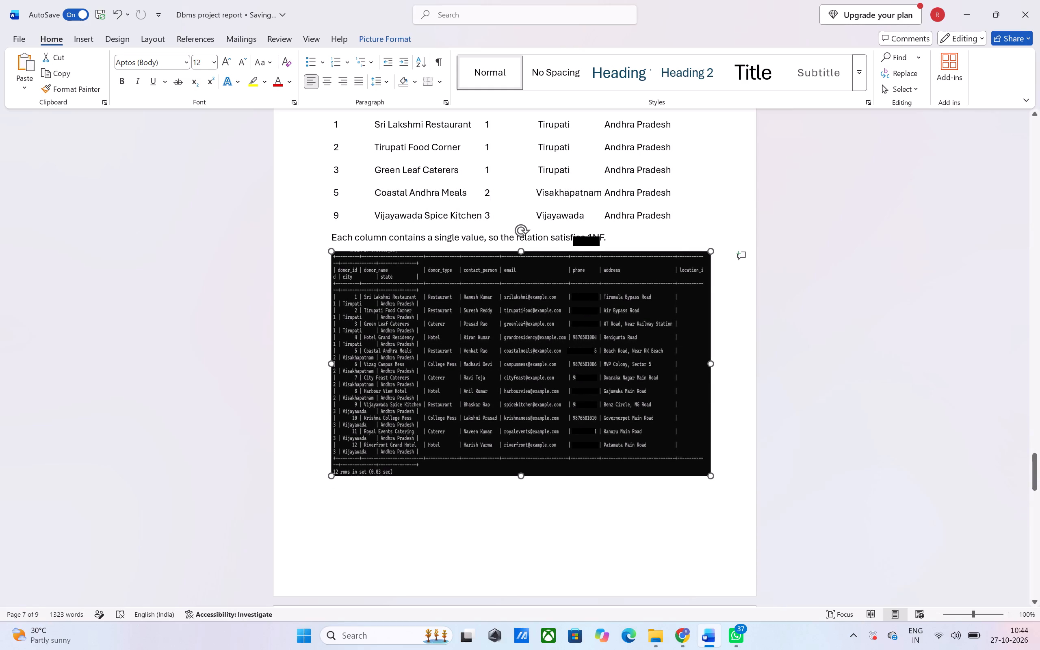
pyautogui.moveTo(531, 215); pyautogui.dragTo(530, 220)
pyautogui.moveTo(522, 472); pyautogui.dragTo(520, 476)
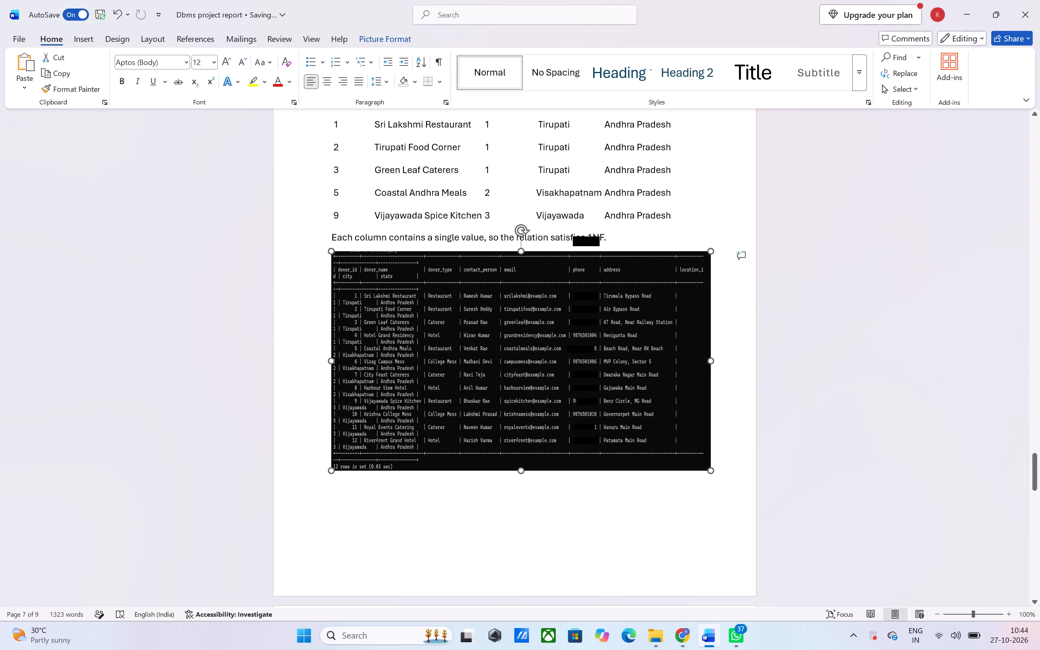
pyautogui.moveTo(520, 476); pyautogui.dragTo(518, 487)
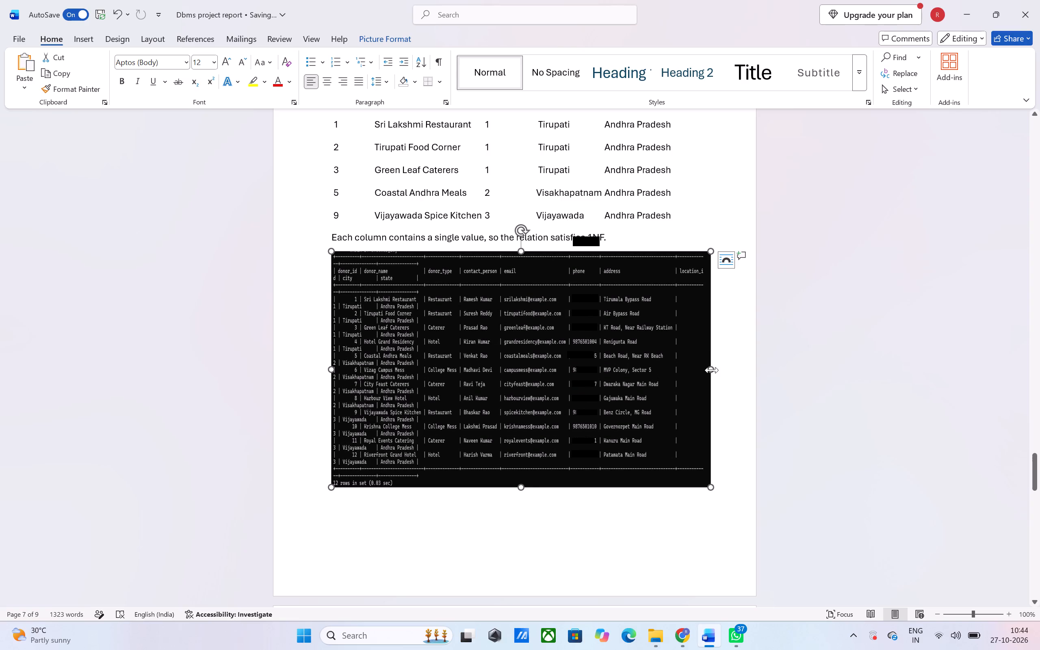
# Widen the donor records screenshot past the right text margin, almost to the page edge, and fine-tune its overall size.
pyautogui.moveTo(712, 370); pyautogui.dragTo(728, 371)
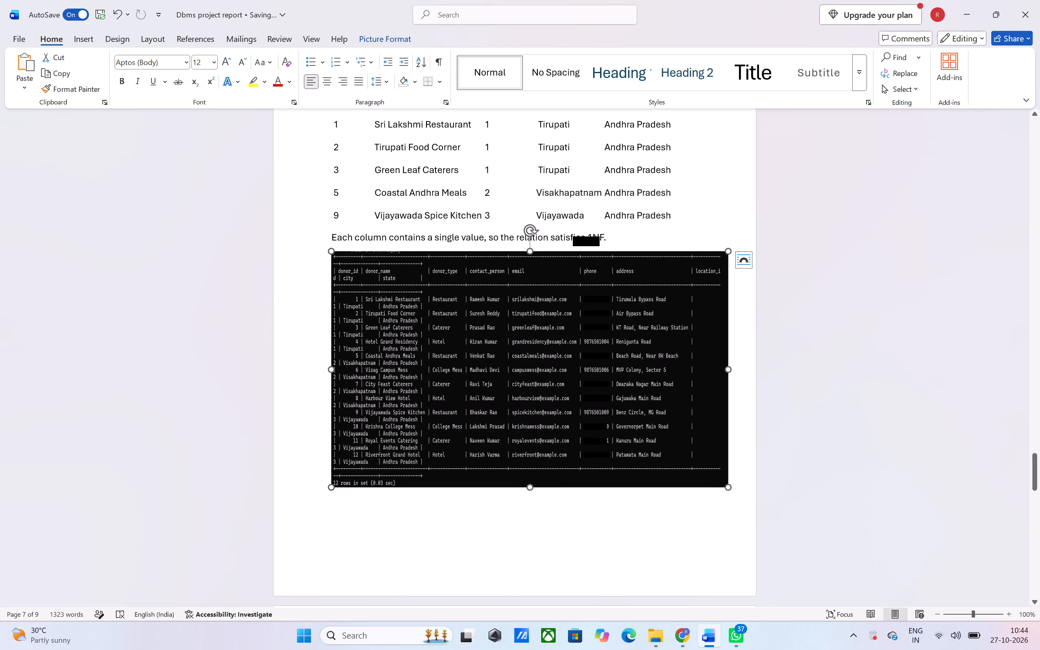
pyautogui.click(512, 532)
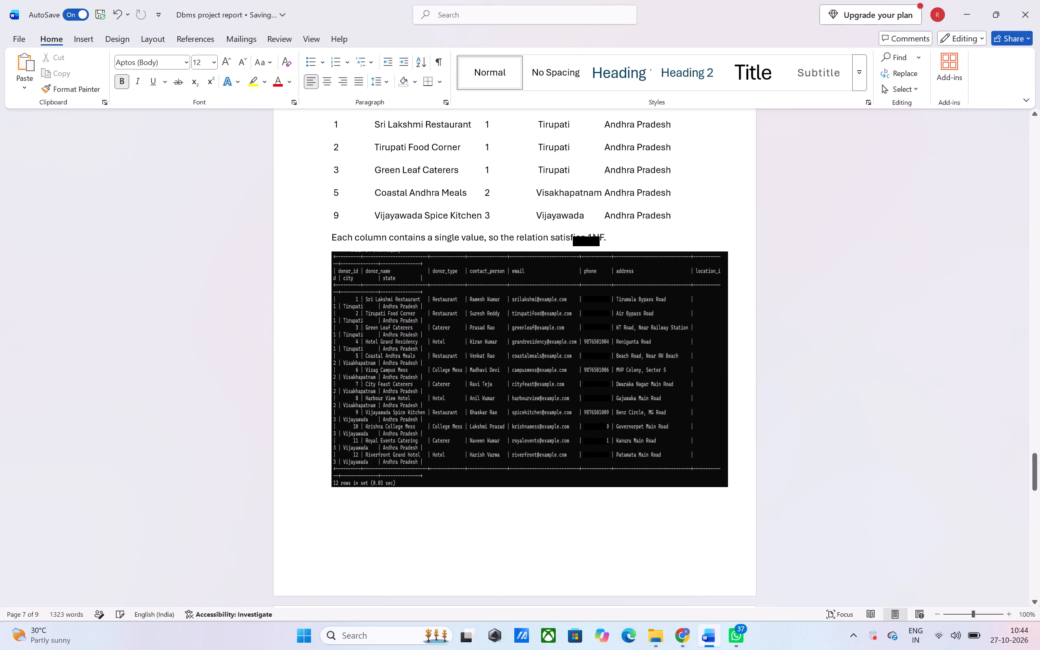
pyautogui.click(529, 257)
pyautogui.click(555, 262)
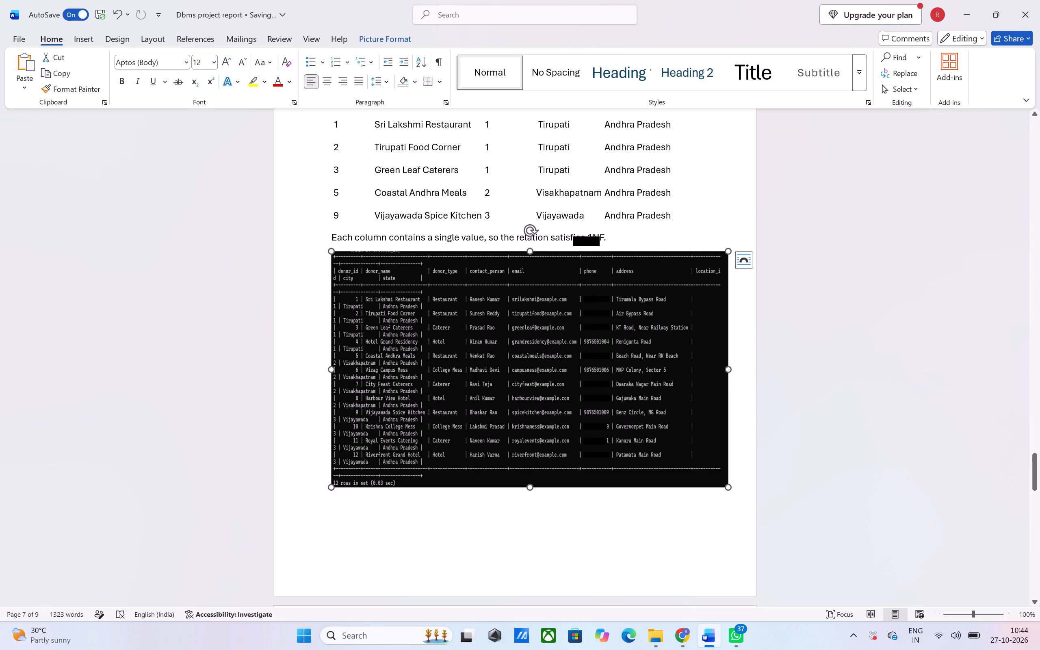
pyautogui.moveTo(331, 487); pyautogui.dragTo(321, 494)
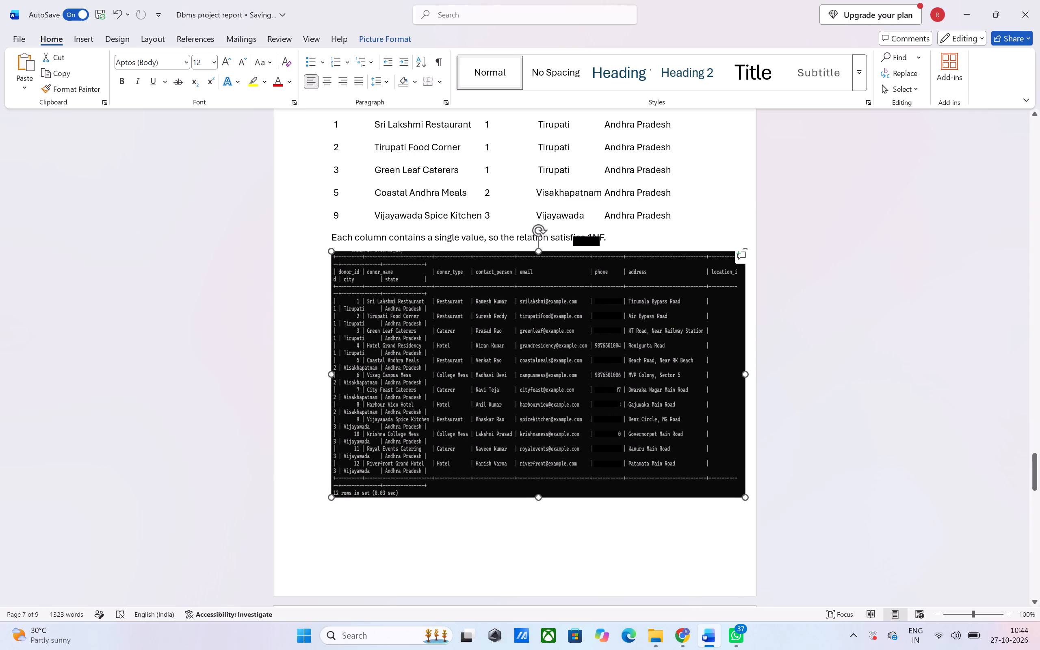
pyautogui.moveTo(321, 494); pyautogui.dragTo(323, 480)
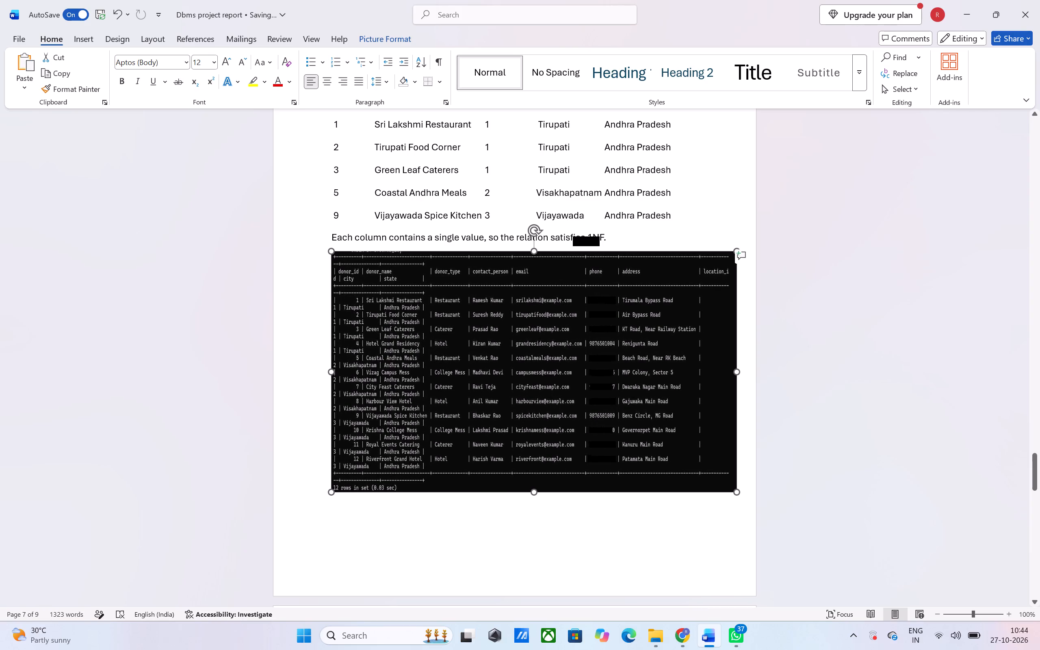
pyautogui.moveTo(323, 480); pyautogui.dragTo(324, 488)
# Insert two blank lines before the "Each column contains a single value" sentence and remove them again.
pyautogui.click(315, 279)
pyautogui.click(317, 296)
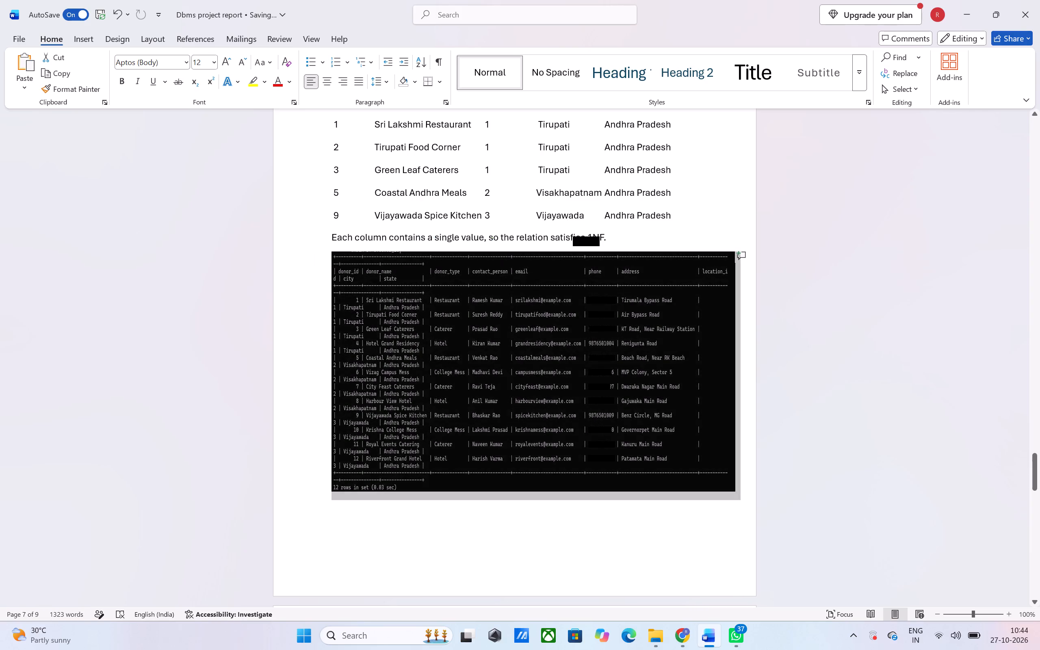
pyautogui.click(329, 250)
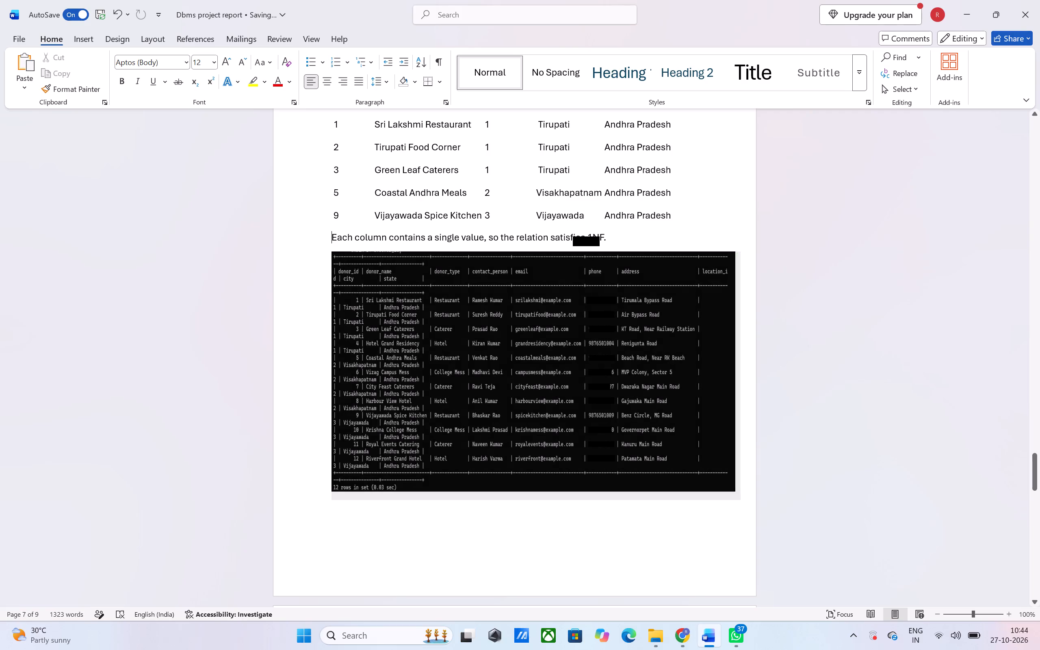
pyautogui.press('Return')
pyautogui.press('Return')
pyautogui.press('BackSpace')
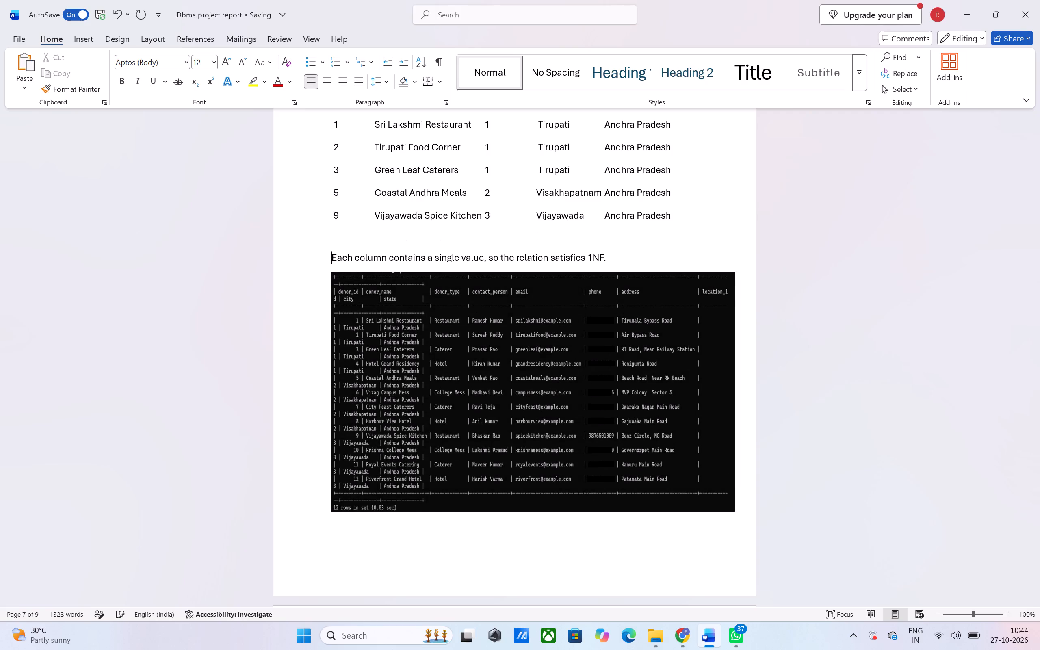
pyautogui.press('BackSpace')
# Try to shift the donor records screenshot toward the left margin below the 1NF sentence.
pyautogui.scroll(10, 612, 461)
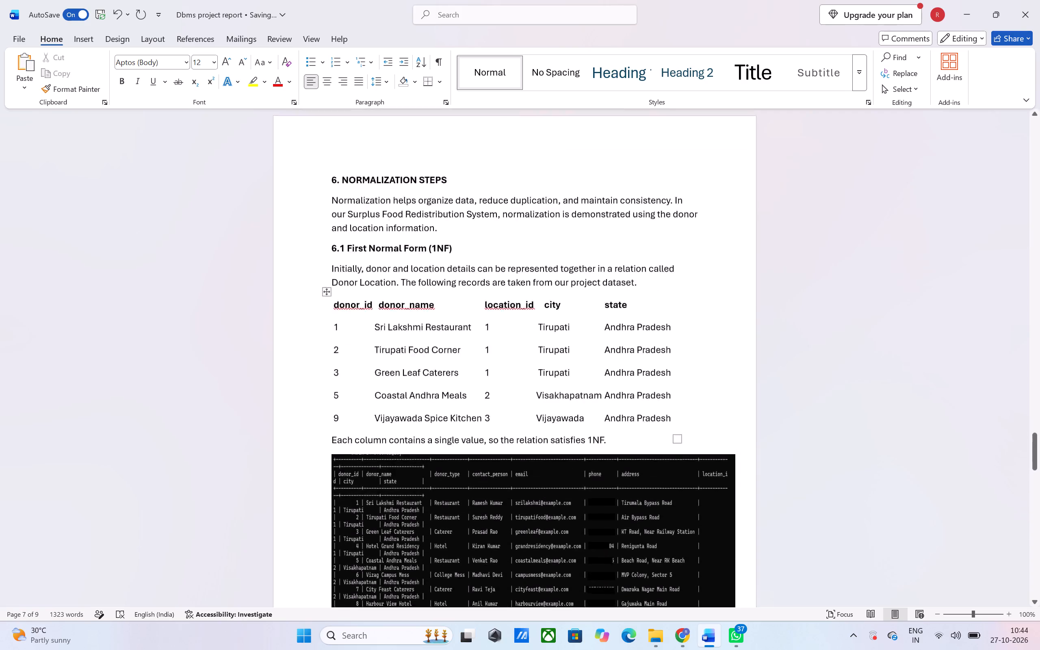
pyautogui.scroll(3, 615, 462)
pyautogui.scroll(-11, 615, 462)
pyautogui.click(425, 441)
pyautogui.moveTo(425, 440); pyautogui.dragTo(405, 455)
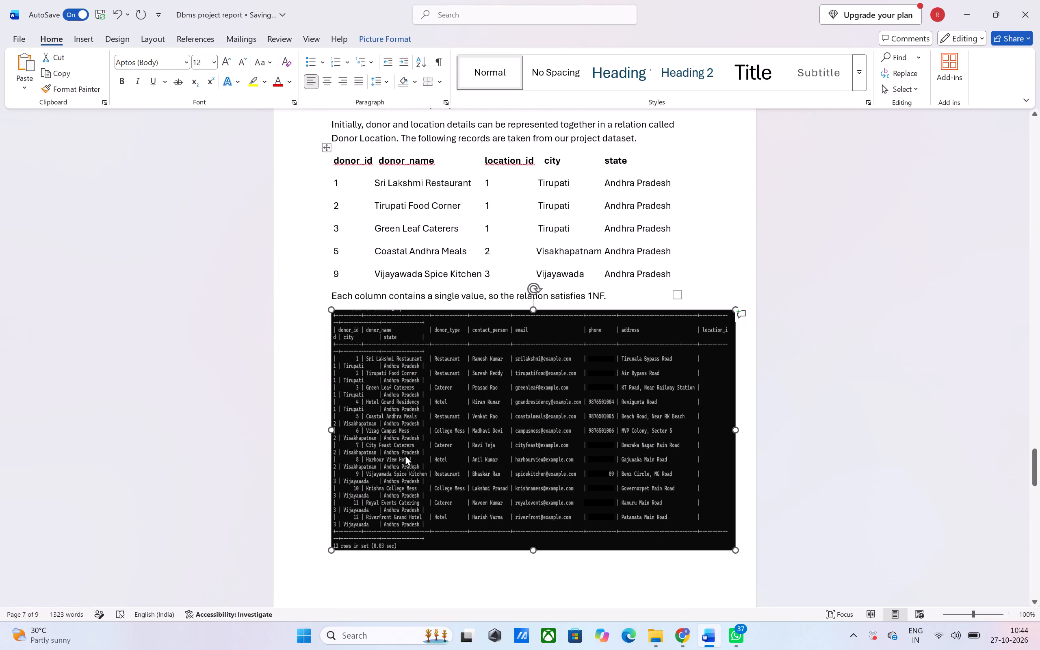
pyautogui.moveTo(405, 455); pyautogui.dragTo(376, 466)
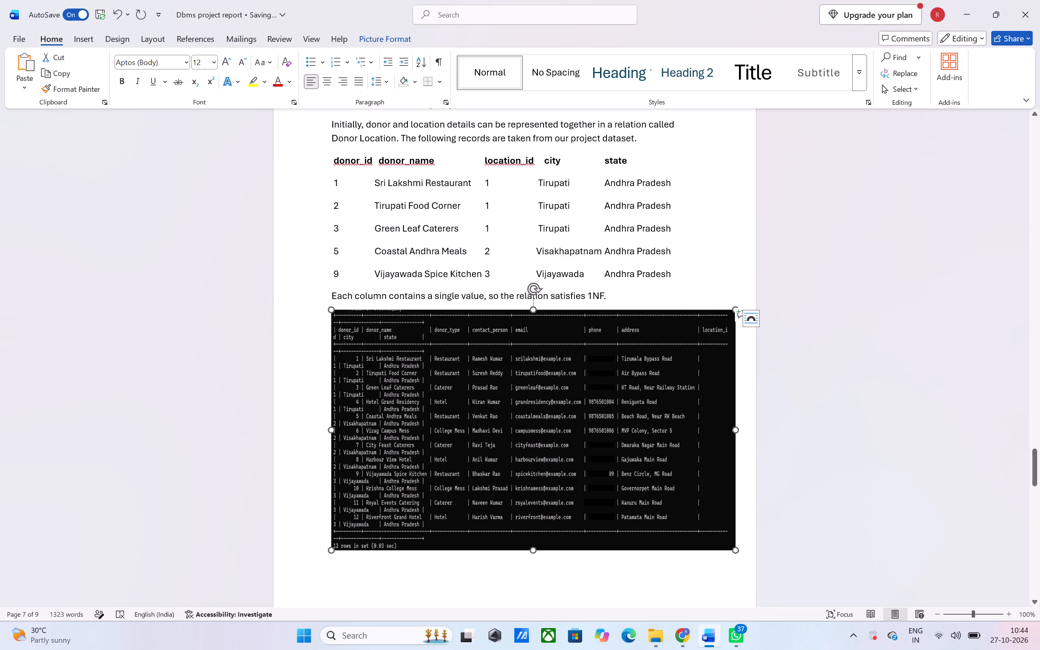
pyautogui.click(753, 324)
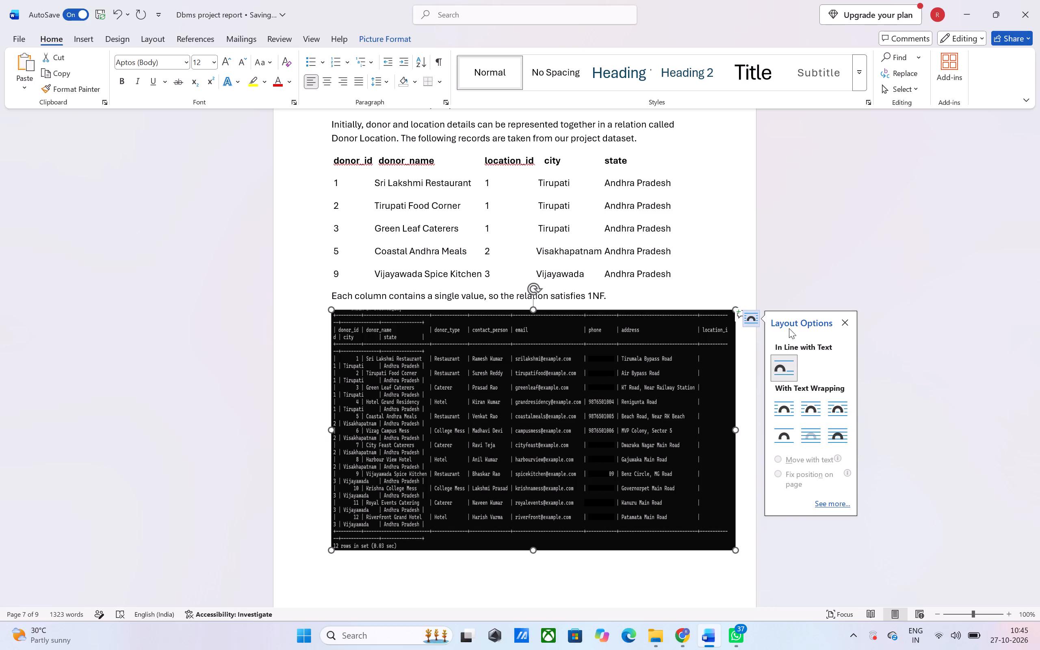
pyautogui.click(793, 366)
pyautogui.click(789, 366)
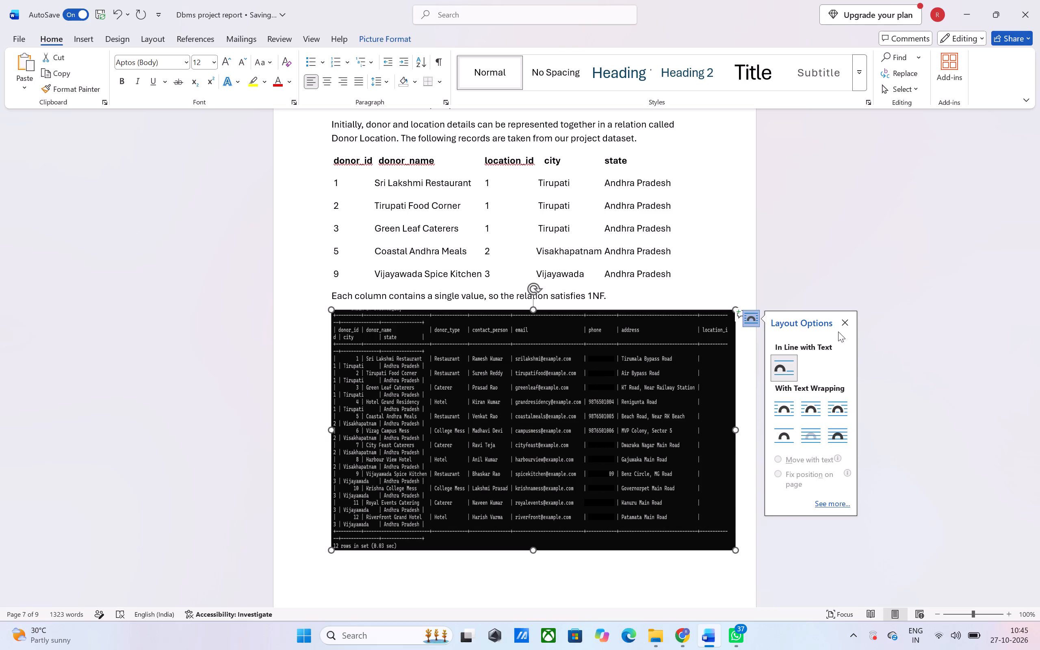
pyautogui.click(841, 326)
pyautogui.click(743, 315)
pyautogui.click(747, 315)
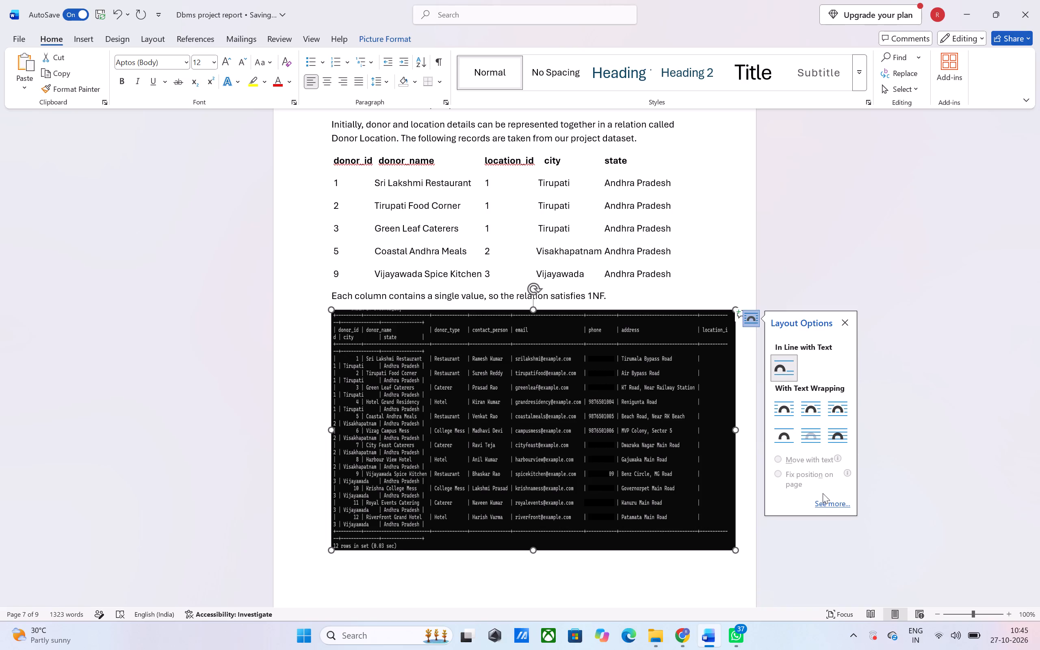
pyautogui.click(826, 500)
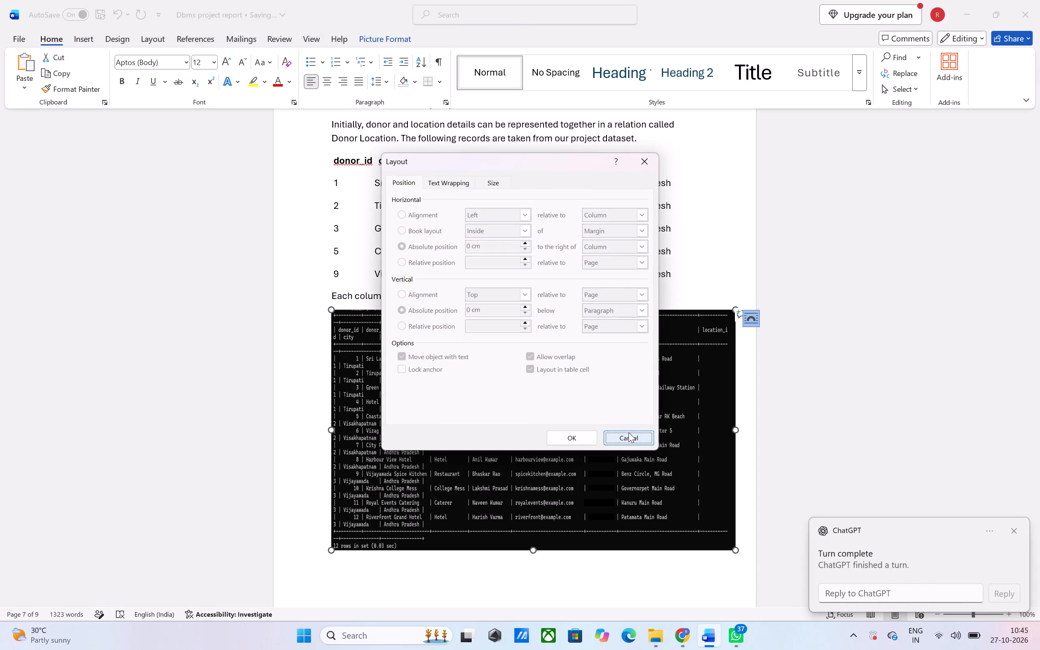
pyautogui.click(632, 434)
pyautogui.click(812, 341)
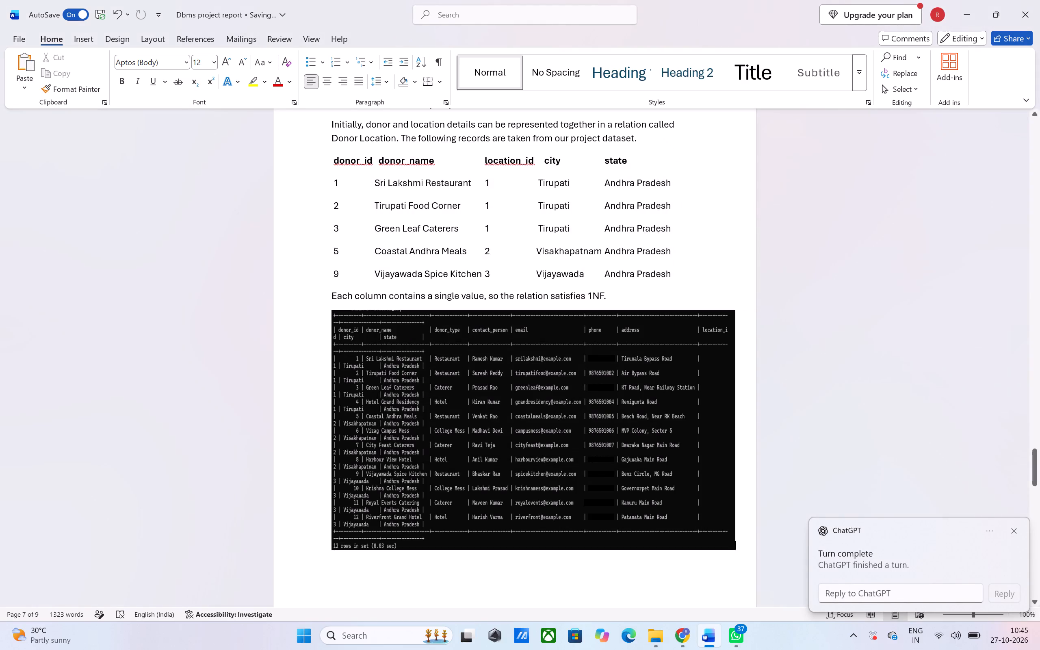
# Narrow the donor records screenshot slightly and stretch its lower edge a little further down the page.
pyautogui.moveTo(708, 323); pyautogui.dragTo(678, 345)
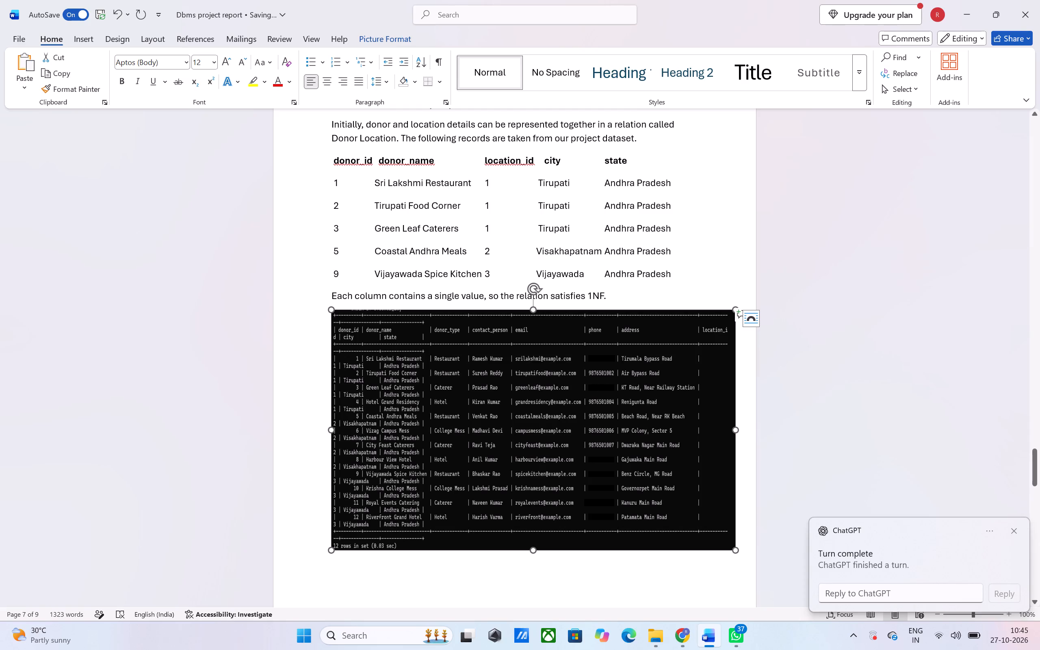
pyautogui.moveTo(334, 433); pyautogui.dragTo(324, 431)
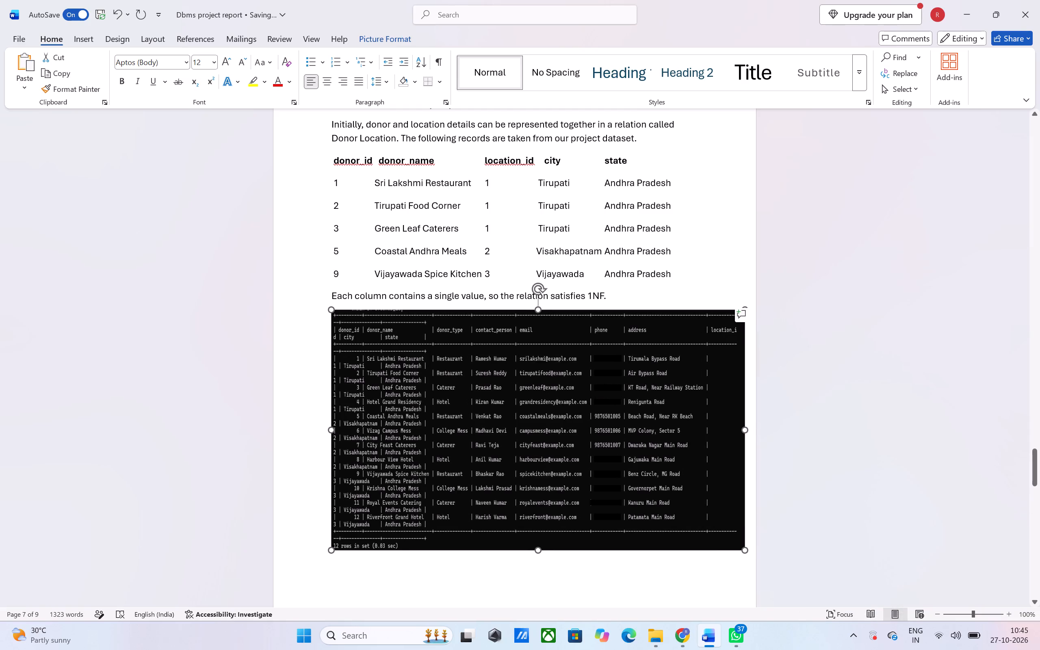
pyautogui.moveTo(324, 431); pyautogui.dragTo(335, 428)
pyautogui.moveTo(457, 418); pyautogui.dragTo(448, 435)
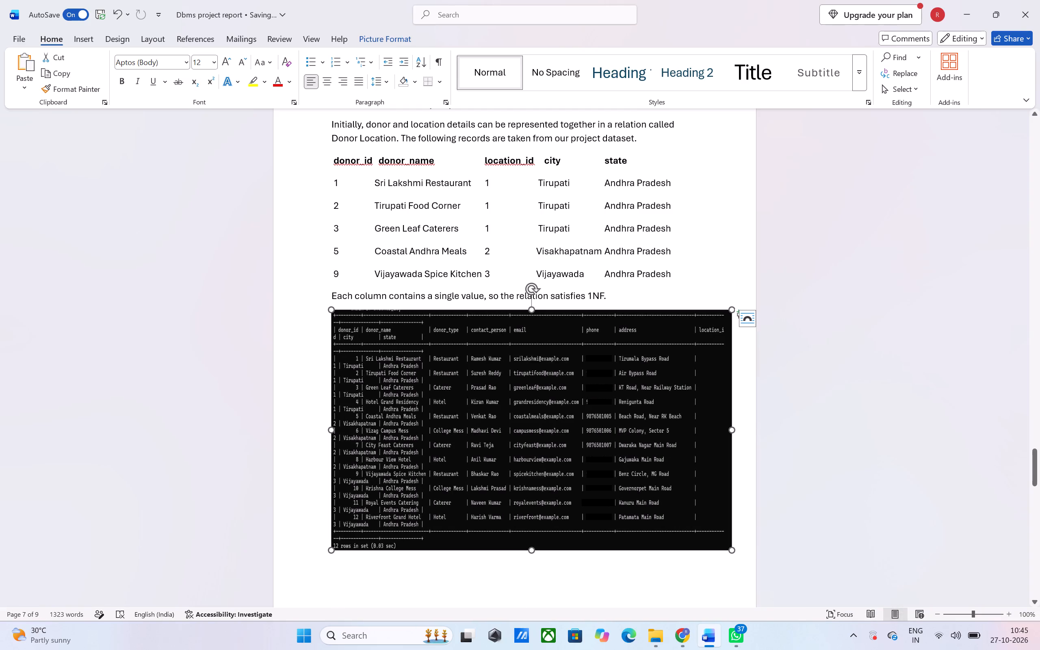
pyautogui.moveTo(530, 550); pyautogui.dragTo(527, 560)
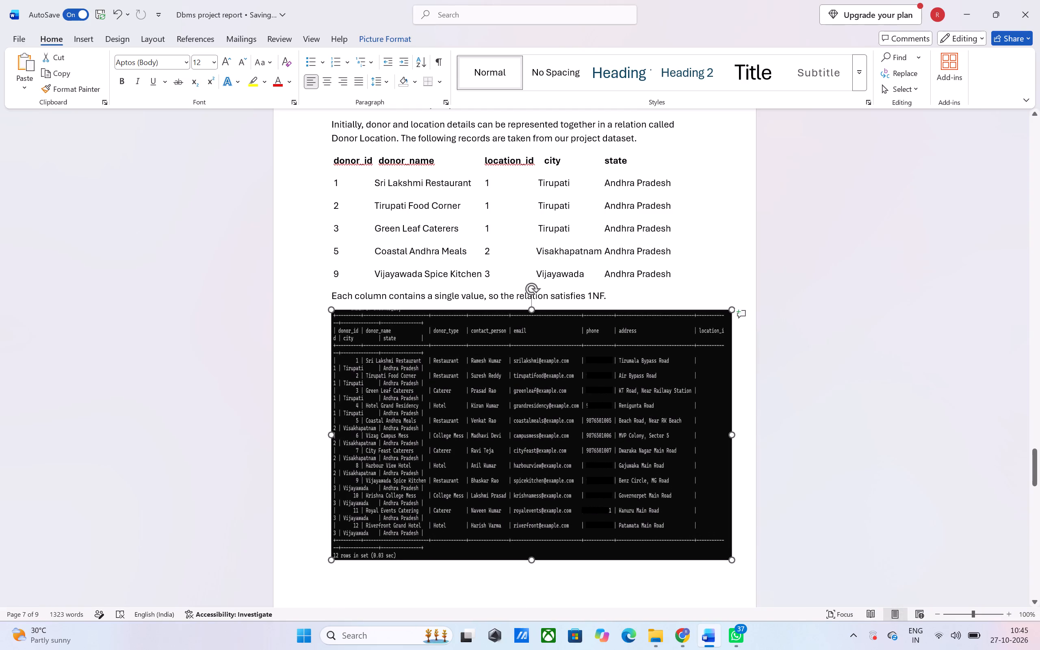
pyautogui.moveTo(527, 560); pyautogui.dragTo(526, 563)
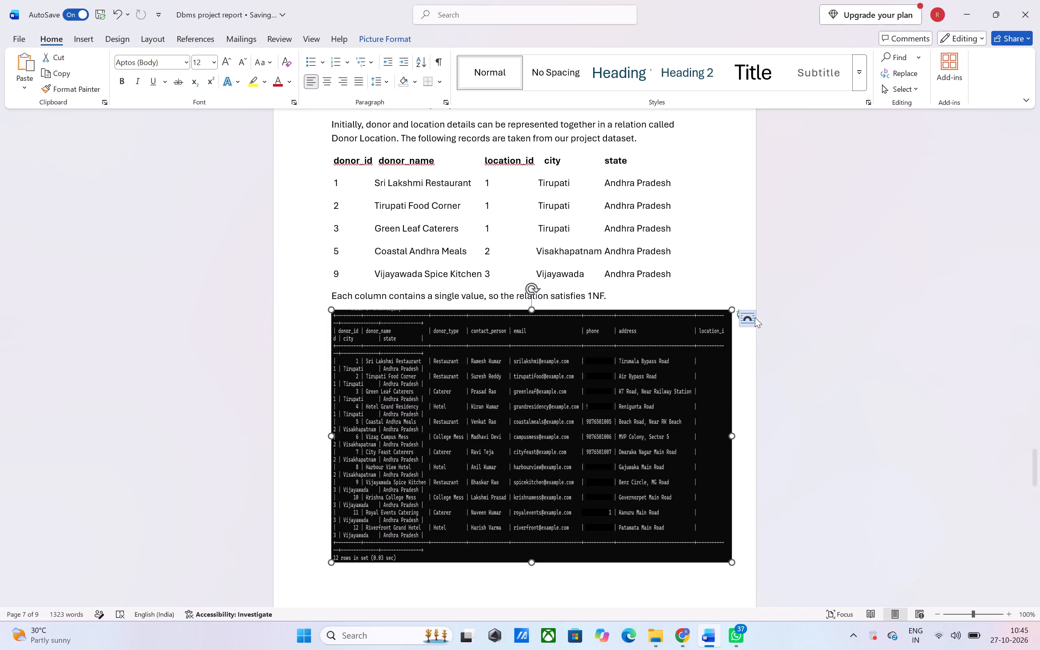
# Give the donor records screenshot Square text wrapping and fix its position on the page.
pyautogui.click(755, 317)
pyautogui.click(777, 369)
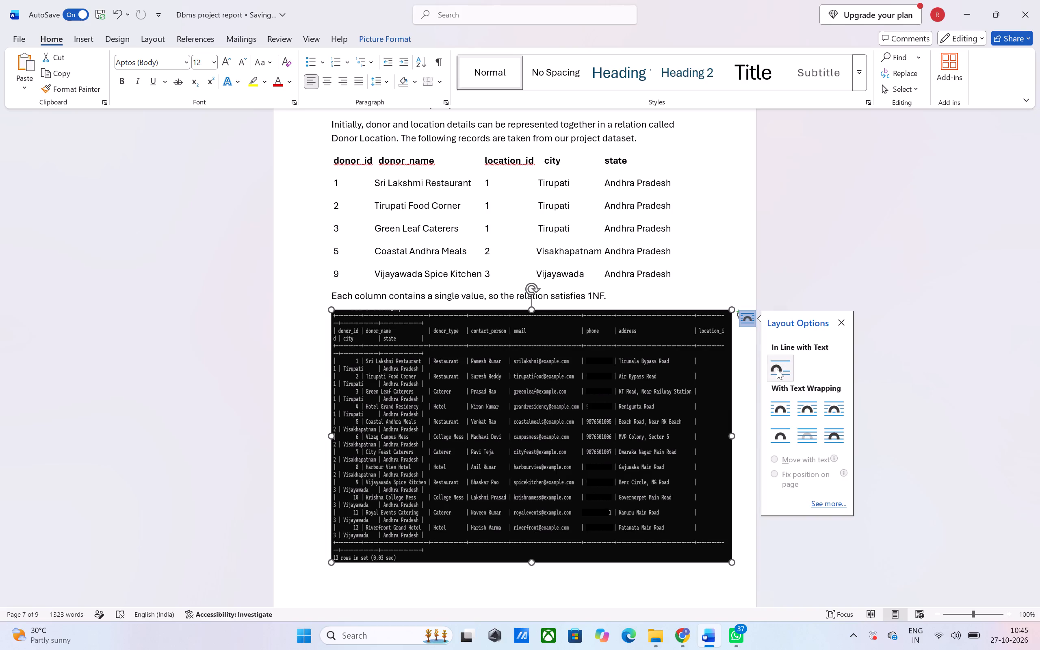
pyautogui.click(784, 403)
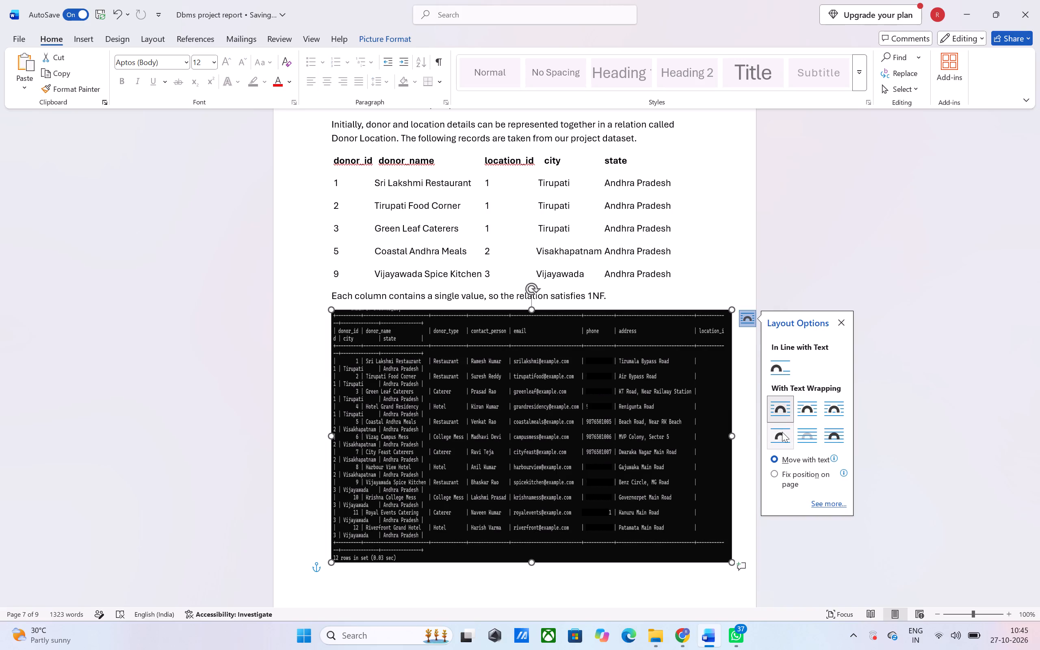
pyautogui.click(776, 474)
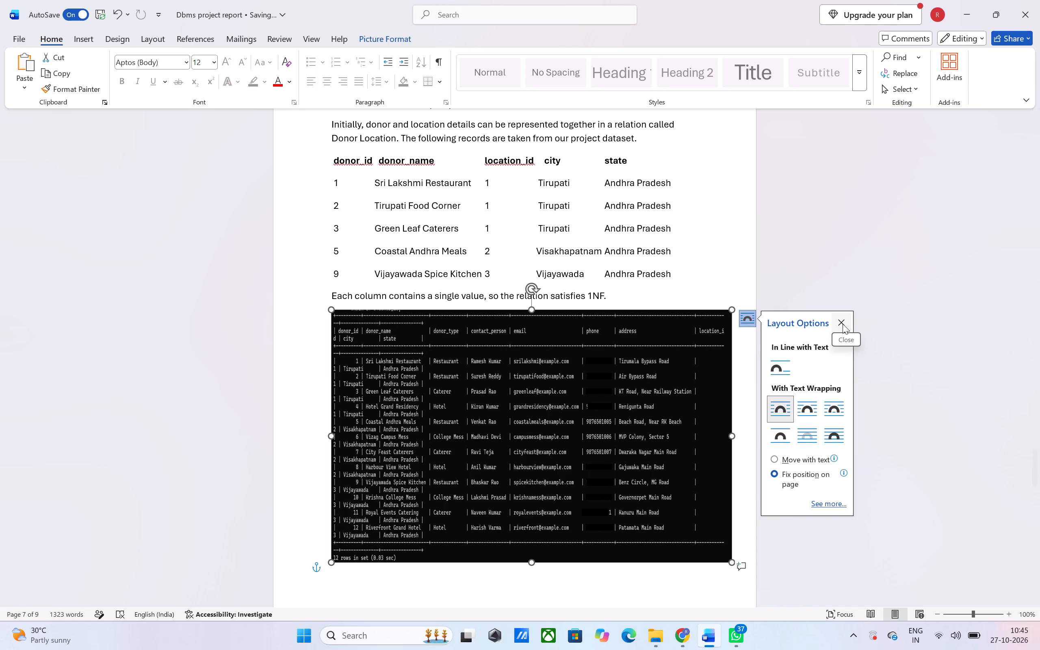
pyautogui.click(843, 323)
# Extend the donor records screenshot into the left page margin and stretch it taller toward the bottom of the page.
pyautogui.moveTo(331, 436); pyautogui.dragTo(331, 435)
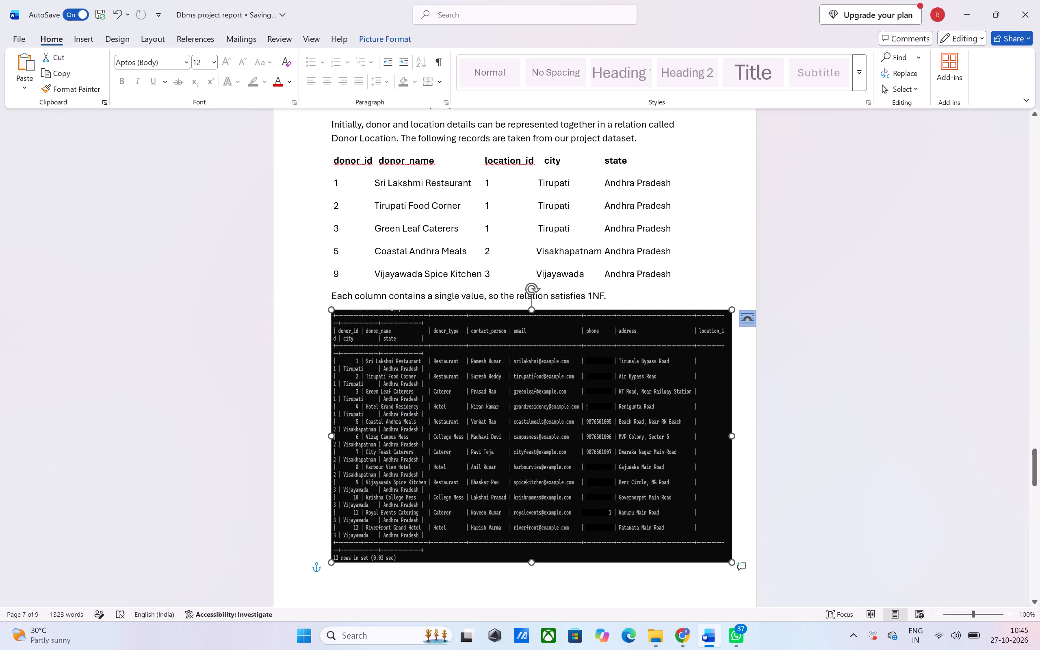
pyautogui.moveTo(331, 435); pyautogui.dragTo(293, 439)
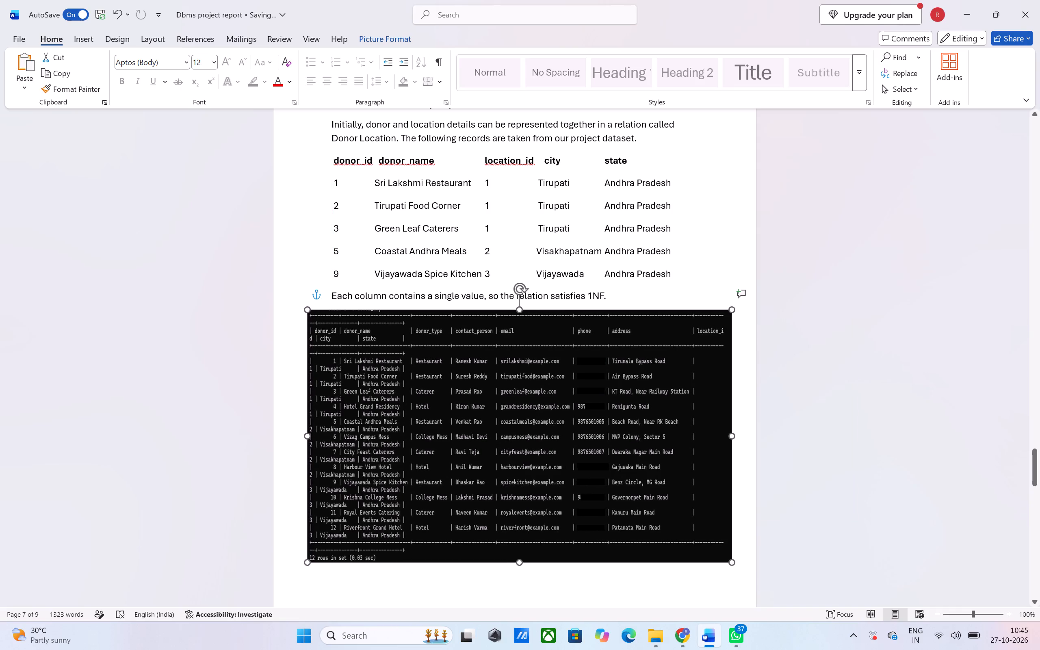
pyautogui.moveTo(293, 439); pyautogui.dragTo(304, 441)
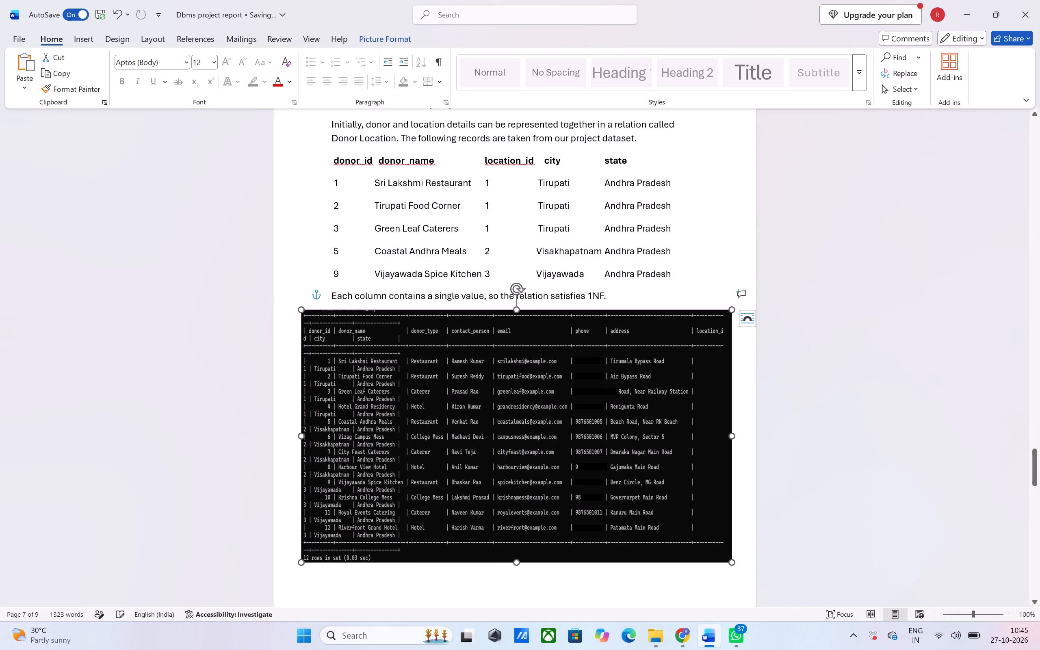
pyautogui.moveTo(516, 563); pyautogui.dragTo(518, 589)
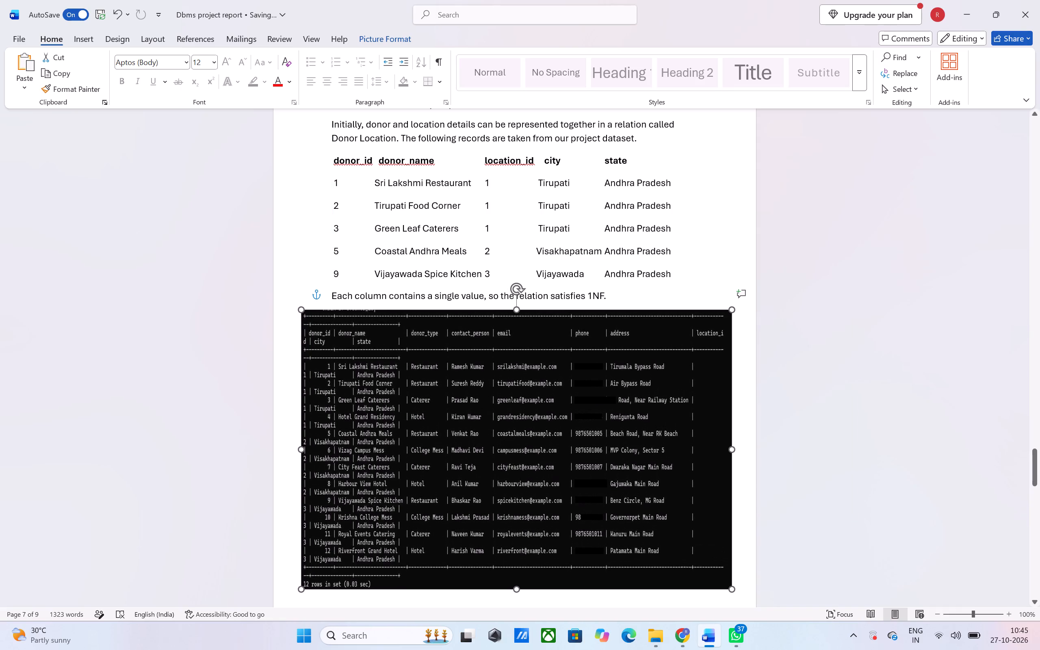
pyautogui.moveTo(518, 589); pyautogui.dragTo(516, 577)
pyautogui.click(849, 479)
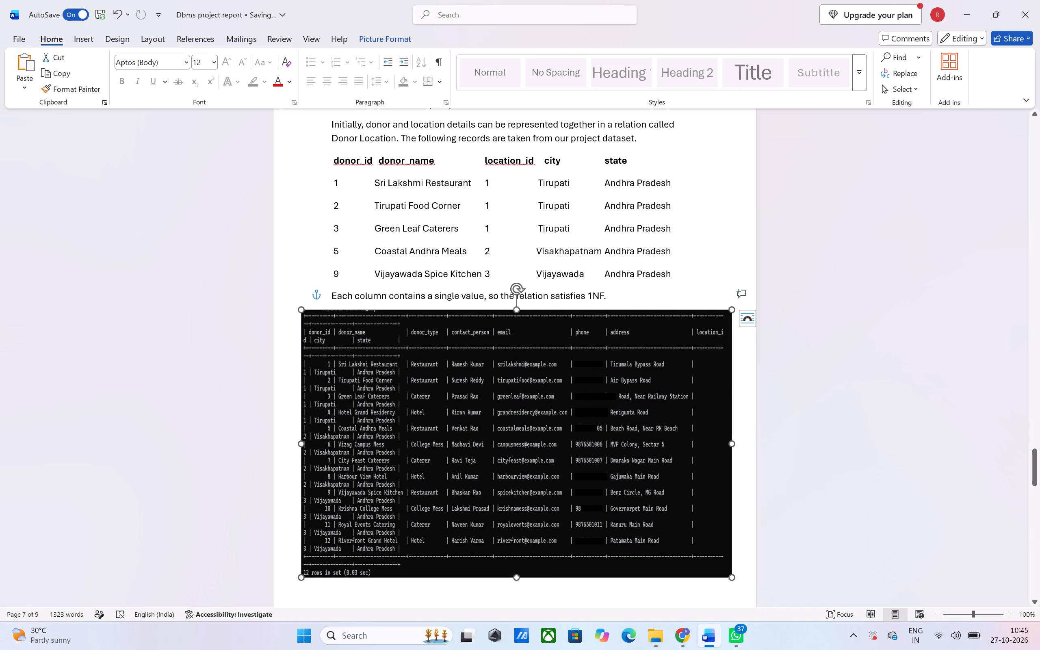
# Remove the blank lines before the 6.2 Second Normal Form (2NF) heading, keeping it on its own line at the top of the page after the screenshot.
pyautogui.scroll(-3, 613, 381)
pyautogui.click(533, 546)
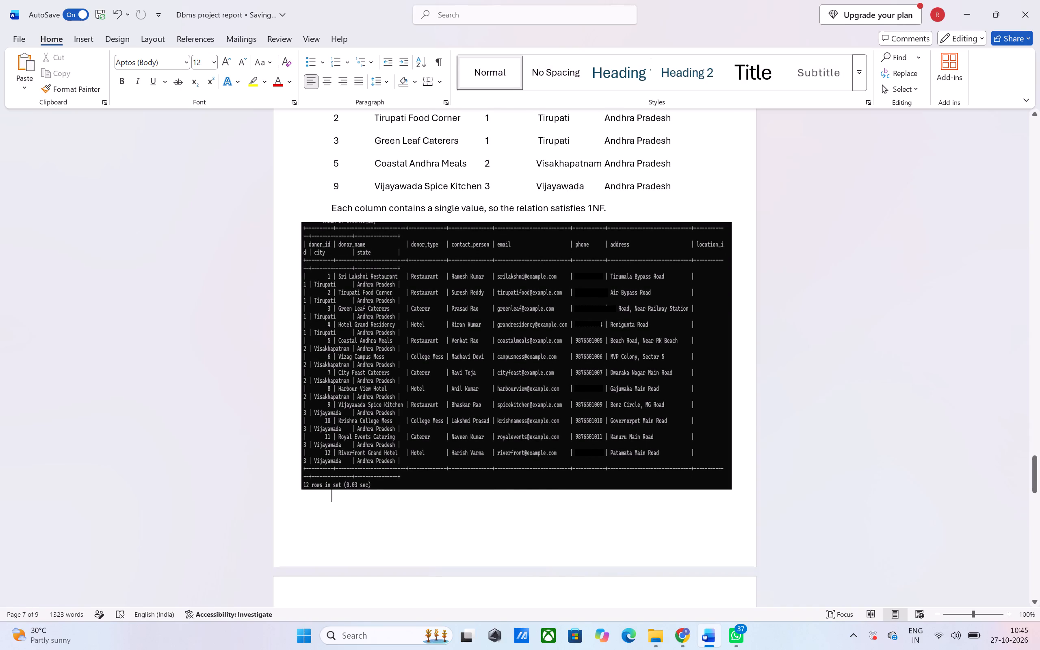
pyautogui.scroll(11, 516, 483)
pyautogui.scroll(-9, 517, 478)
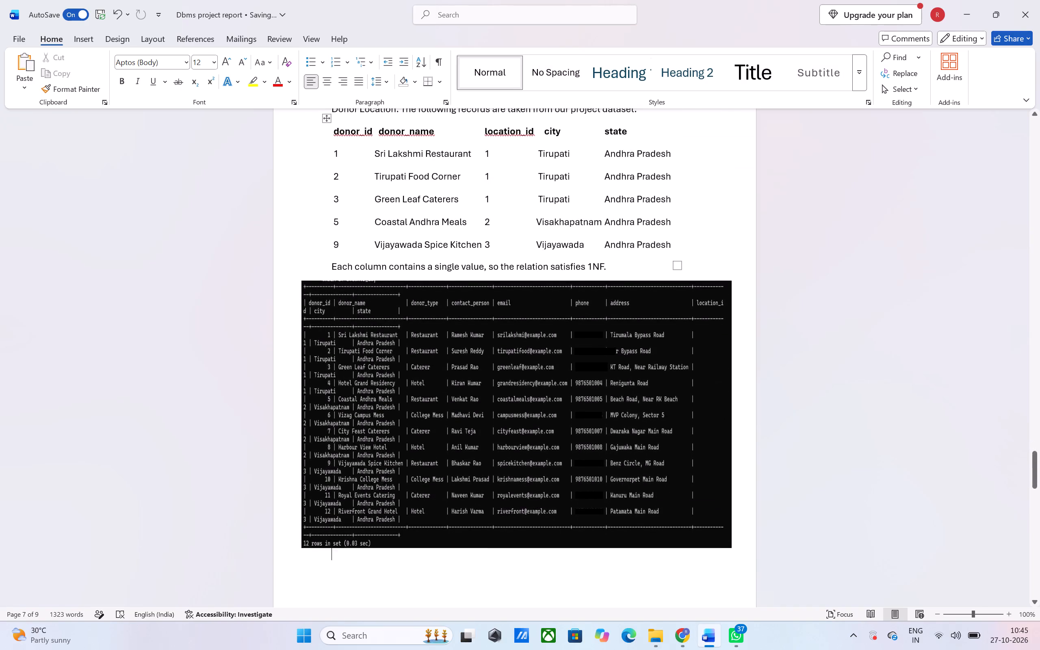
pyautogui.scroll(-18, 518, 472)
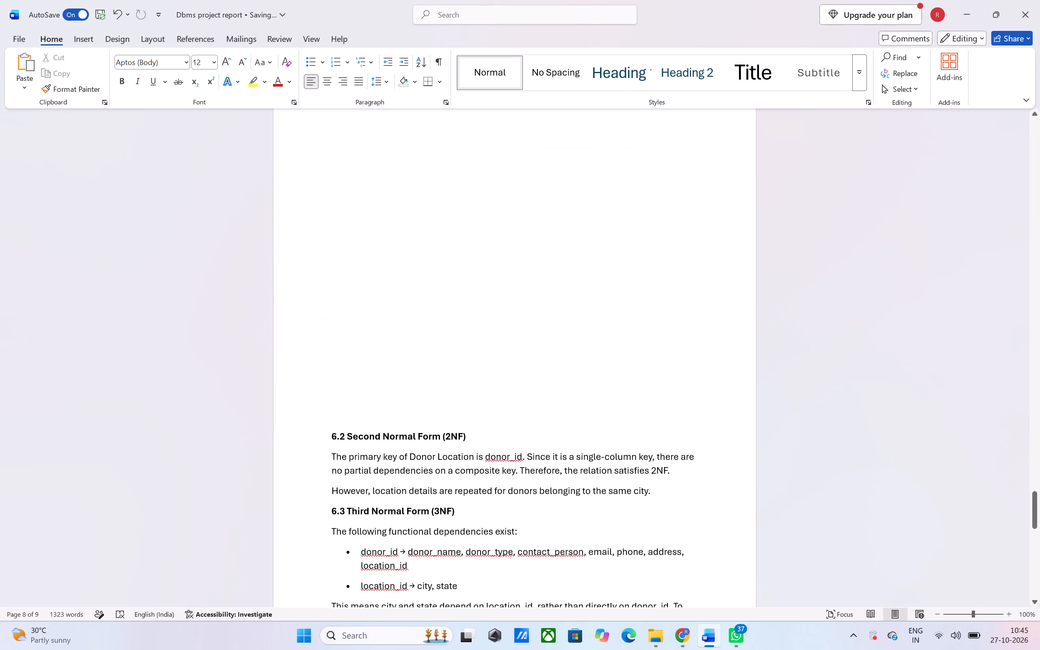
pyautogui.click(329, 441)
pyautogui.press('BackSpace')
pyautogui.press('BackSpace')
pyautogui.press('BackSpace')
pyautogui.press('BackSpace')
pyautogui.press('BackSpace')
pyautogui.press('BackSpace')
pyautogui.press('BackSpace')
pyautogui.press('BackSpace')
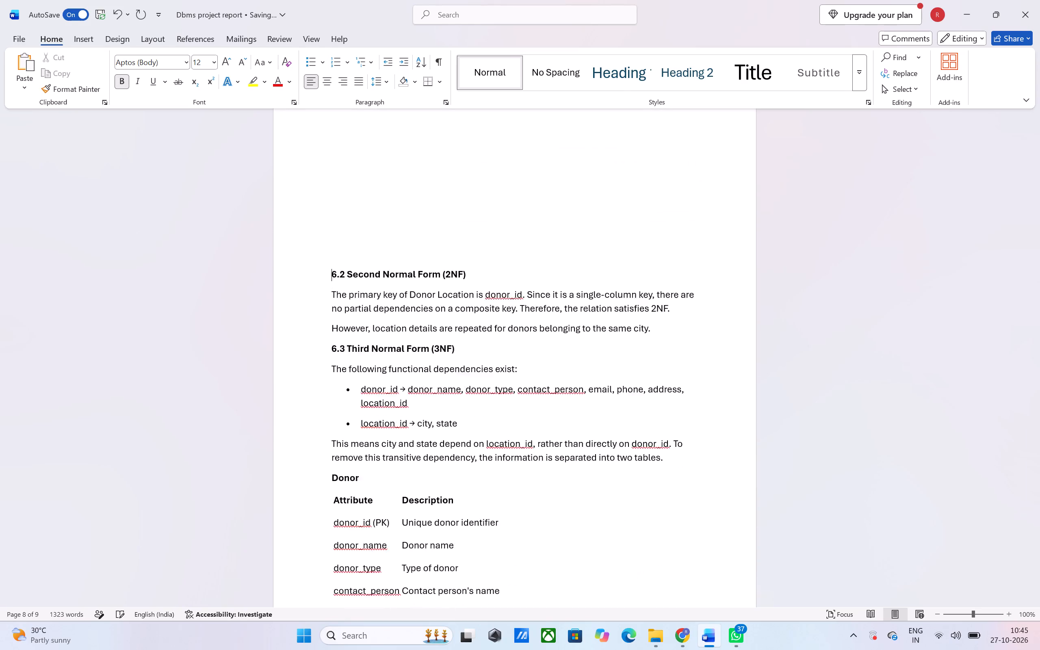
pyautogui.press('BackSpace')
pyautogui.press('BackSpace')
pyautogui.press('BackSpace')
pyautogui.press('BackSpace')
pyautogui.press('BackSpace')
pyautogui.press('BackSpace')
pyautogui.press('BackSpace')
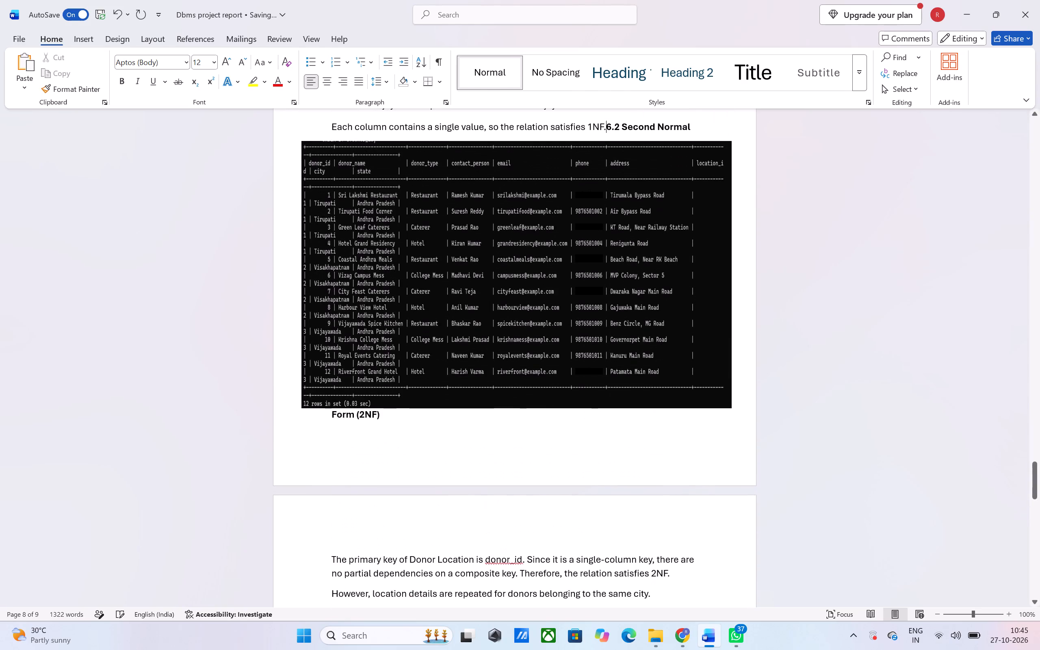
pyautogui.press('Return')
pyautogui.press('Return')
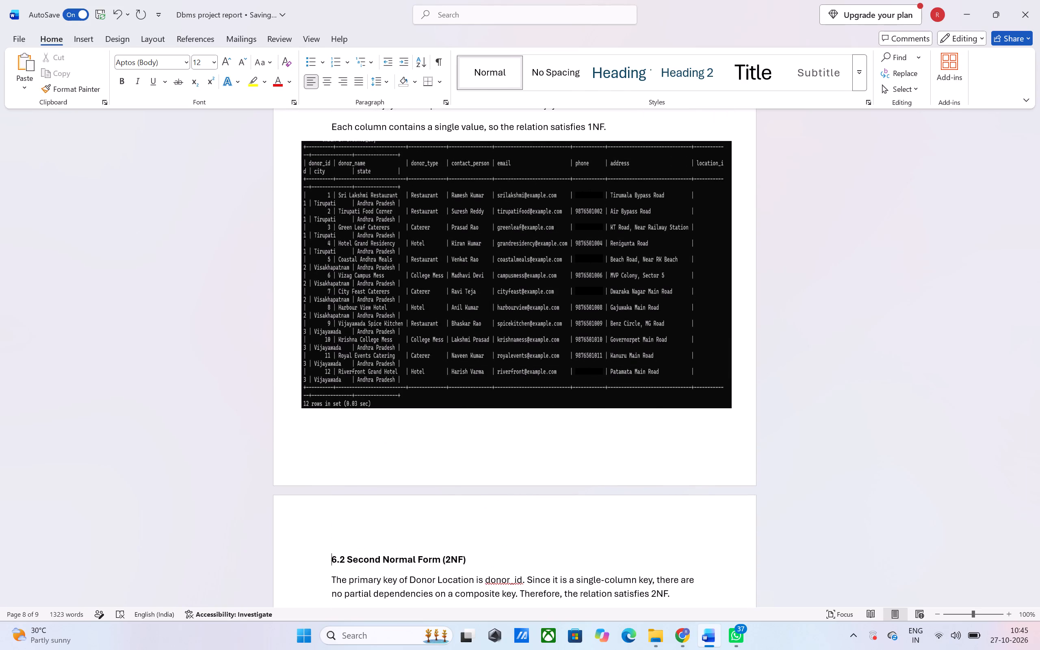
# Stretch the donor records screenshot slightly taller into the remaining space at the bottom of its page.
pyautogui.click(399, 472)
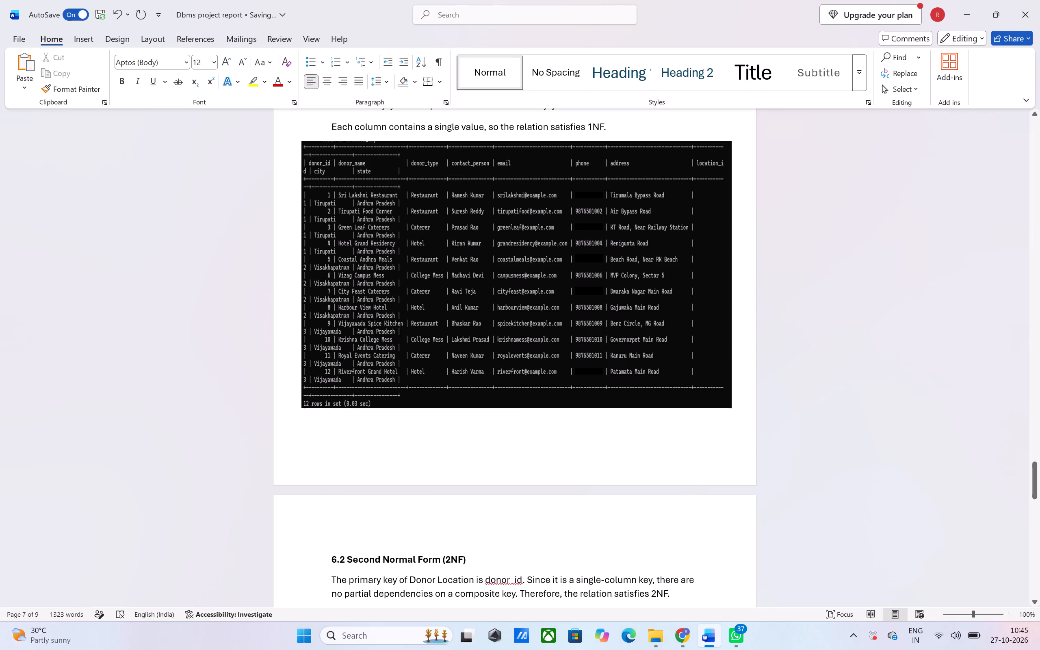
pyautogui.click(497, 406)
pyautogui.moveTo(517, 406); pyautogui.dragTo(517, 421)
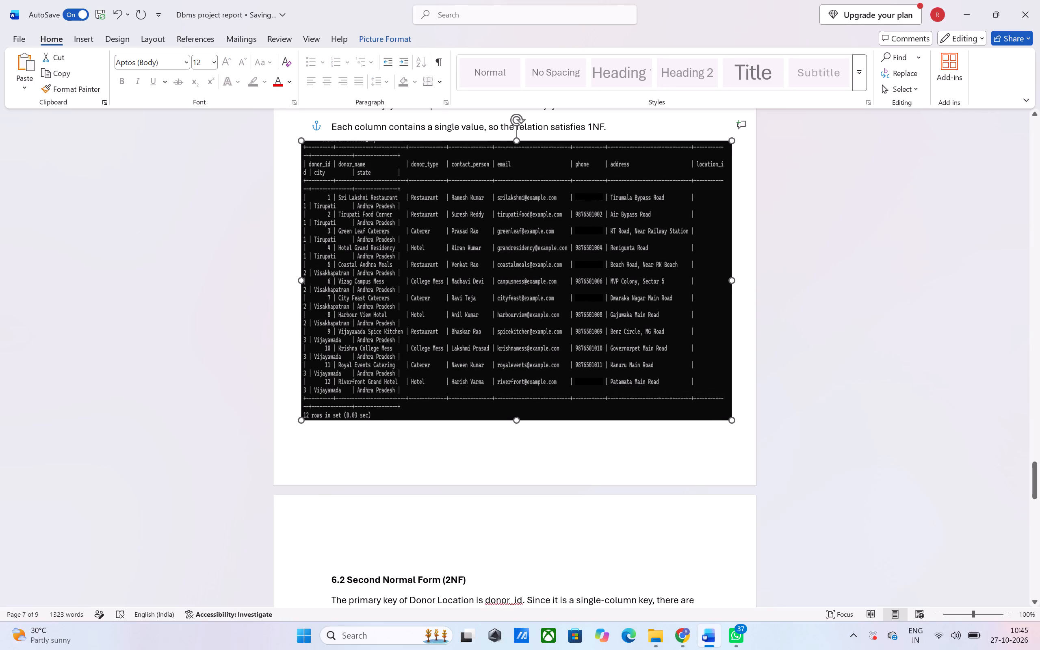
pyautogui.moveTo(517, 421); pyautogui.dragTo(519, 425)
# Delete the extra blank line above the 6.2 Second Normal Form (2NF) heading.
pyautogui.click(479, 497)
pyautogui.scroll(8, 476, 512)
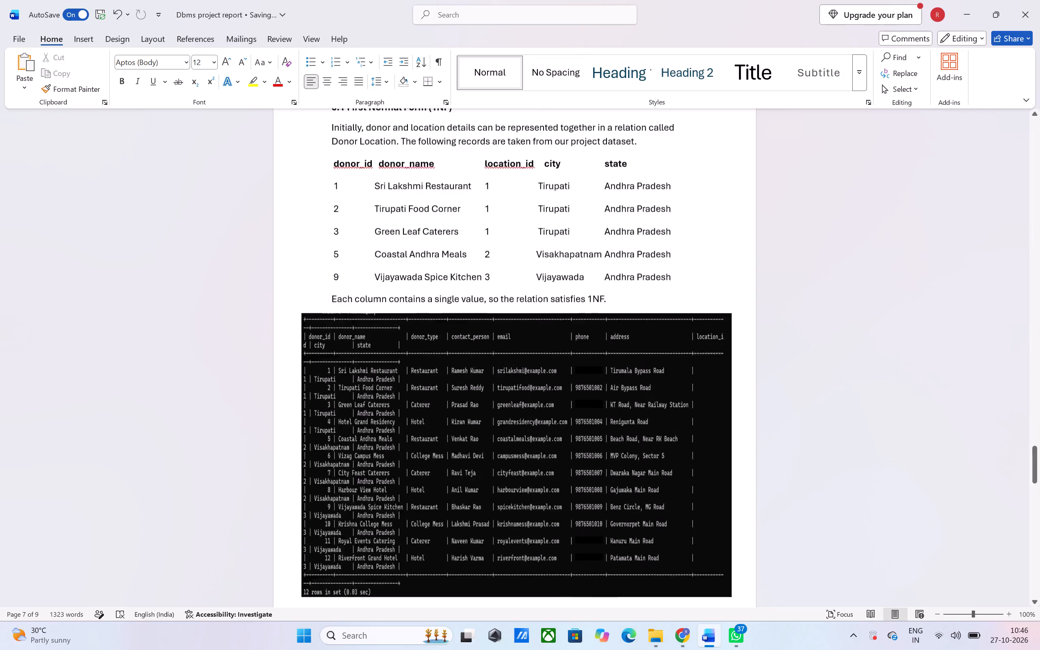
pyautogui.scroll(6, 476, 513)
pyautogui.scroll(-3, 468, 517)
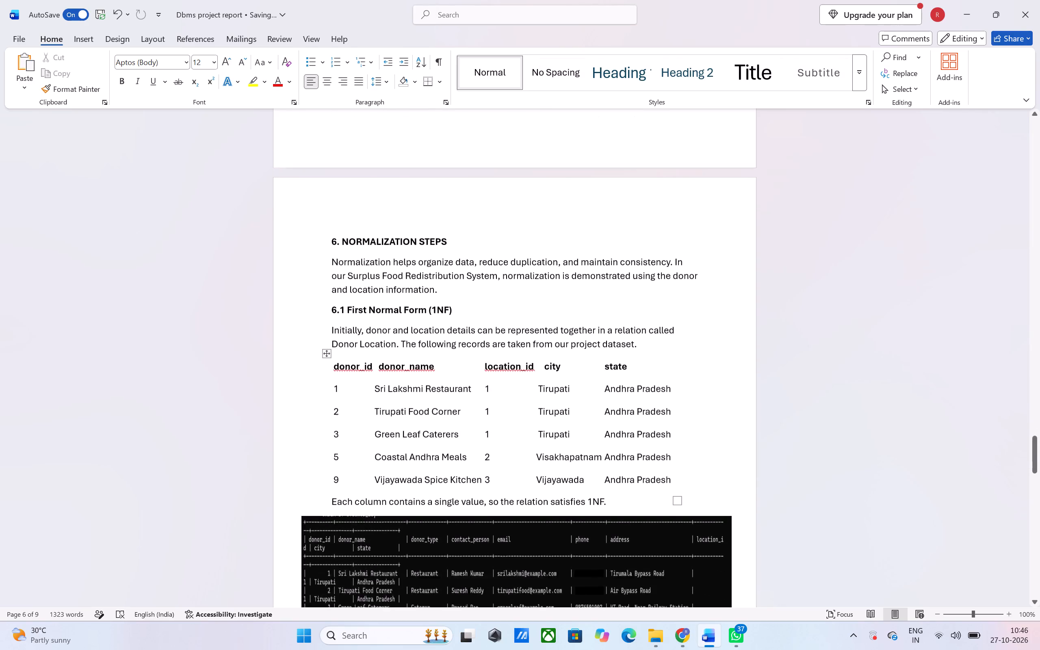
pyautogui.scroll(-5, 468, 517)
pyautogui.scroll(-1, 397, 428)
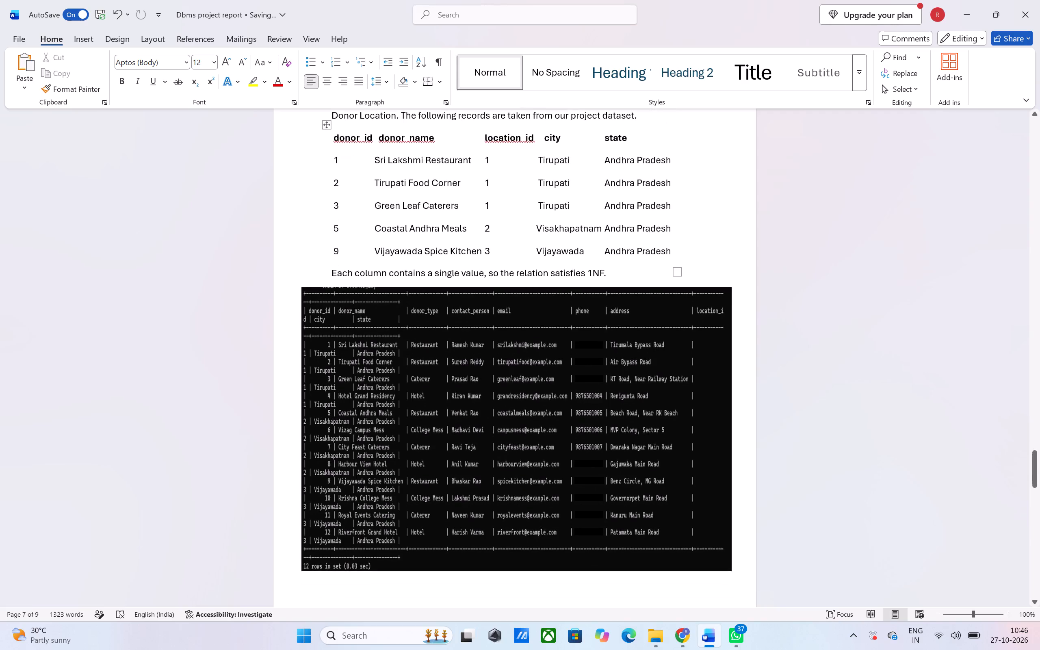
pyautogui.scroll(-11, 479, 426)
pyautogui.press('BackSpace')
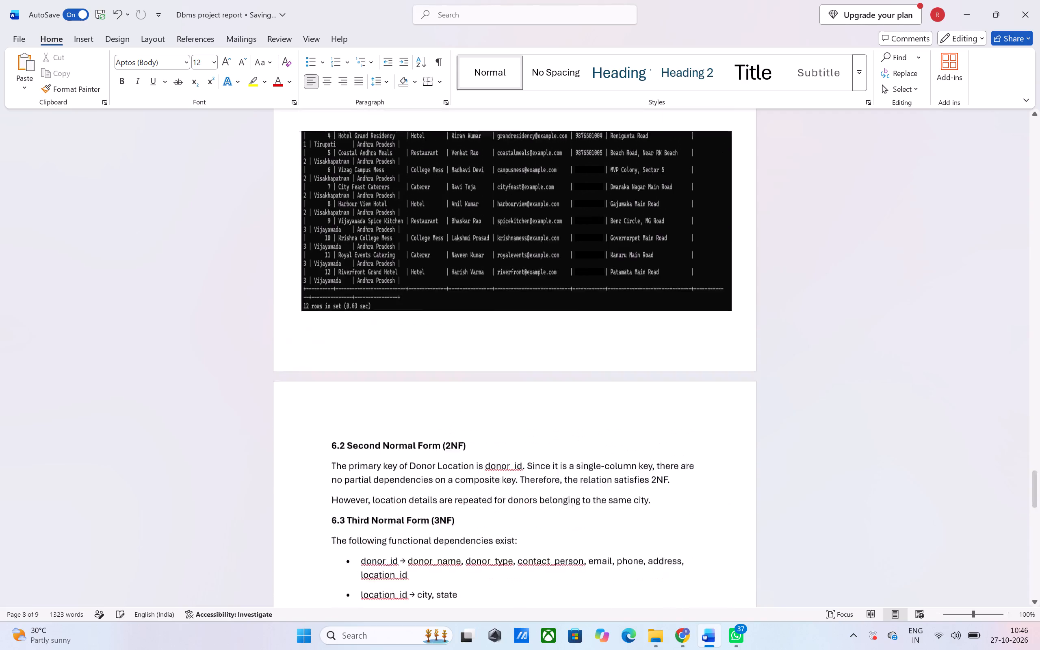
# Shrink the donor records screenshot from its upper-left corner, leaving a small gap below the 1NF sentence, and review the page layout.
pyautogui.scroll(4, 366, 448)
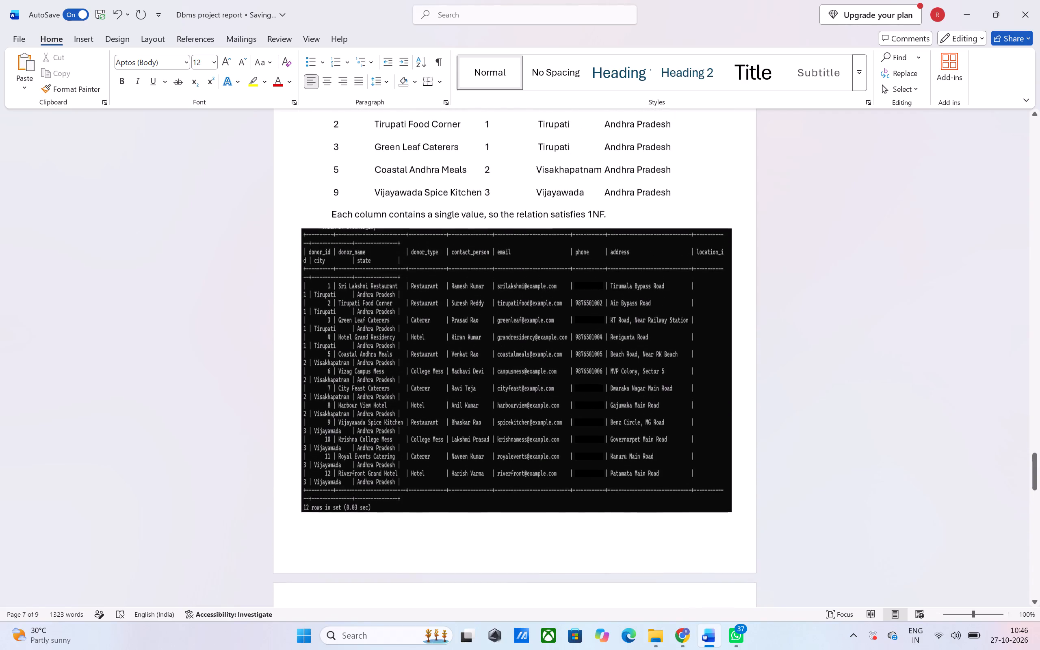
pyautogui.scroll(4, 368, 450)
pyautogui.click(326, 382)
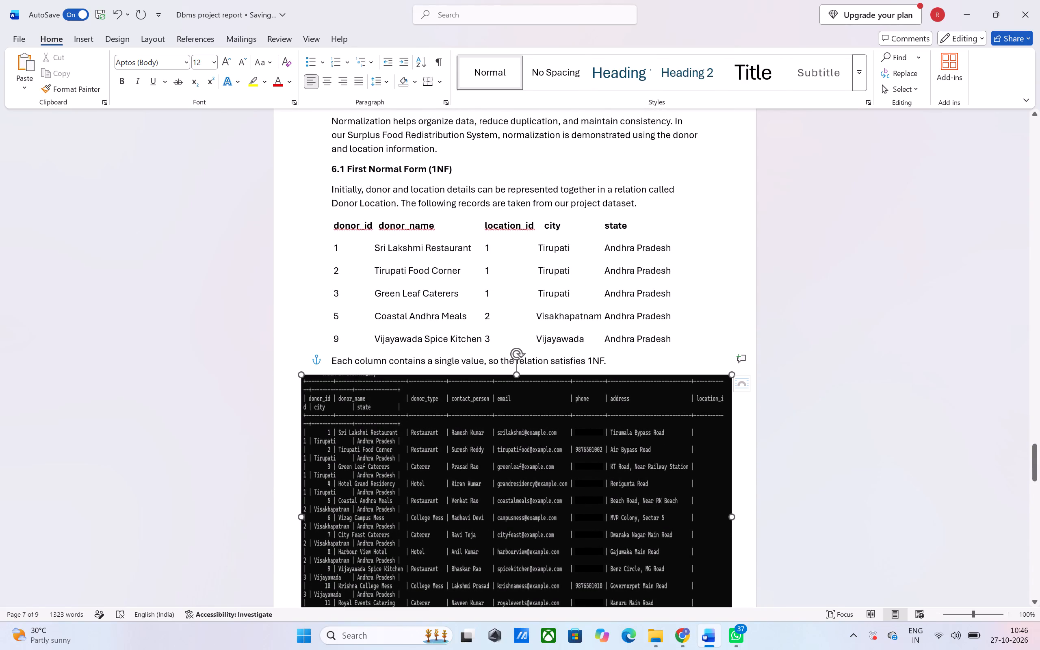
pyautogui.moveTo(301, 372); pyautogui.dragTo(316, 383)
pyautogui.click(307, 423)
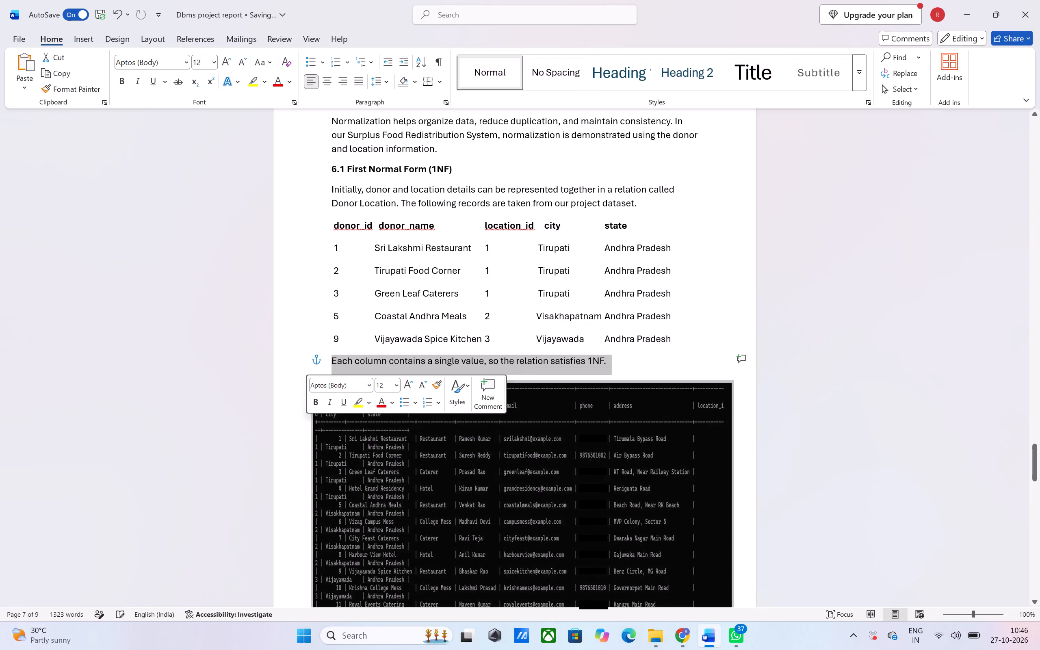
pyautogui.scroll(-2, 335, 435)
pyautogui.click(764, 388)
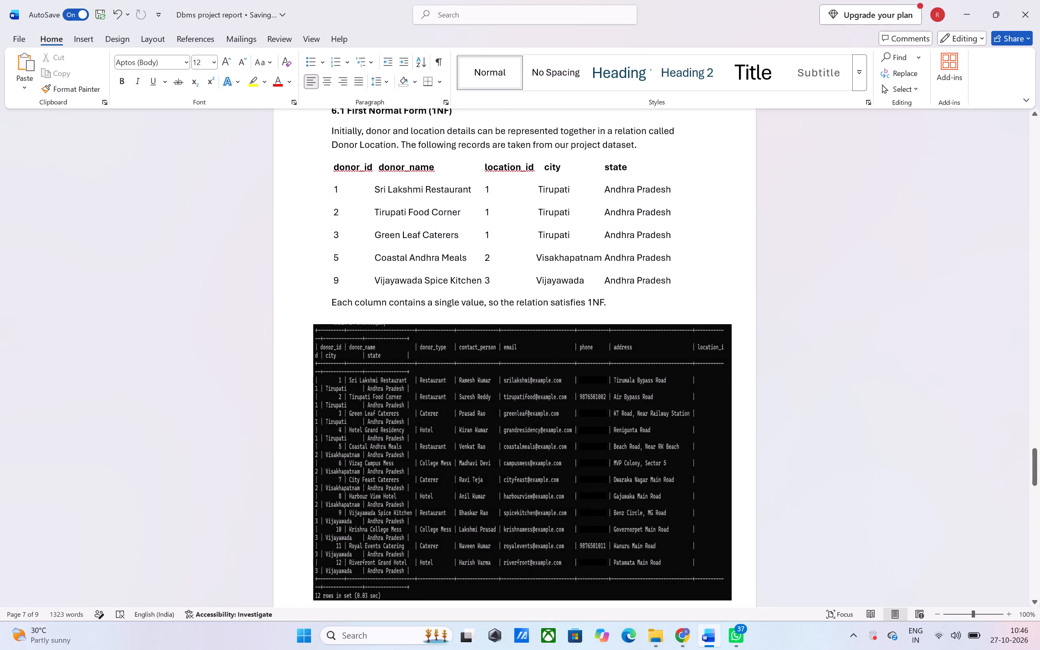
pyautogui.scroll(4, 623, 375)
pyautogui.scroll(-9, 623, 375)
pyautogui.scroll(-6, 585, 430)
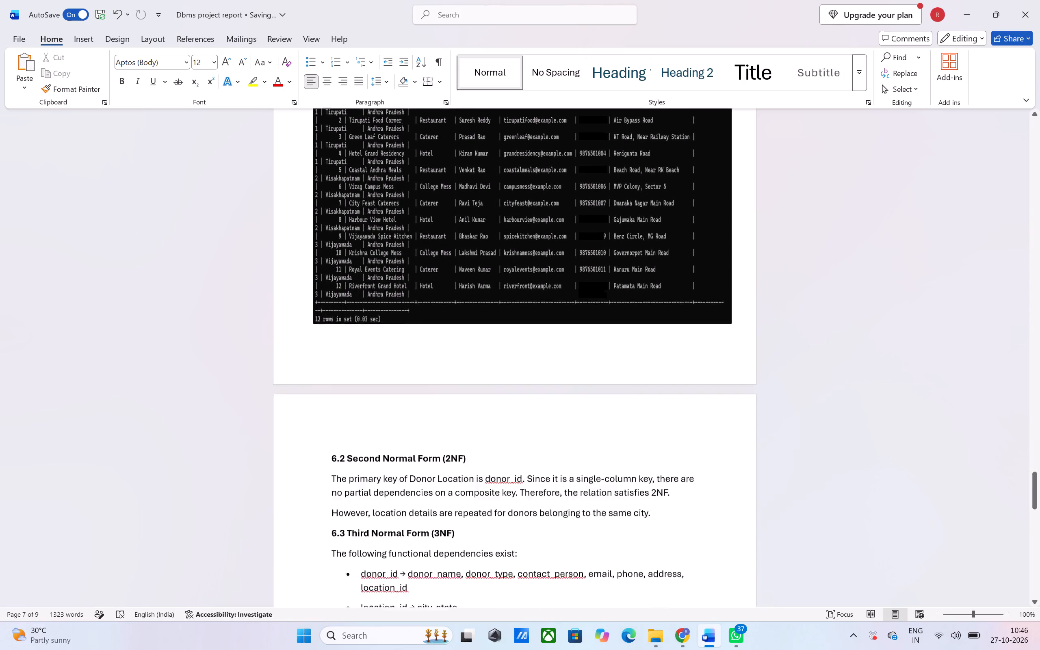
# Delete the Figure 6.2 and Figure 6.3 caption lines for the Donor and Location table records above the 6.4 Conclusion heading.
pyautogui.scroll(-3, 396, 461)
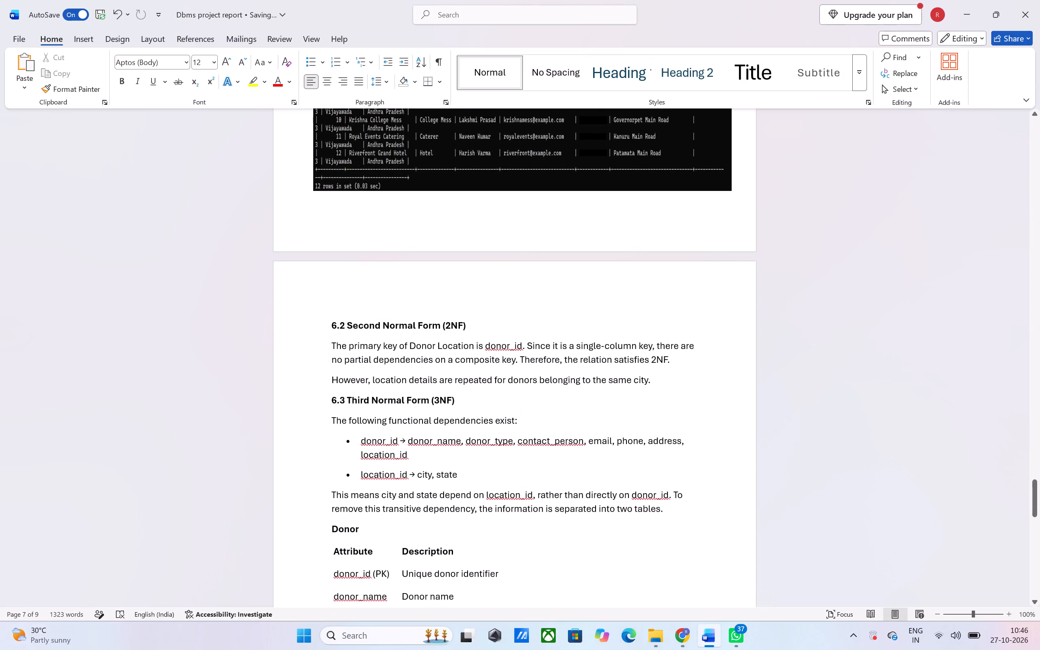
pyautogui.scroll(-6, 338, 451)
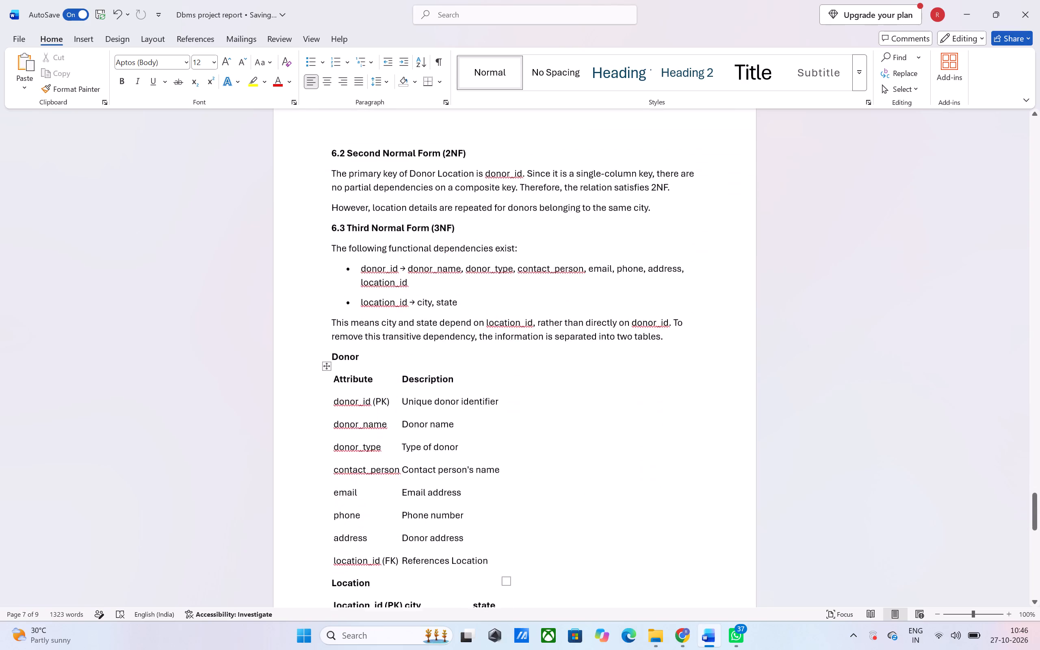
pyautogui.scroll(-5, 338, 452)
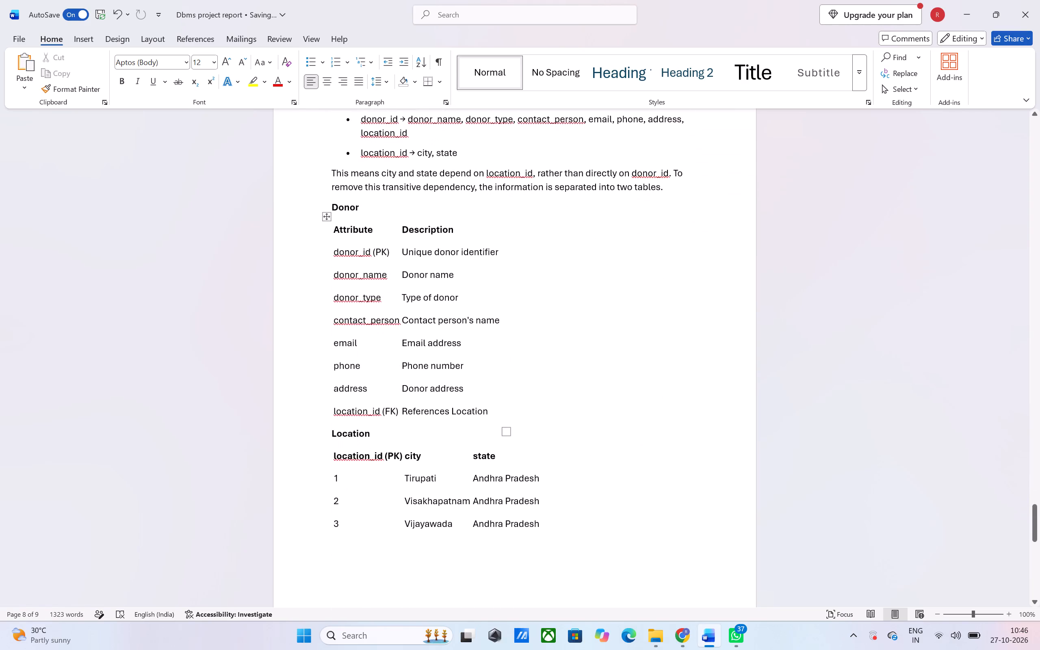
pyautogui.scroll(-8, 363, 464)
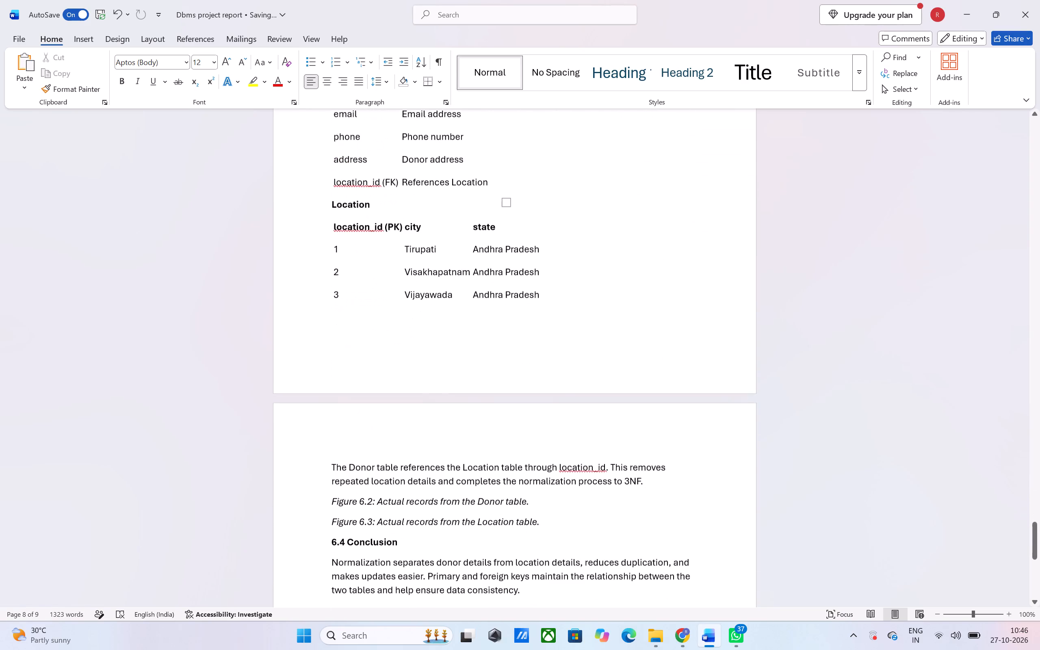
pyautogui.scroll(-3, 363, 458)
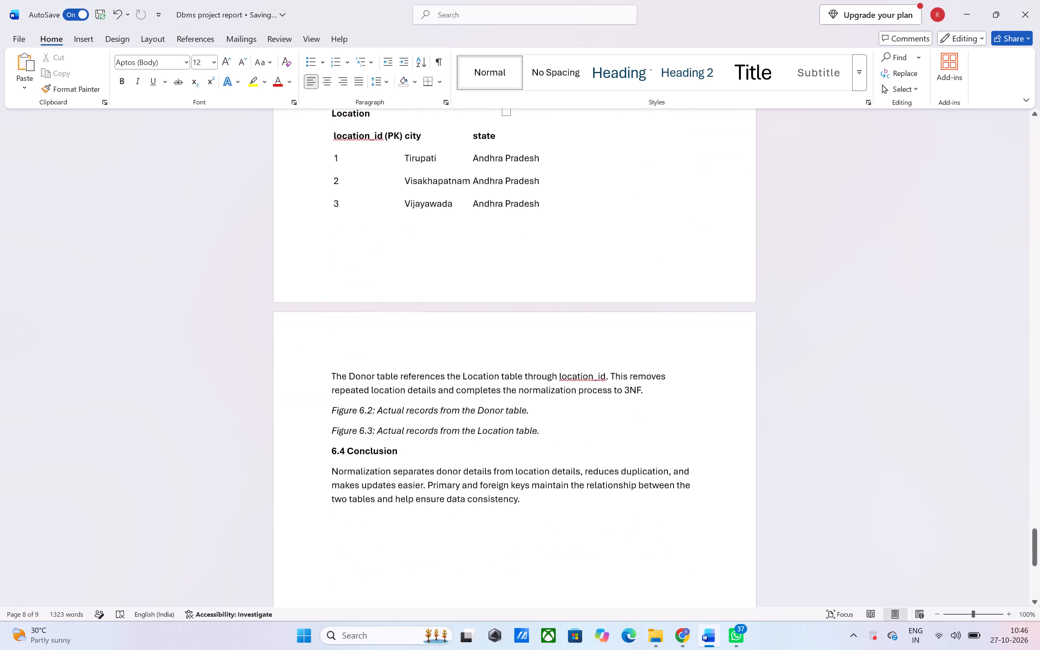
pyautogui.moveTo(331, 408); pyautogui.dragTo(554, 427)
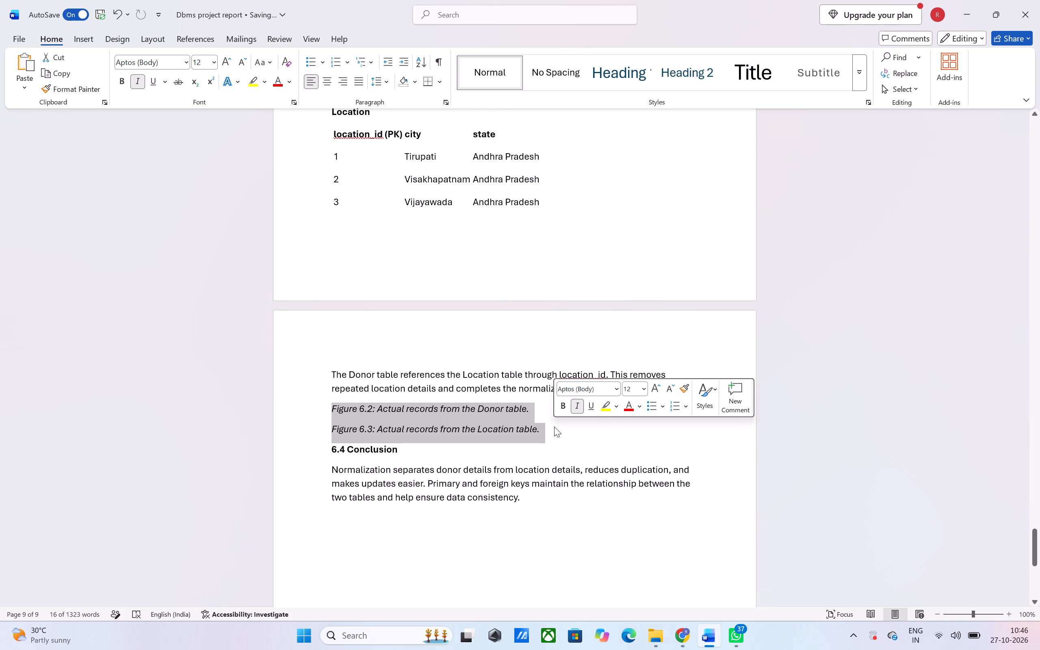
pyautogui.press('BackSpace')
# Insert 14 blank lines between the paragraph ending in normalization to 3NF and the 6.4 Conclusion heading as space for screenshots.
pyautogui.press('Return')
pyautogui.press('Return')
pyautogui.press('Return')
pyautogui.press('Return')
pyautogui.press('Return')
pyautogui.press('Return')
pyautogui.press('Return')
pyautogui.press('Return')
pyautogui.press('Return')
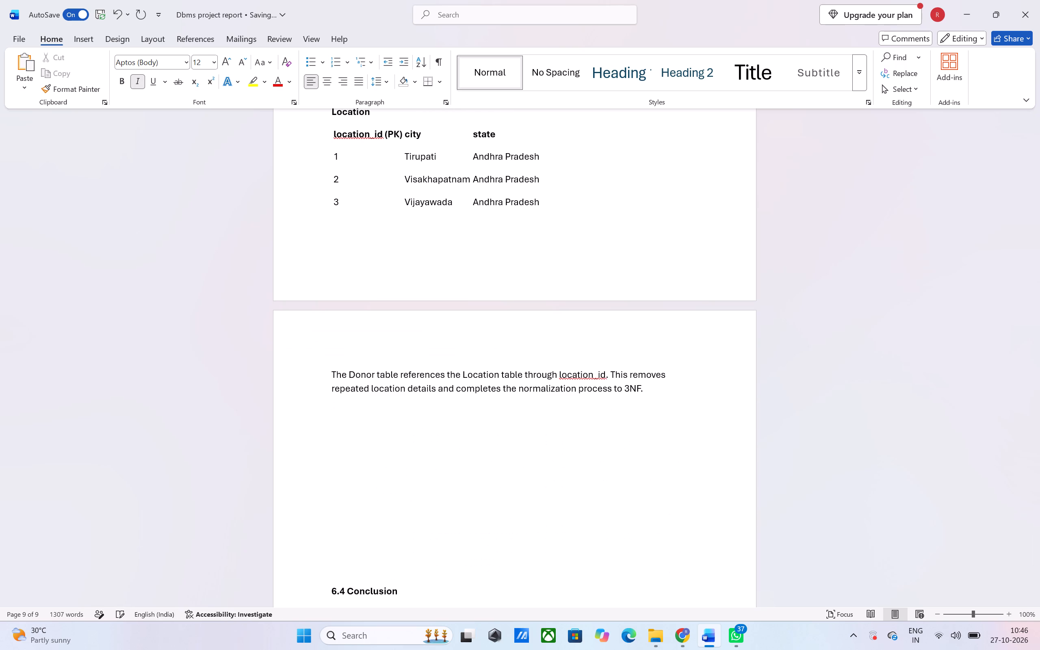
pyautogui.press('Return')
pyautogui.press('Return')
pyautogui.press('Return')
pyautogui.press('Return')
pyautogui.press('Return')
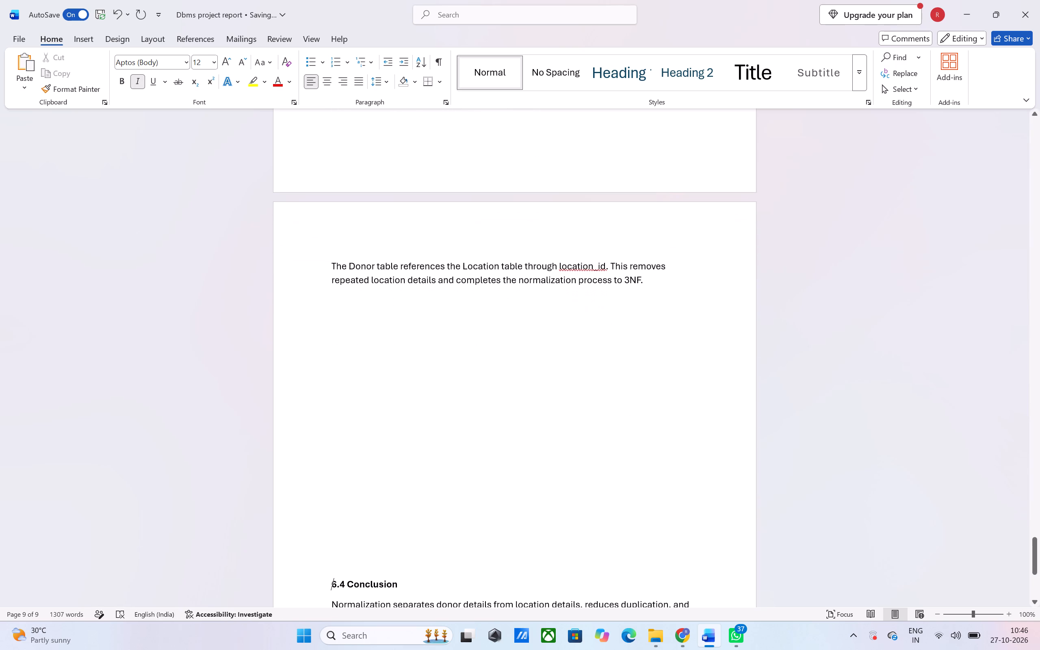
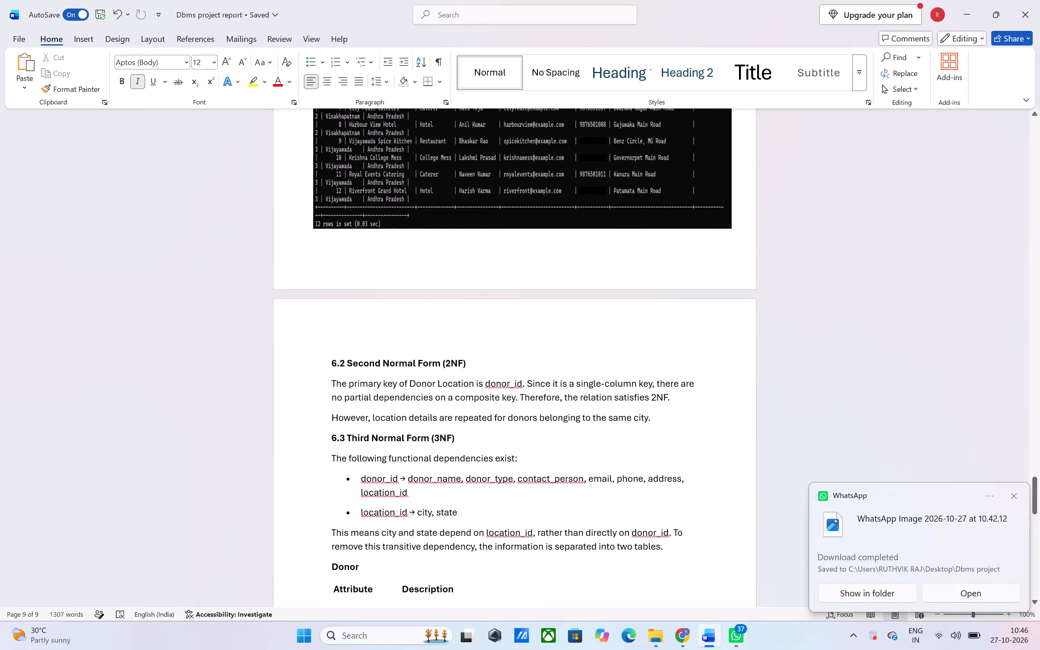
# Switch to File Explorer and copy the recent image "WhatsApp Image 2026-10-27 at 10.42.12" from the Dbms project folder.
pyautogui.scroll(5, 466, 396)
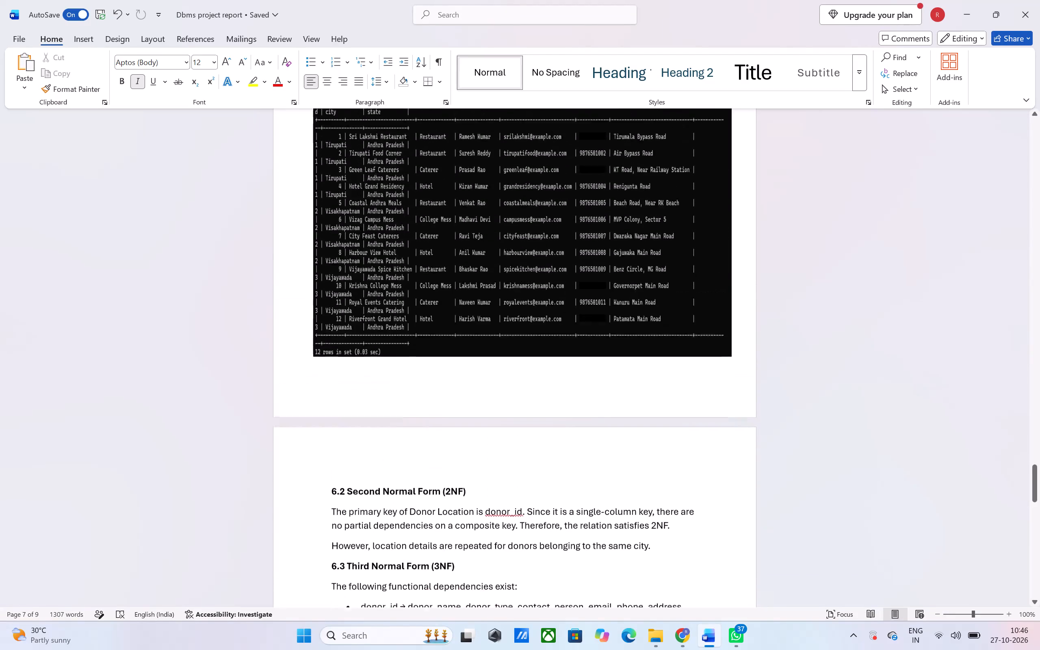
pyautogui.scroll(2, 466, 396)
pyautogui.scroll(-20, 466, 396)
pyautogui.scroll(-7, 466, 396)
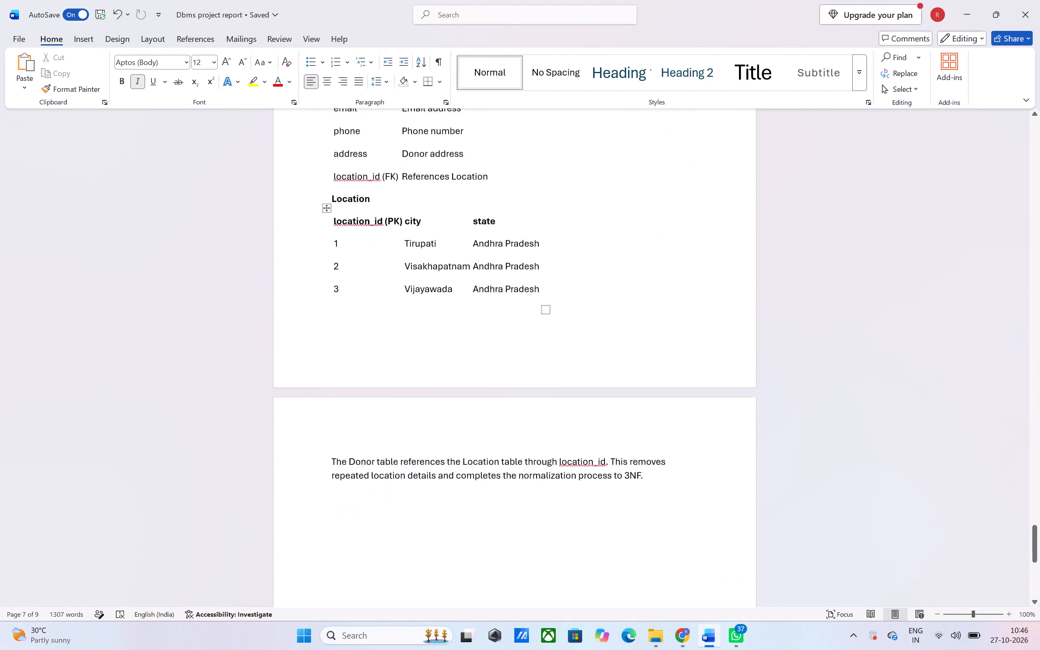
pyautogui.scroll(-7, 466, 396)
pyautogui.click(655, 635)
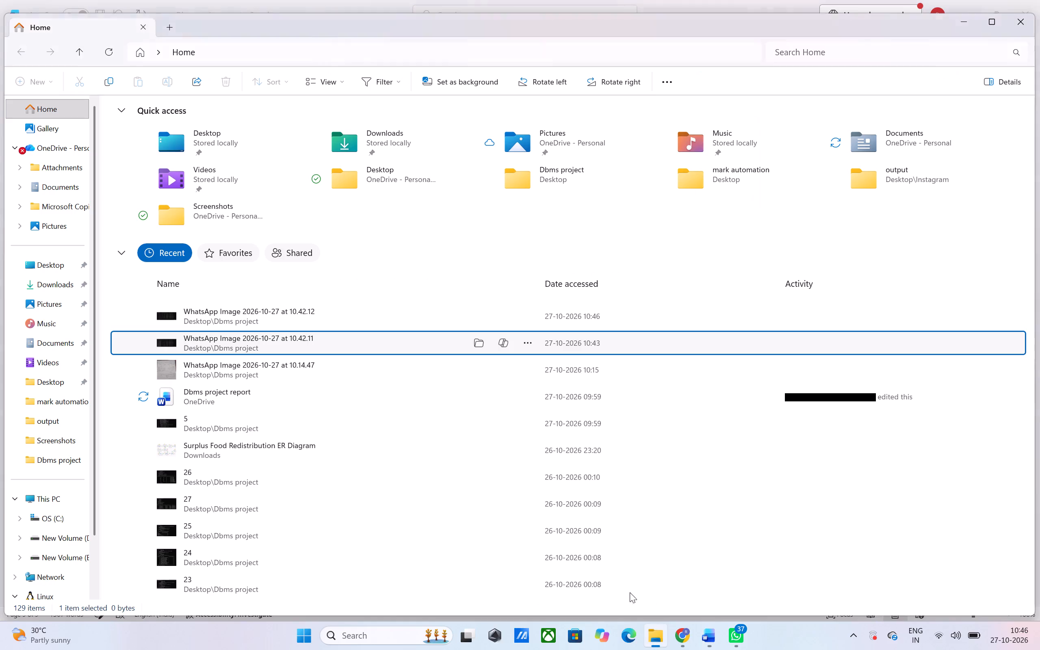
pyautogui.click(225, 320)
pyautogui.rightClick(225, 320)
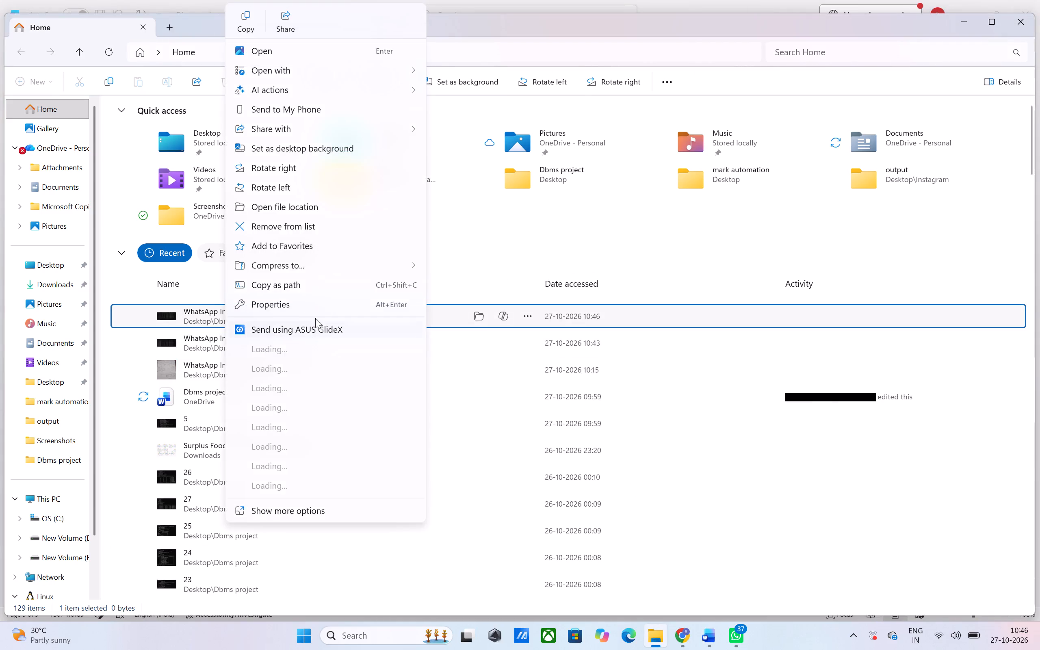
pyautogui.click(251, 10)
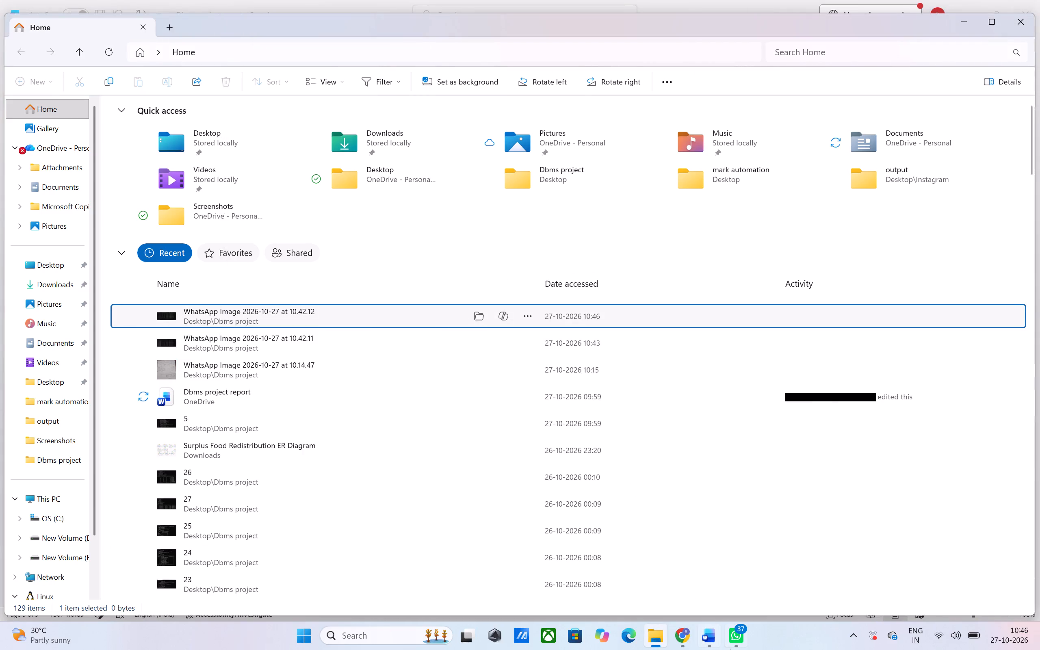
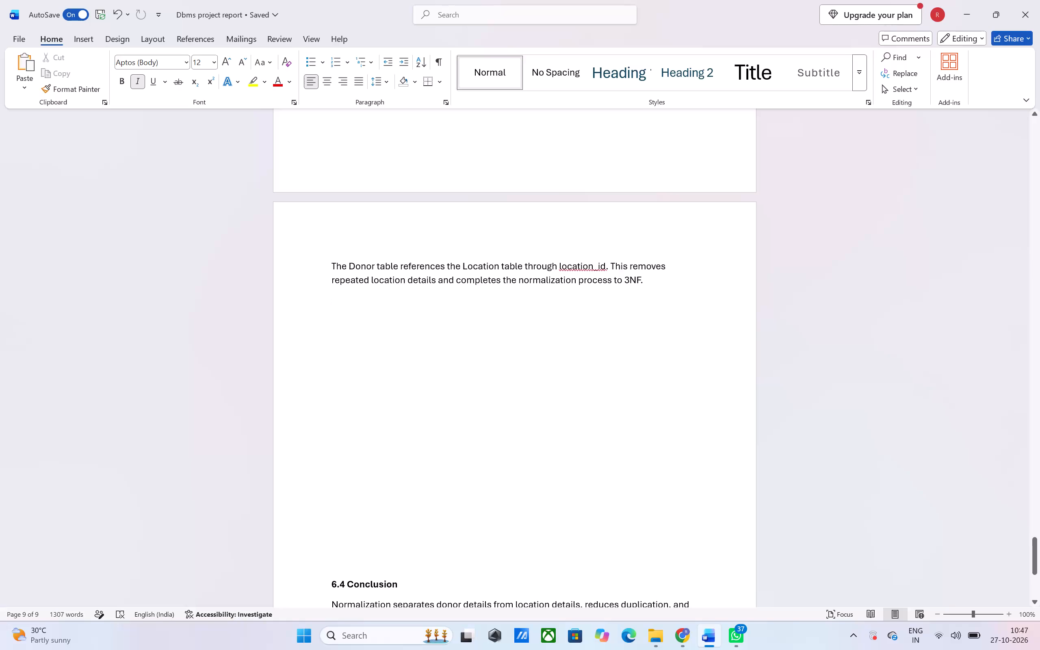
# Paste the copied donor table output screenshot below the 3NF sentence about location_id and stretch it downward to about one and a half times its height.
pyautogui.hotkey('ctrl', 'v')
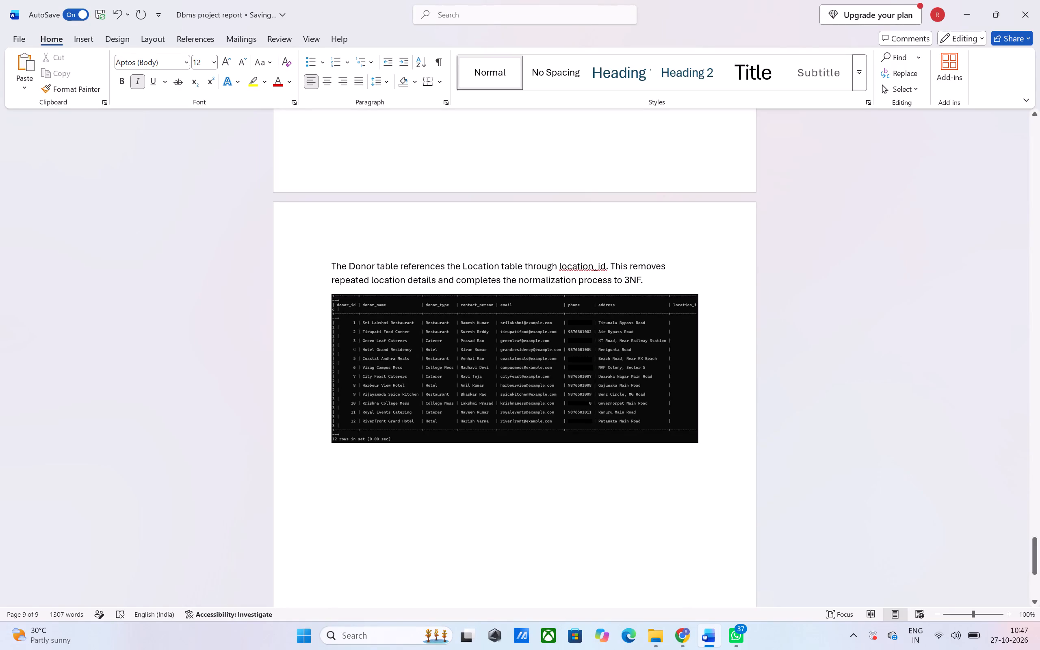
pyautogui.click(382, 351)
pyautogui.moveTo(515, 443); pyautogui.dragTo(517, 460)
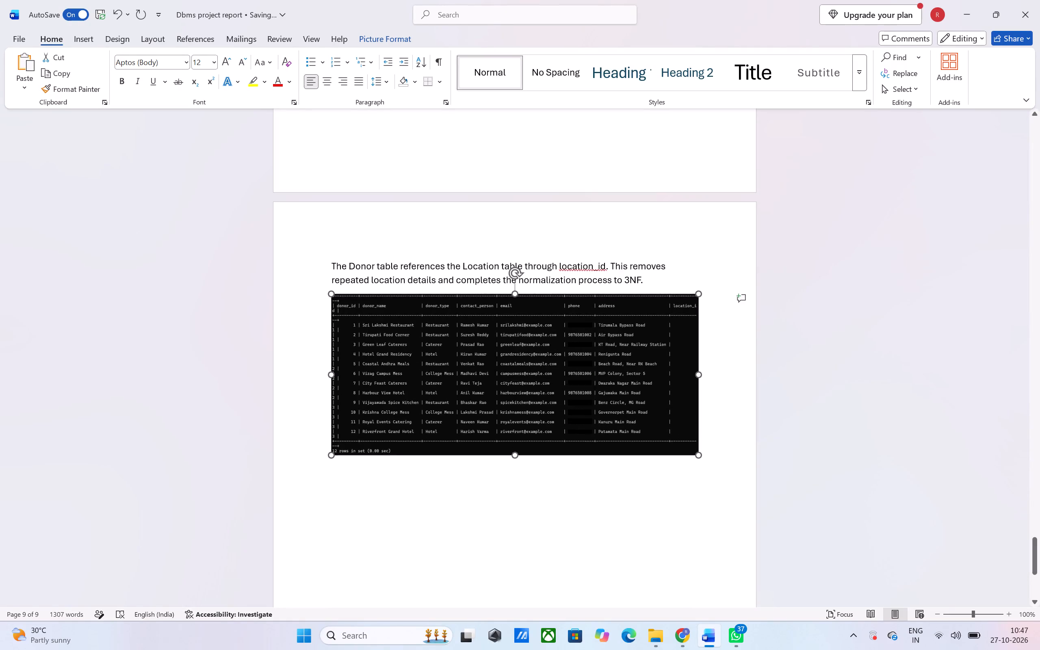
pyautogui.moveTo(517, 460); pyautogui.dragTo(524, 492)
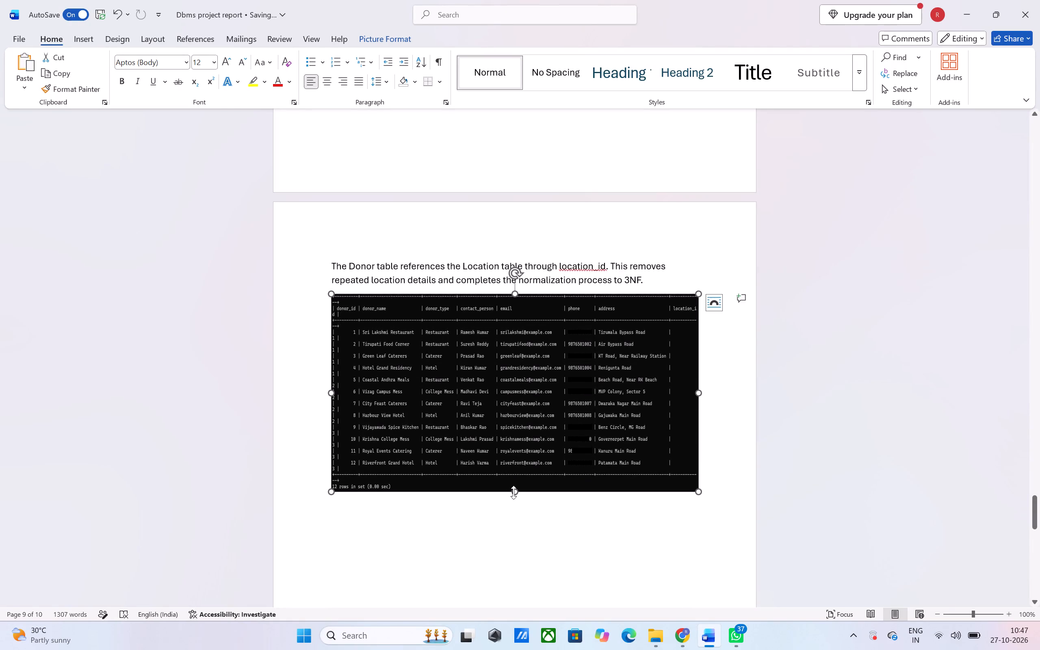
pyautogui.moveTo(513, 492); pyautogui.dragTo(519, 520)
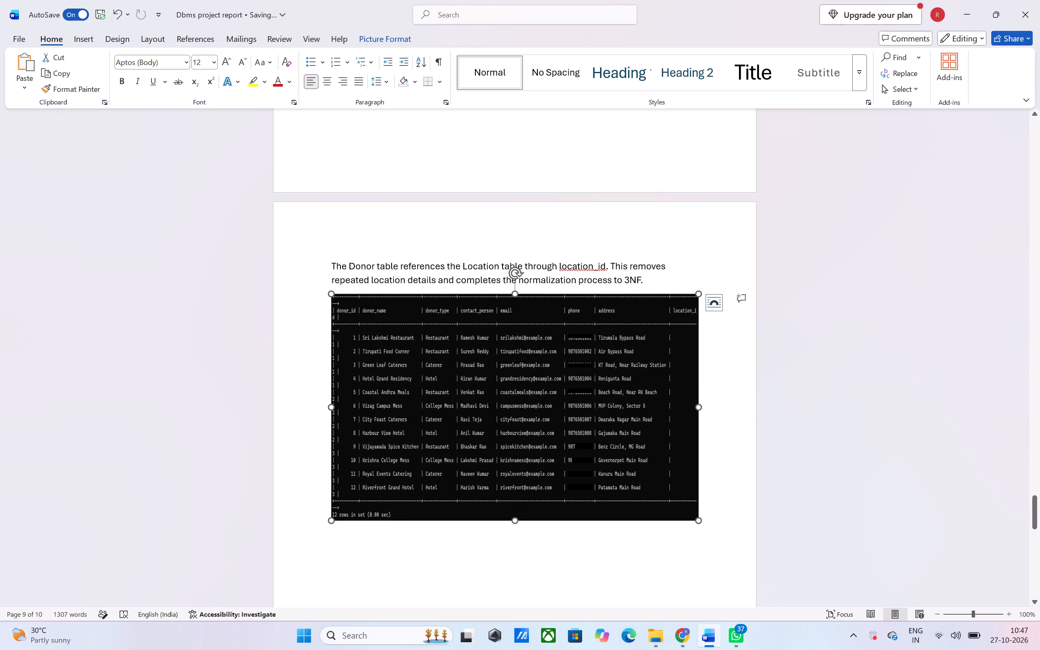
# Widen the pasted donor table screenshot slightly past the page's right text margin and check the space before the 6.4 Conclusion heading.
pyautogui.click(703, 409)
pyautogui.click(694, 406)
pyautogui.moveTo(697, 406); pyautogui.dragTo(711, 404)
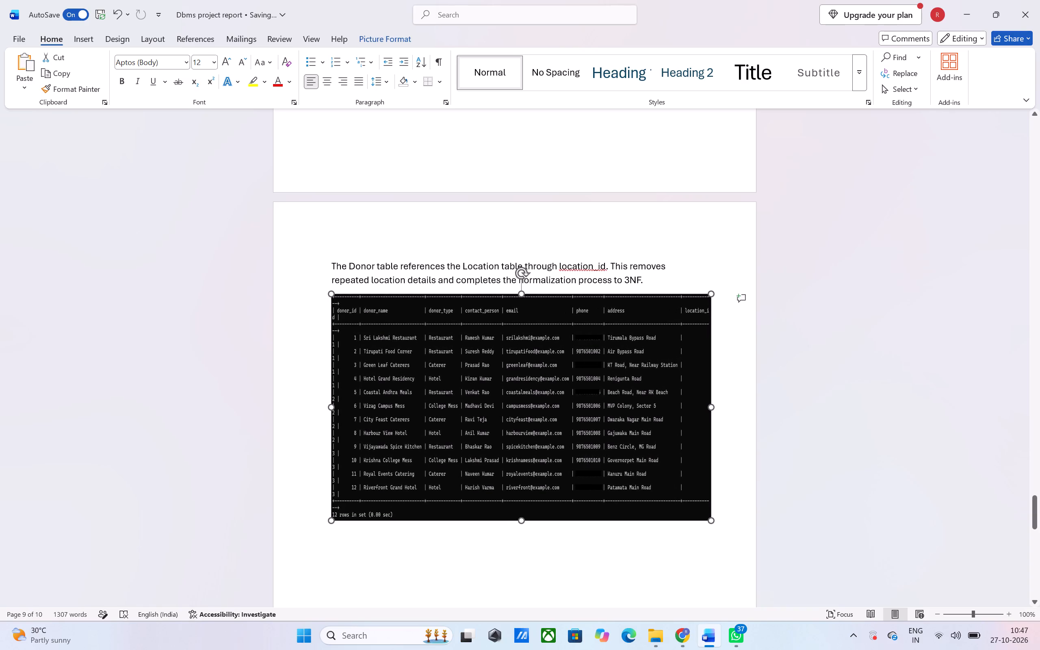
pyautogui.moveTo(711, 404); pyautogui.dragTo(721, 407)
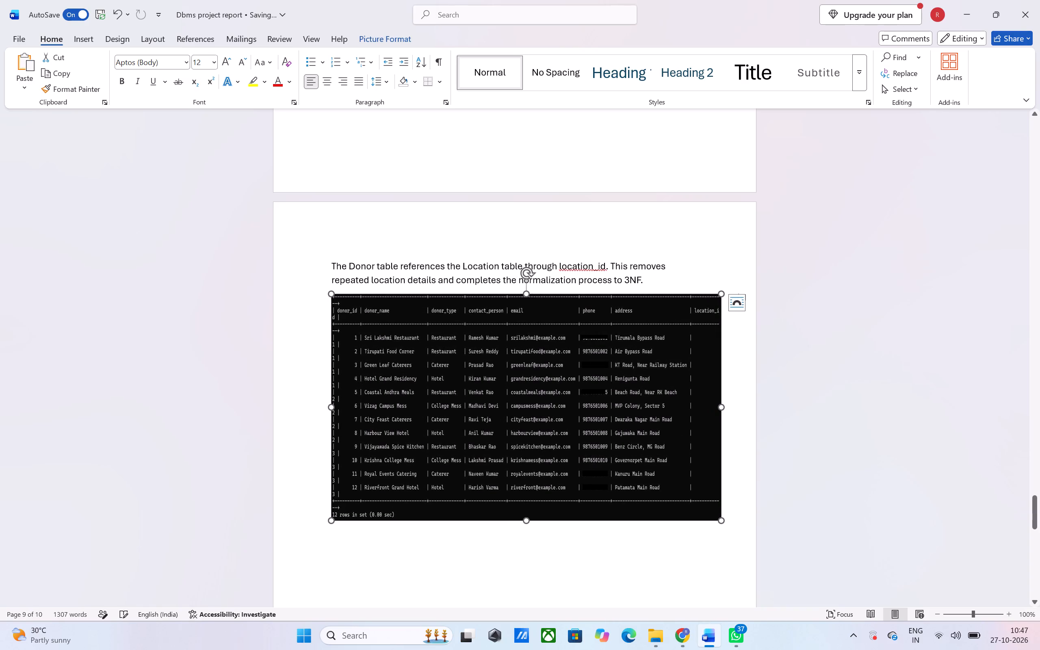
pyautogui.click(543, 547)
pyautogui.scroll(-9, 434, 467)
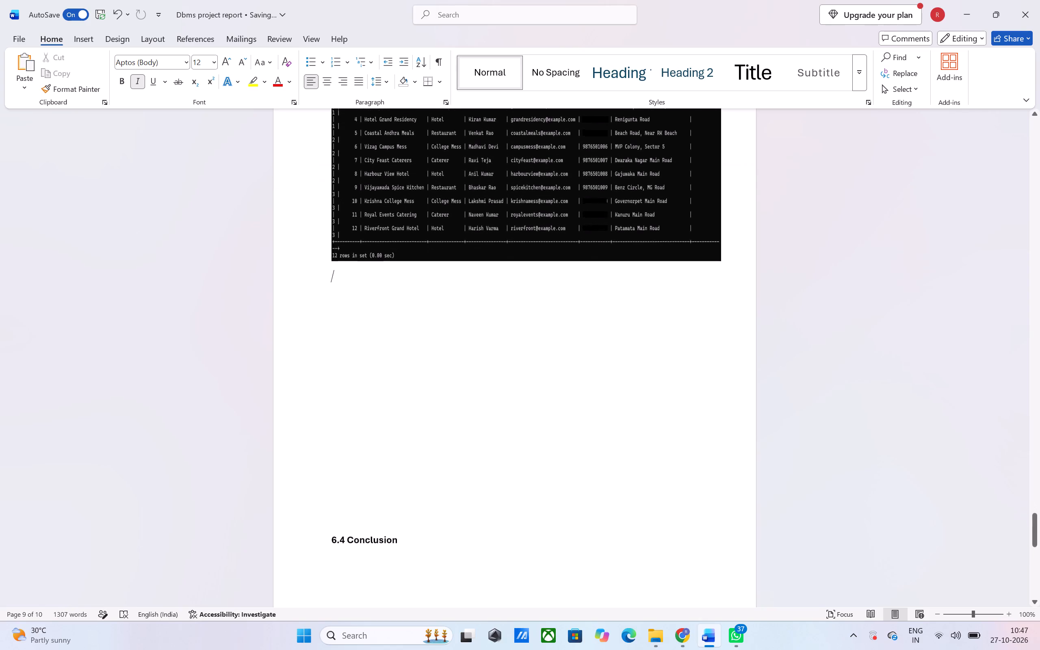
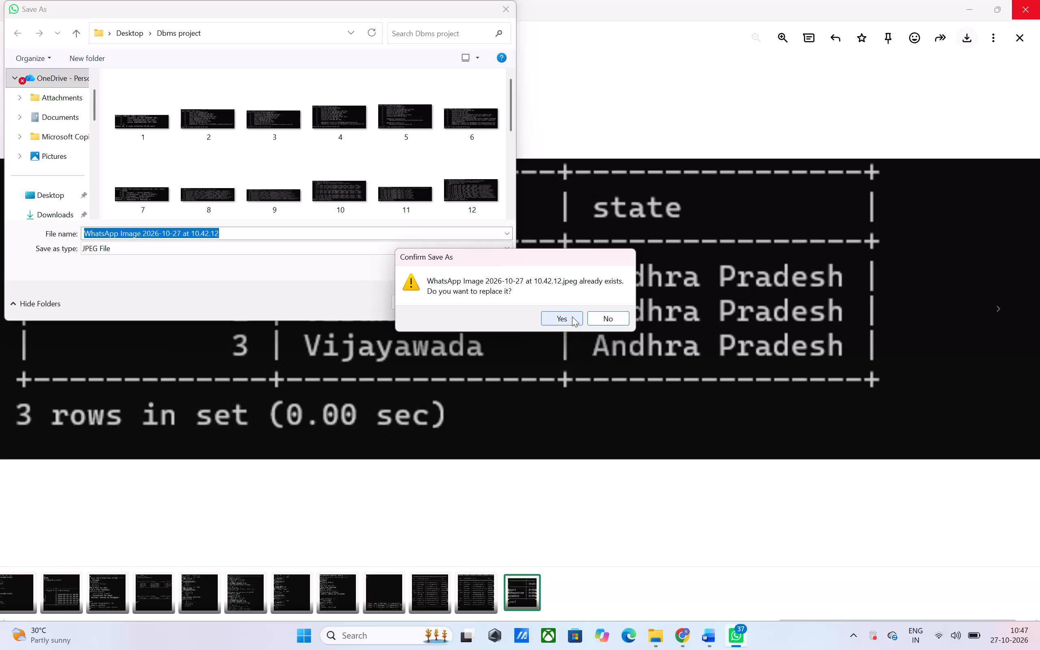
# Decline replacing the existing image and enter 584 as the file name for the city and state table screenshot in the Dbms project folder.
pyautogui.click(258, 234)
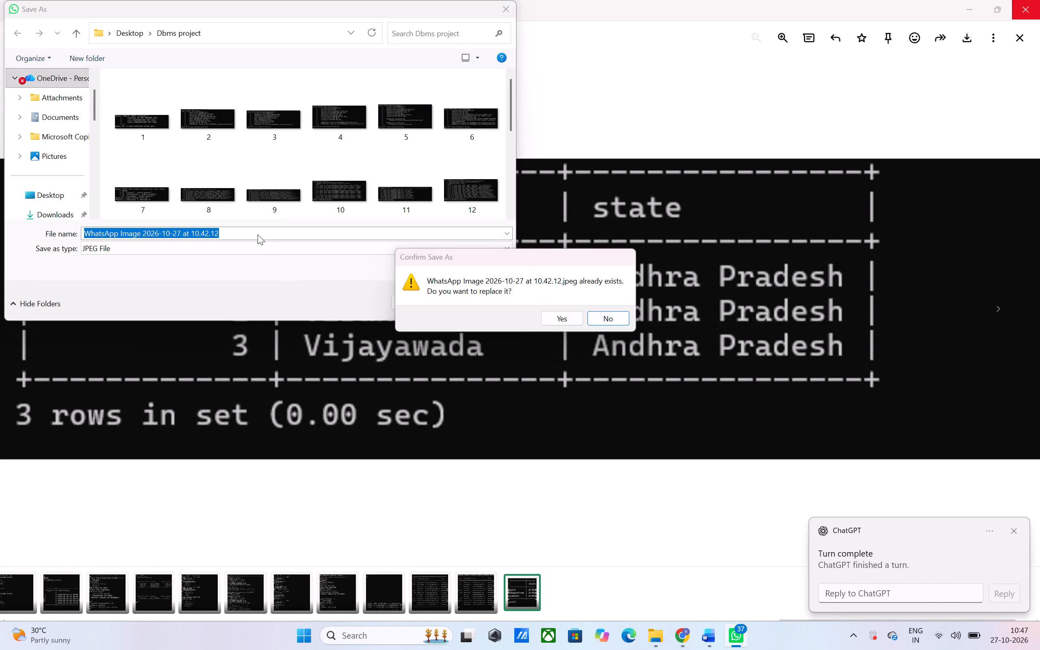
pyautogui.click(251, 231)
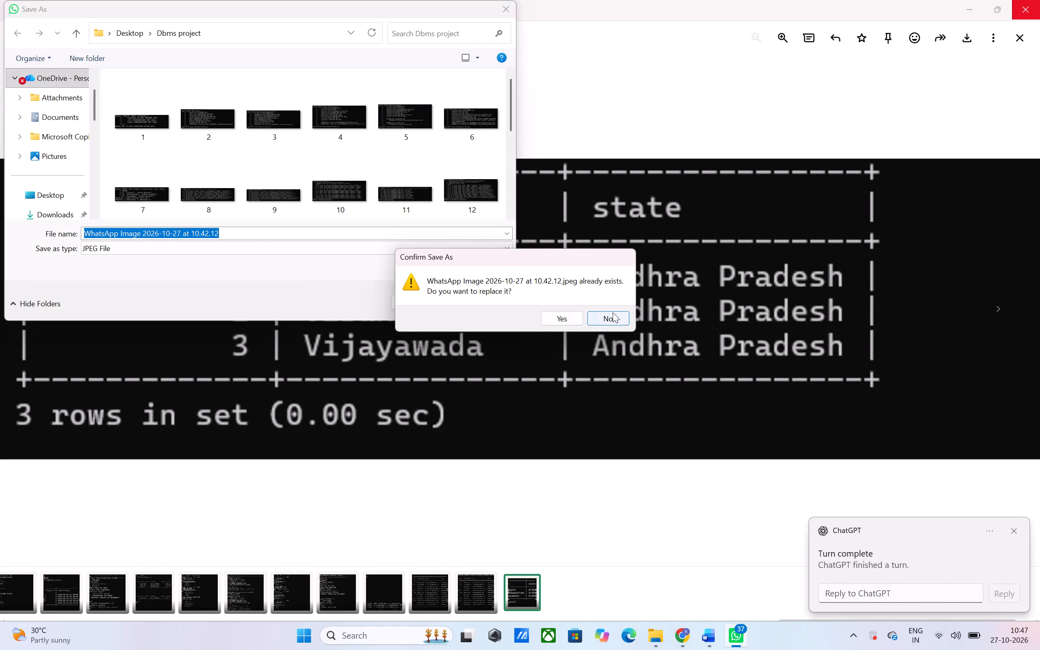
pyautogui.click(613, 312)
pyautogui.click(278, 236)
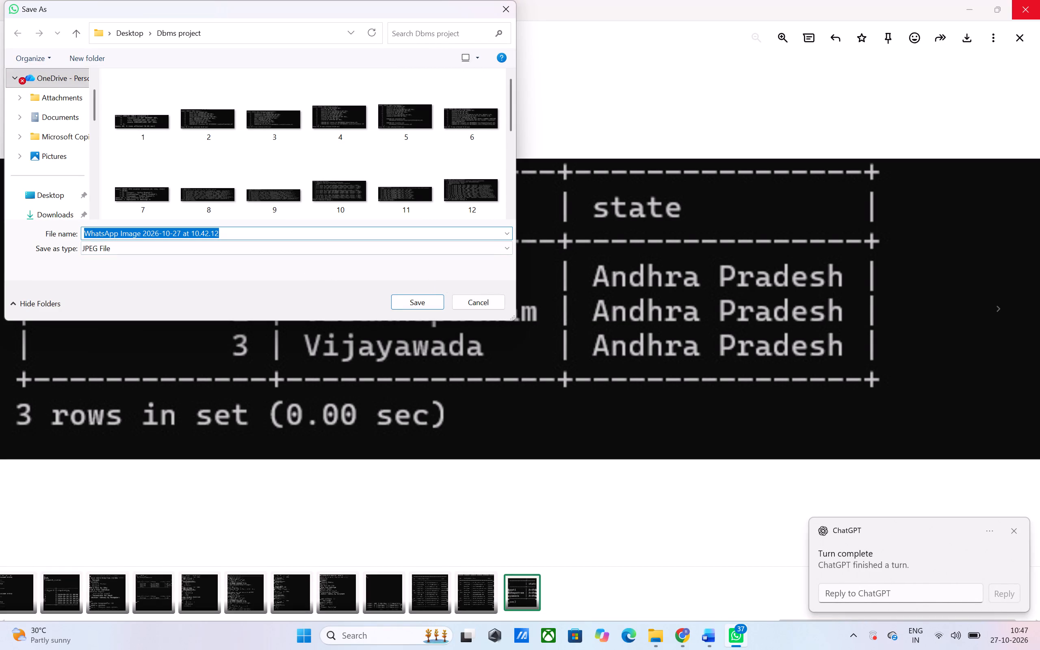
pyautogui.press('BackSpace')
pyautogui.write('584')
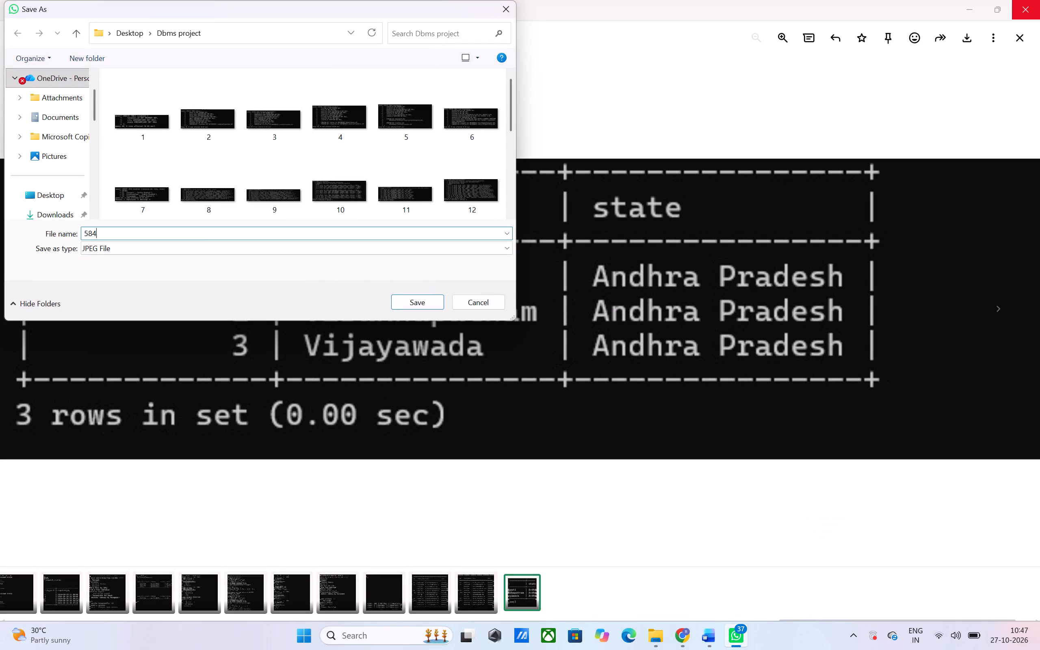
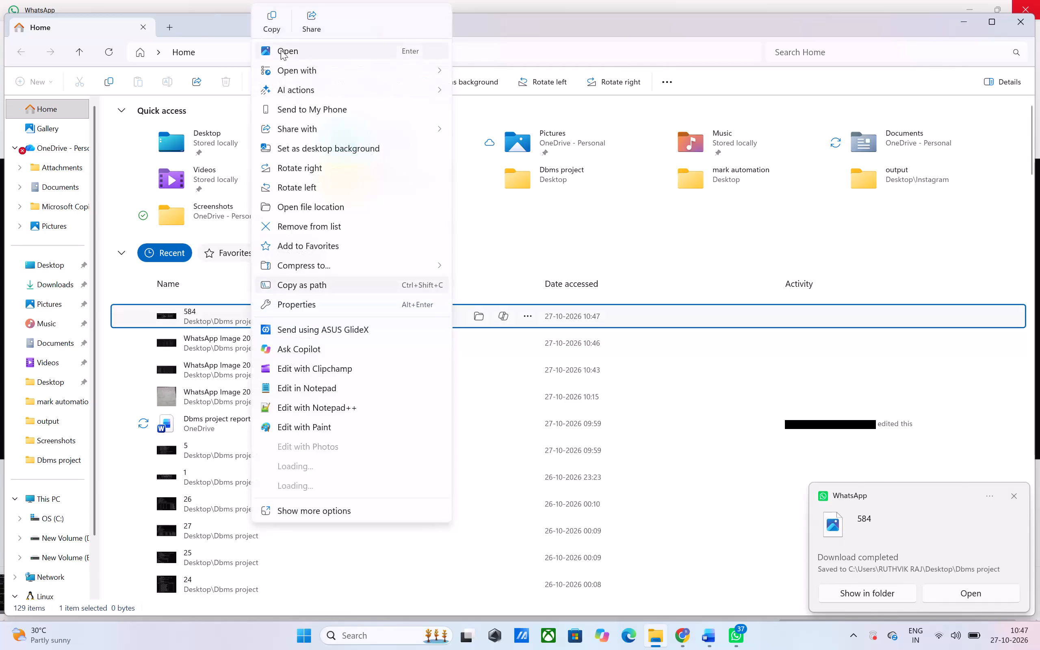
# Copy the 584 image from the recent files and switch back to the Dbms project report in Word.
pyautogui.click(272, 23)
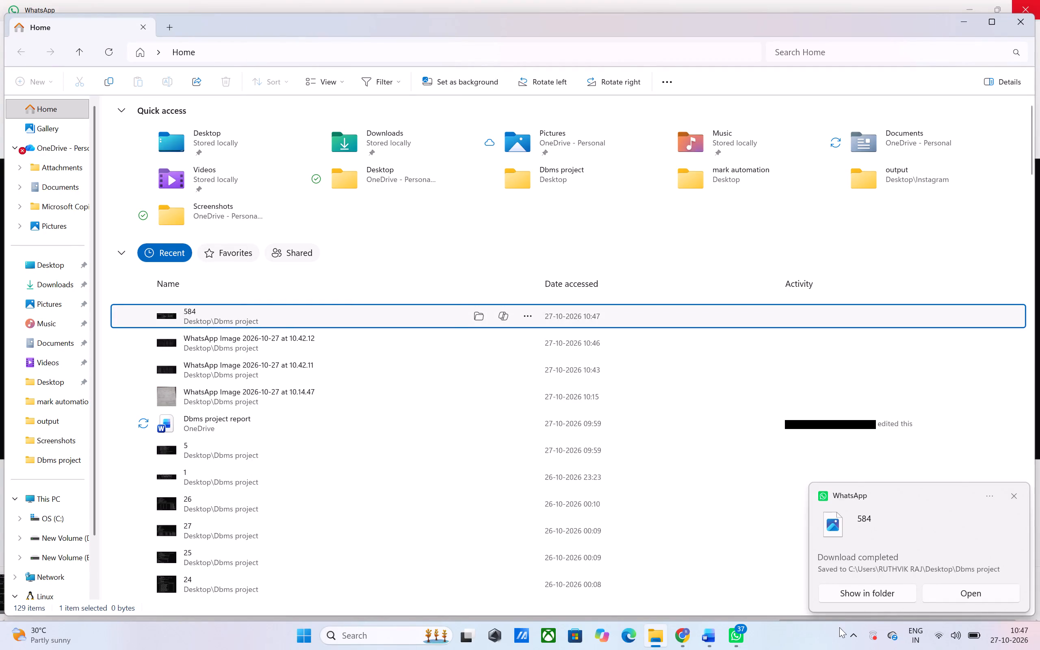
pyautogui.click(709, 637)
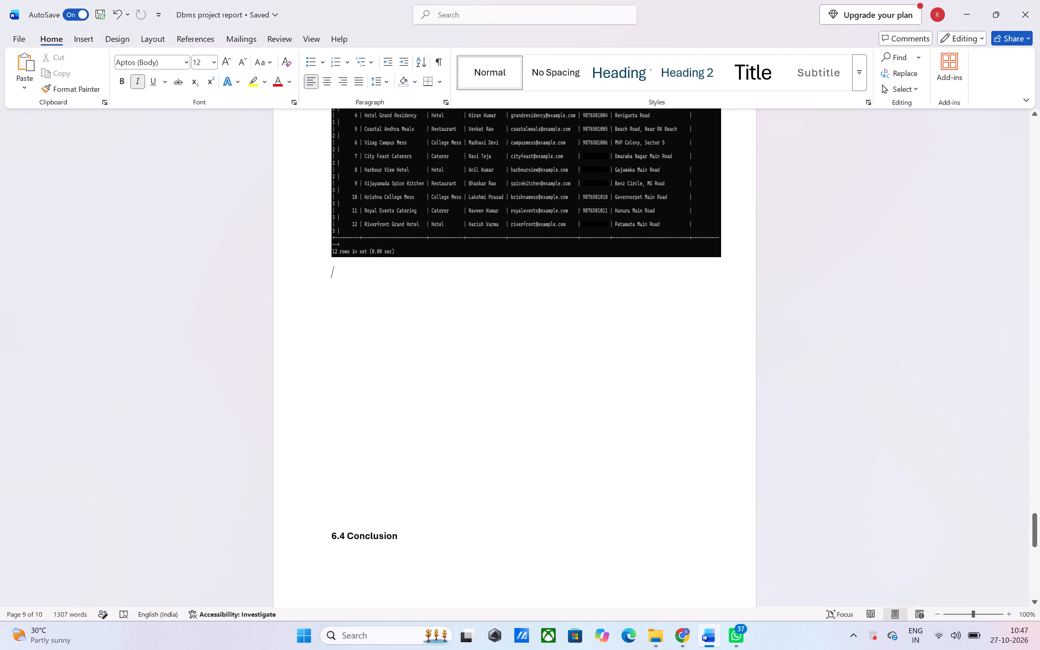
# Paste the copied location table screenshot on the empty line below the 3NF donor records screenshot.
pyautogui.hotkey('ctrl', 'v')
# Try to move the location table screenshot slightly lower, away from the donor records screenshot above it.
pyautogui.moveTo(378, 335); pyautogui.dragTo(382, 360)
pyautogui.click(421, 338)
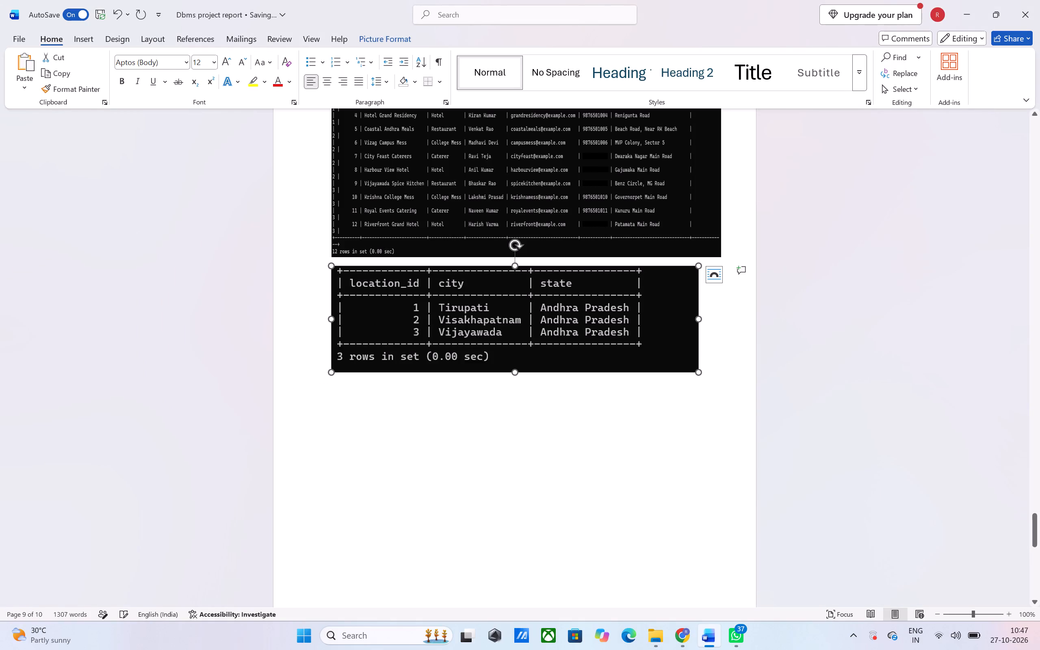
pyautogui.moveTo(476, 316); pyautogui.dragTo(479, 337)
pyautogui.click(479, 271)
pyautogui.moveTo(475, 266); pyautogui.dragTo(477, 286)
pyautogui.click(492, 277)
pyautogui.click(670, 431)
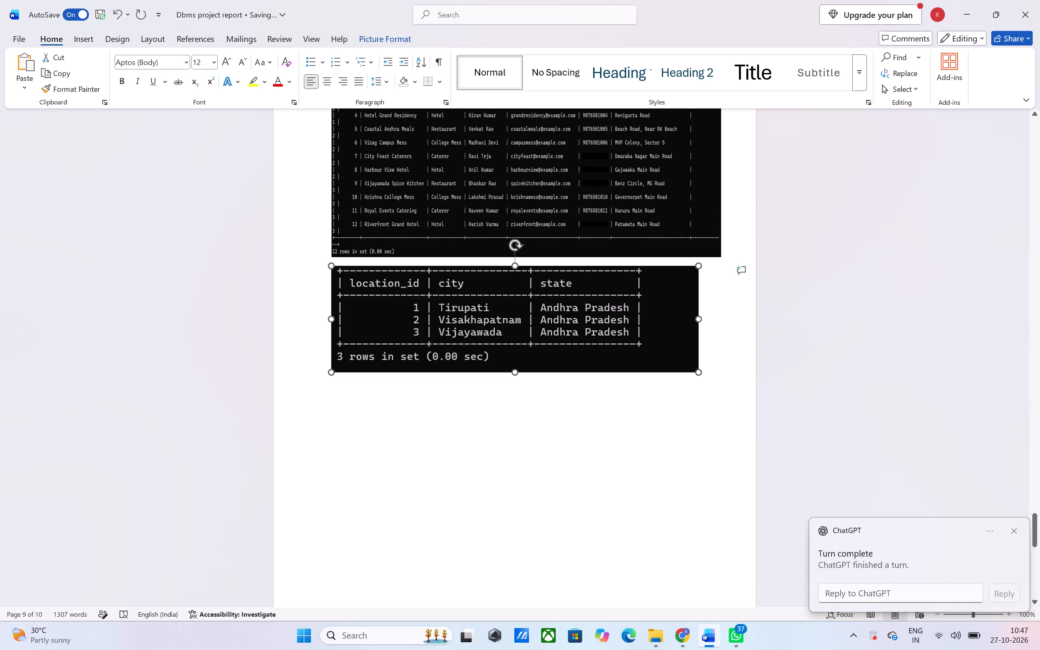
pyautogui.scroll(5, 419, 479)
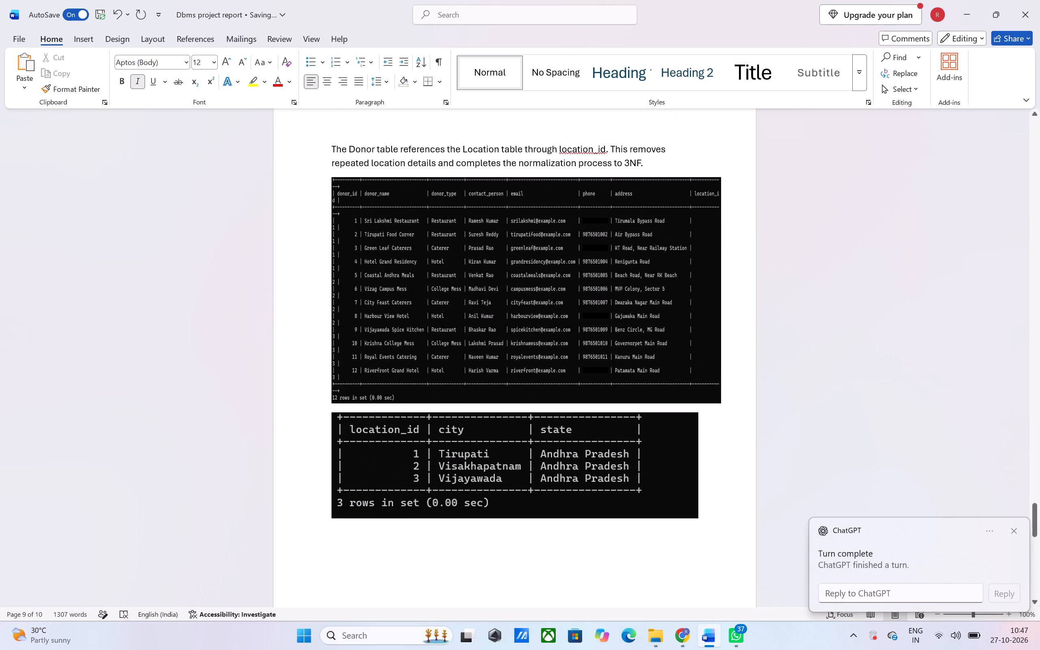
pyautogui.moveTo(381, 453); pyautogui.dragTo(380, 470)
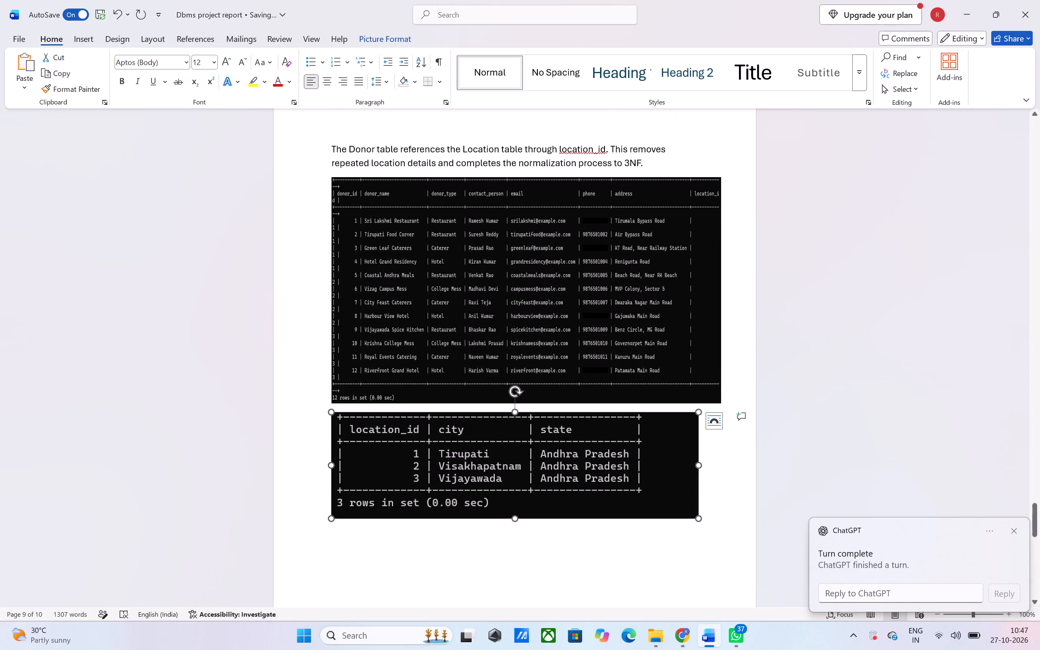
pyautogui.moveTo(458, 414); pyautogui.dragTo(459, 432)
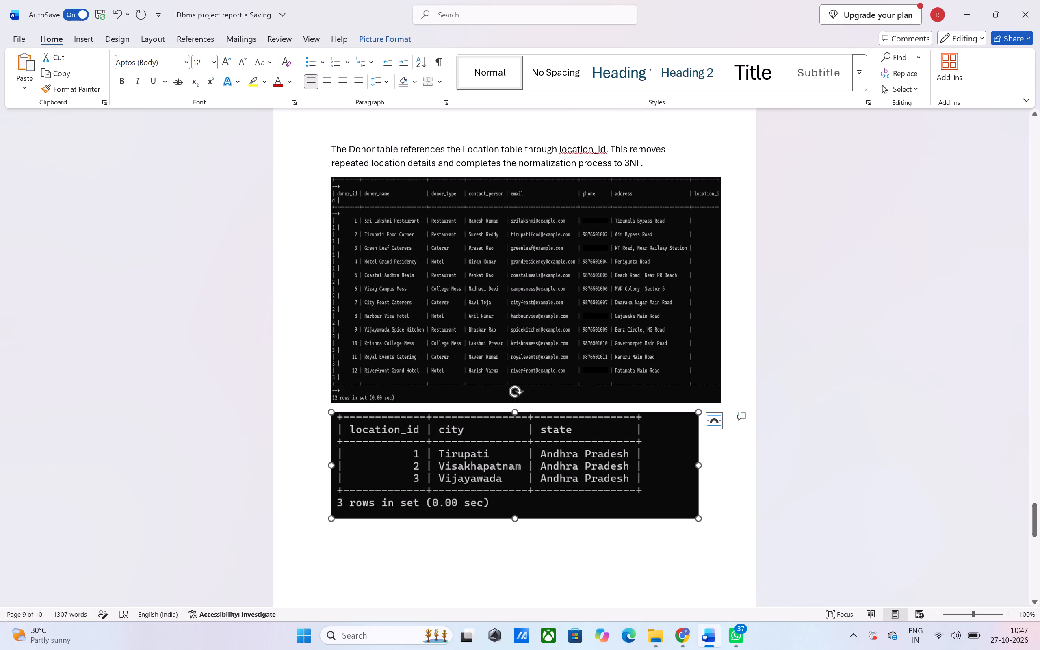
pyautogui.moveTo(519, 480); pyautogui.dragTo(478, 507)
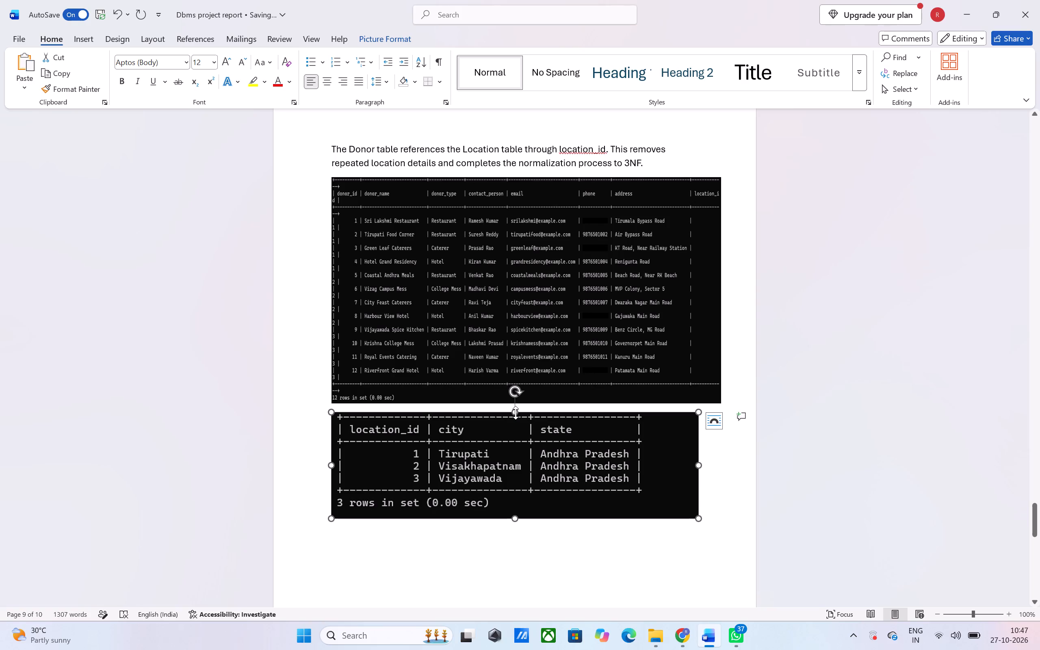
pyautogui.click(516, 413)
# Delete the blank lines above the 6.4 Conclusion heading, bringing it up to just below the location table screenshot.
pyautogui.click(419, 538)
pyautogui.scroll(-10, 427, 538)
pyautogui.scroll(-5, 342, 506)
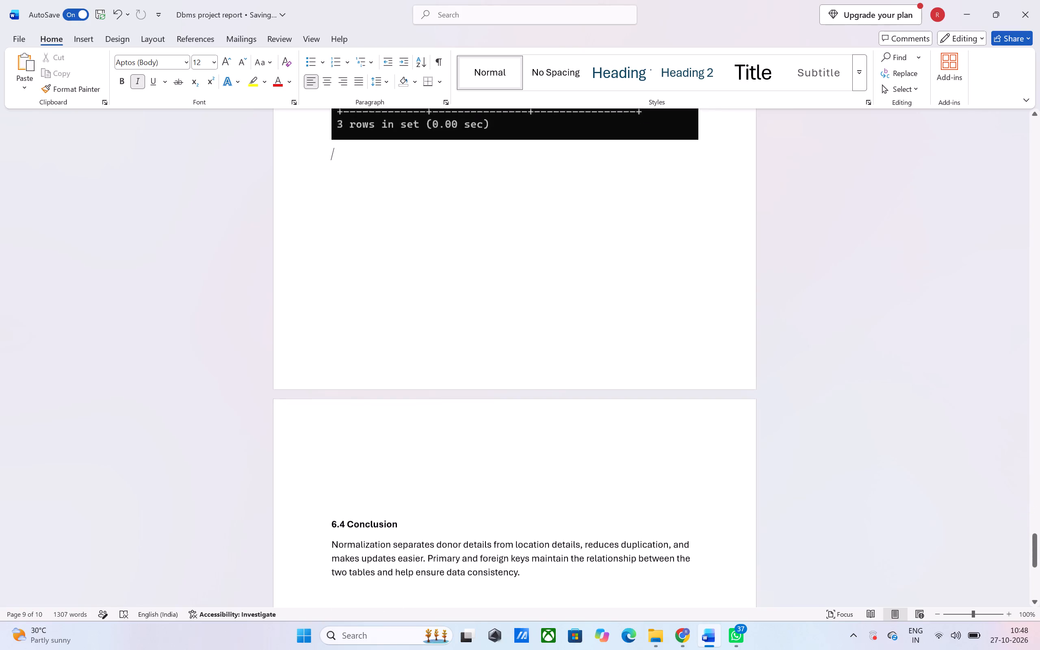
pyautogui.scroll(-1, 341, 506)
pyautogui.click(329, 433)
pyautogui.press('BackSpace')
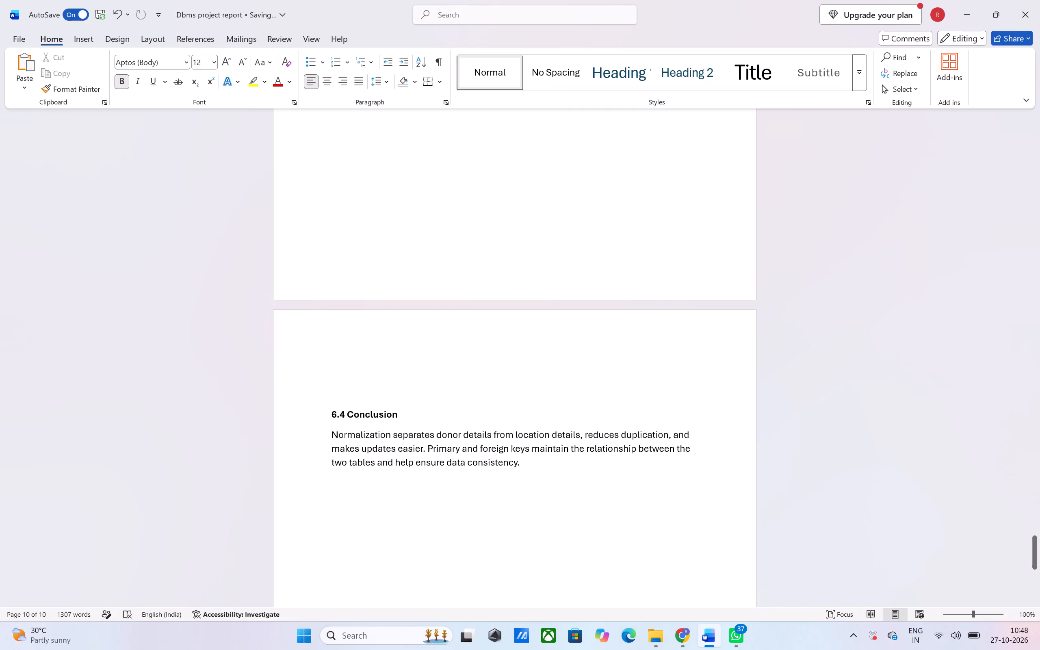
pyautogui.press('BackSpace')
pyautogui.press('BackSpace')
pyautogui.press('BackSpace')
pyautogui.press('BackSpace')
pyautogui.press('BackSpace')
pyautogui.press('BackSpace')
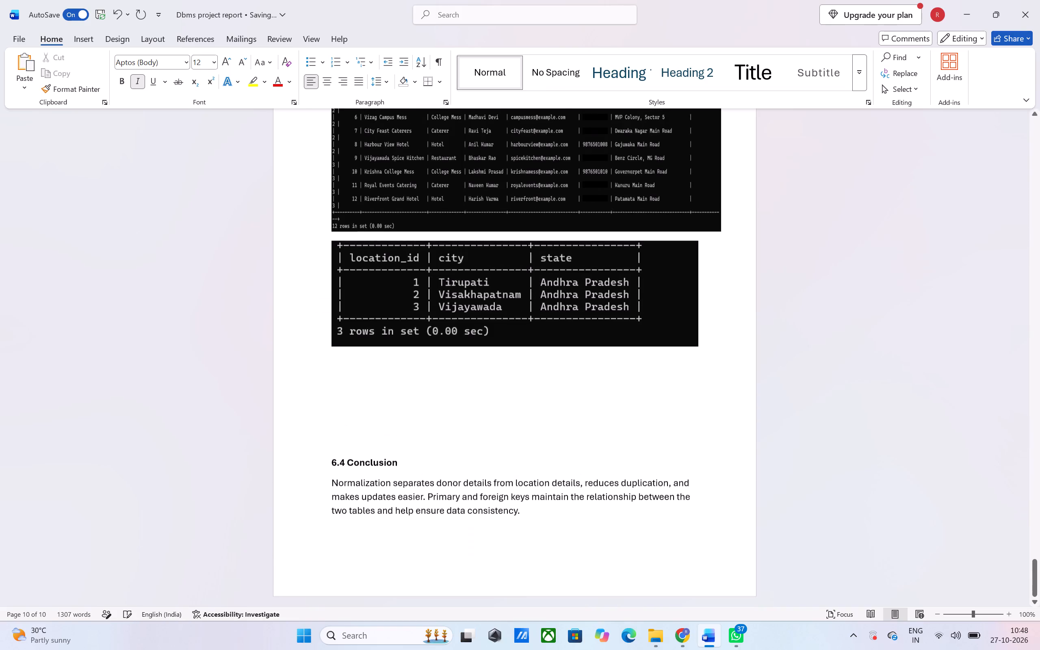
pyautogui.press('BackSpace')
pyautogui.press('BackSpace')
pyautogui.press('BackSpace')
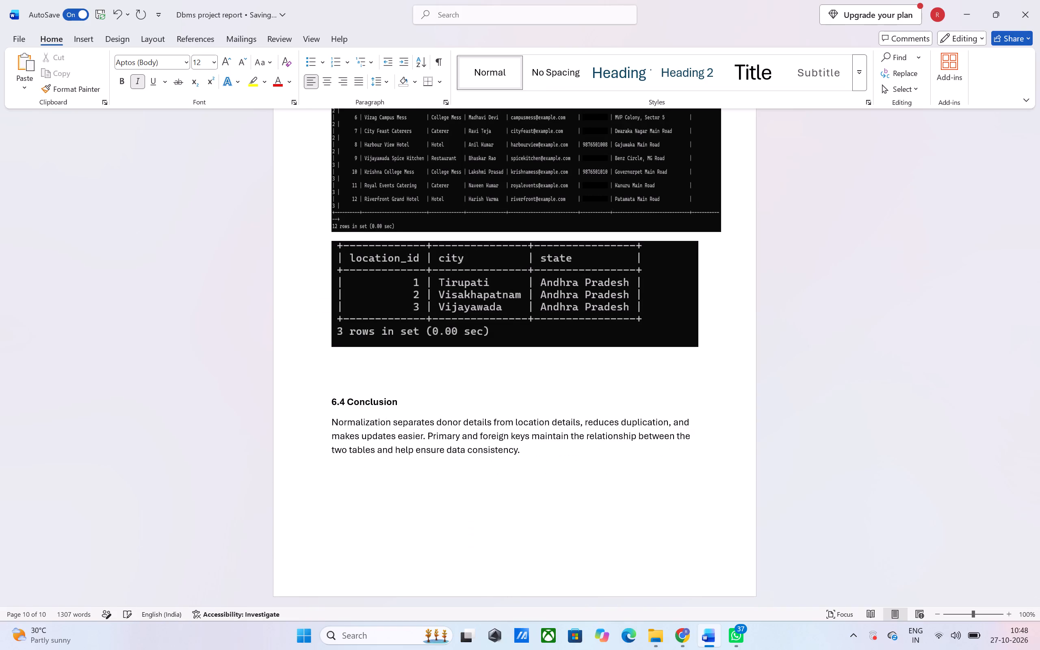
pyautogui.press('BackSpace')
# Reduce the location table screenshot's height slightly, keeping its width.
pyautogui.click(479, 332)
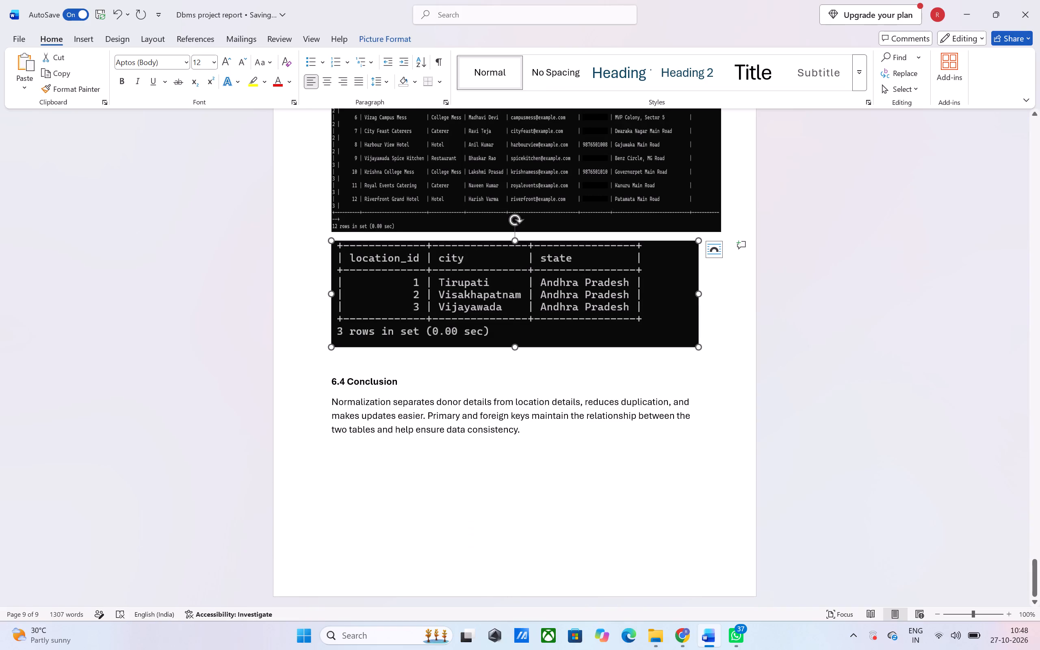
pyautogui.moveTo(514, 344); pyautogui.dragTo(514, 327)
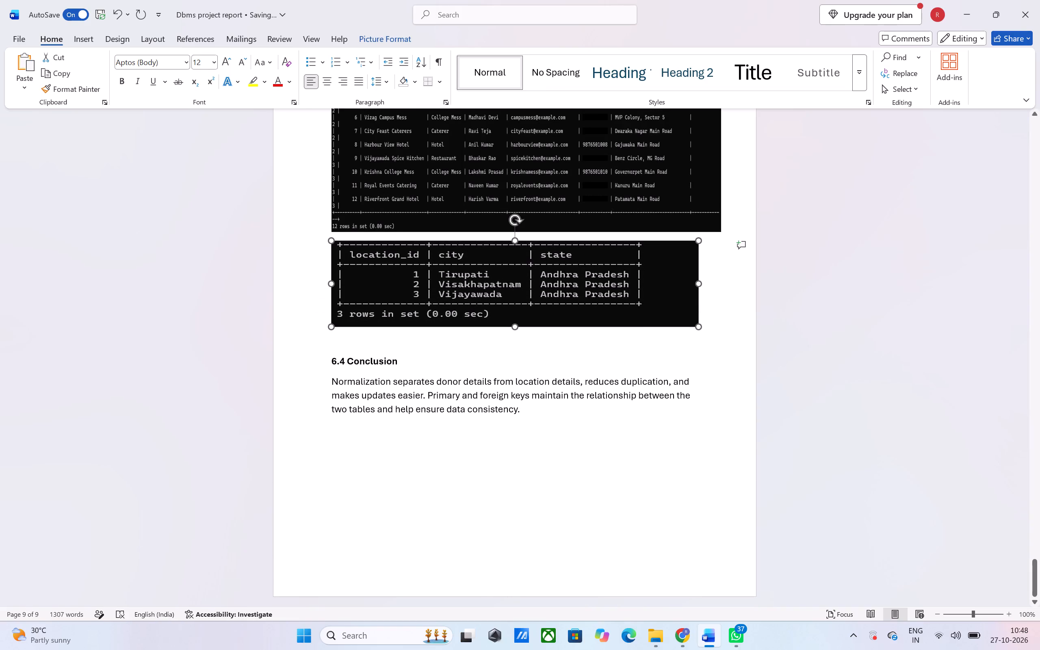
pyautogui.moveTo(514, 327); pyautogui.dragTo(516, 334)
pyautogui.click(469, 480)
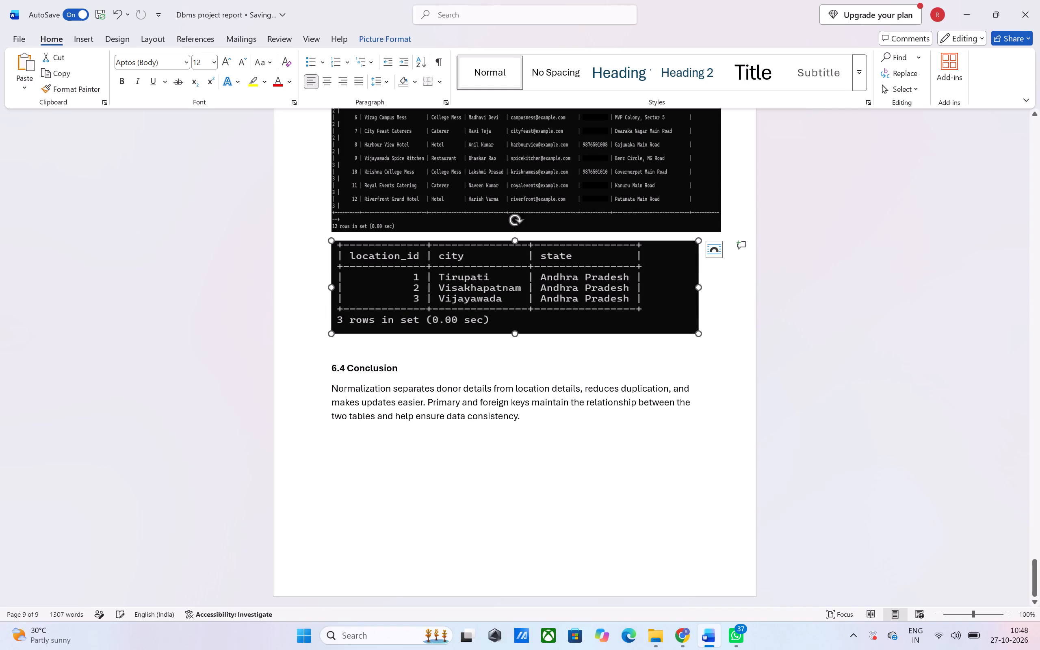
# Review the page layout of the normalization section, from the 1NF screenshot through the 6.4 Conclusion.
pyautogui.scroll(20, 503, 620)
pyautogui.scroll(1, 503, 620)
pyautogui.scroll(9, 467, 445)
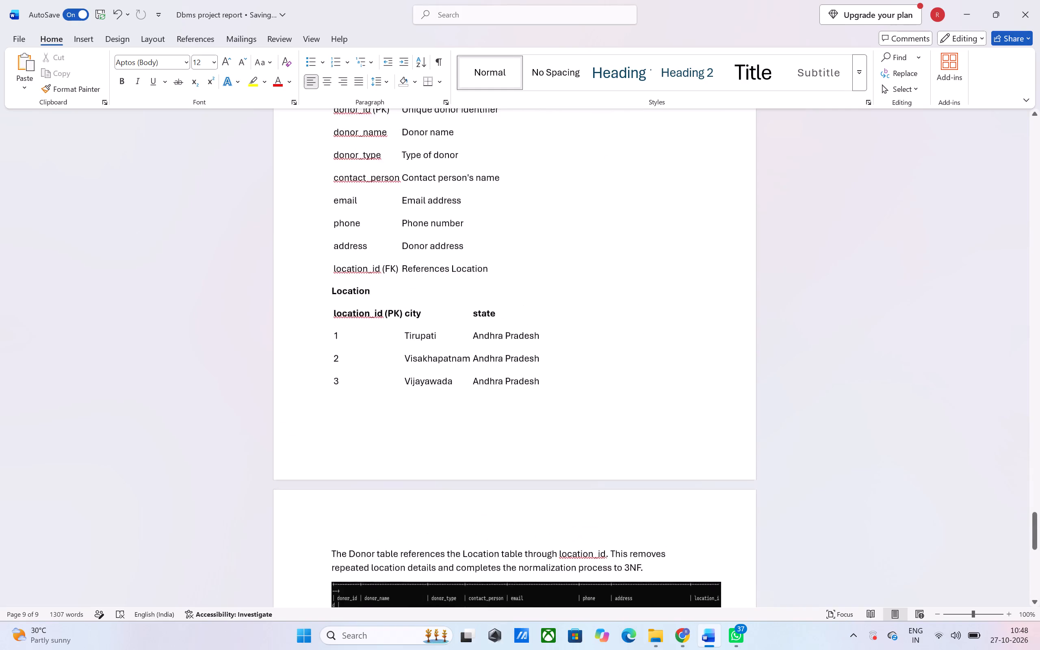
pyautogui.scroll(20, 448, 535)
pyautogui.scroll(4, 448, 535)
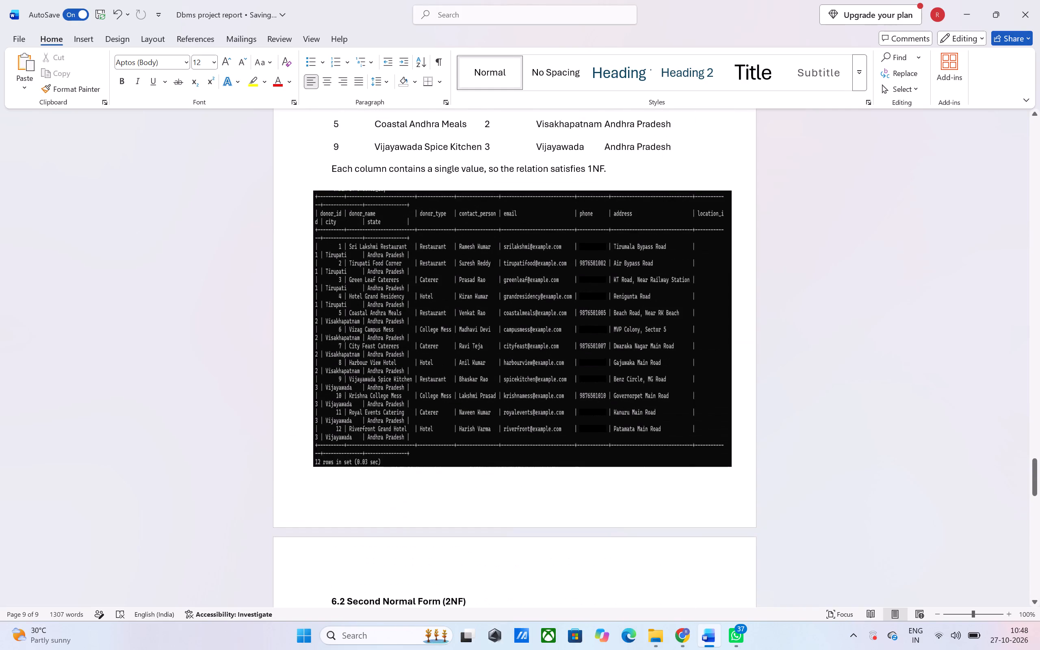
pyautogui.scroll(11, 441, 498)
pyautogui.scroll(-10, 441, 498)
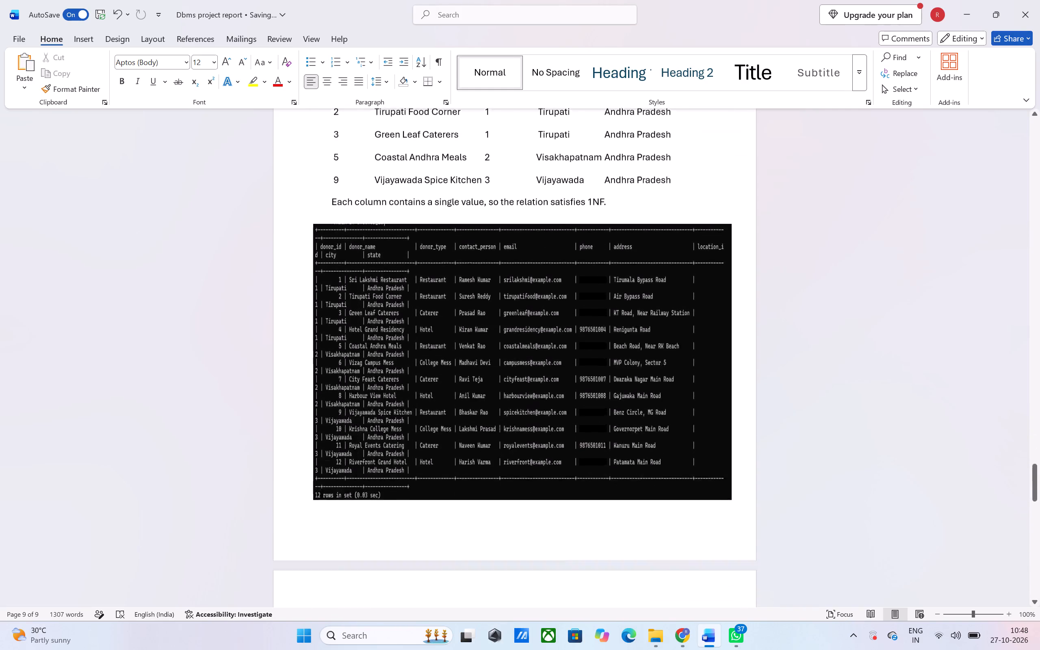
pyautogui.scroll(-20, 441, 498)
pyautogui.scroll(-12, 441, 498)
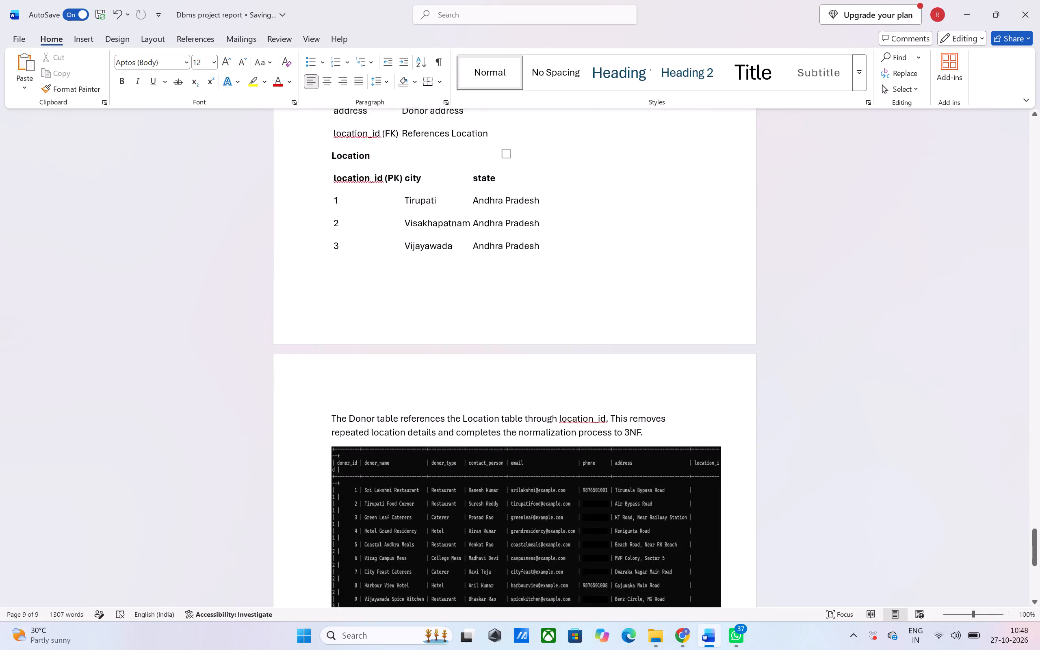
pyautogui.scroll(-5, 441, 498)
pyautogui.scroll(-3, 405, 484)
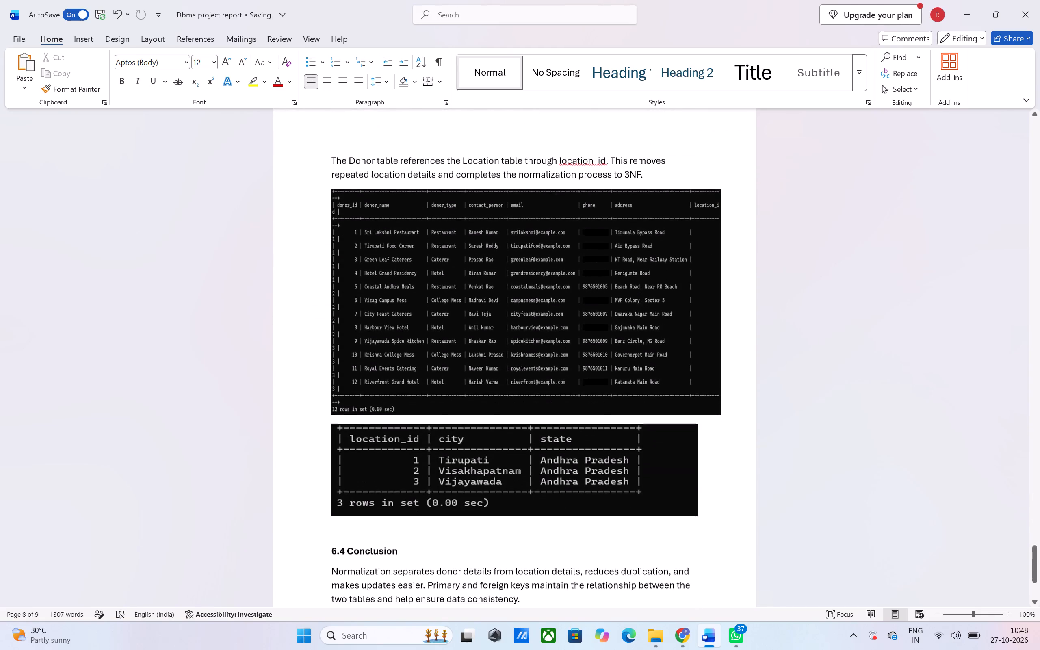
pyautogui.scroll(-12, 405, 483)
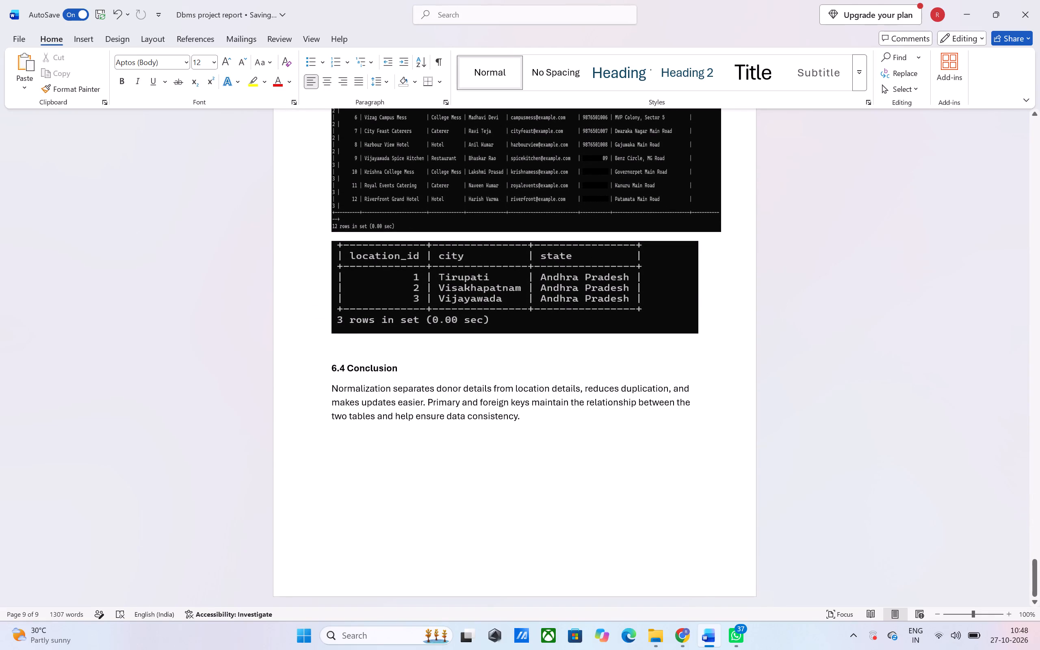
# Add blank lines after the 6.4 Conclusion paragraph to reach a new page and enter the section number "7." there.
pyautogui.press('Return')
pyautogui.press('Return')
pyautogui.press('Return')
pyautogui.scroll(-2, 395, 494)
pyautogui.press('Return')
pyautogui.scroll(-3, 395, 494)
pyautogui.press('Return')
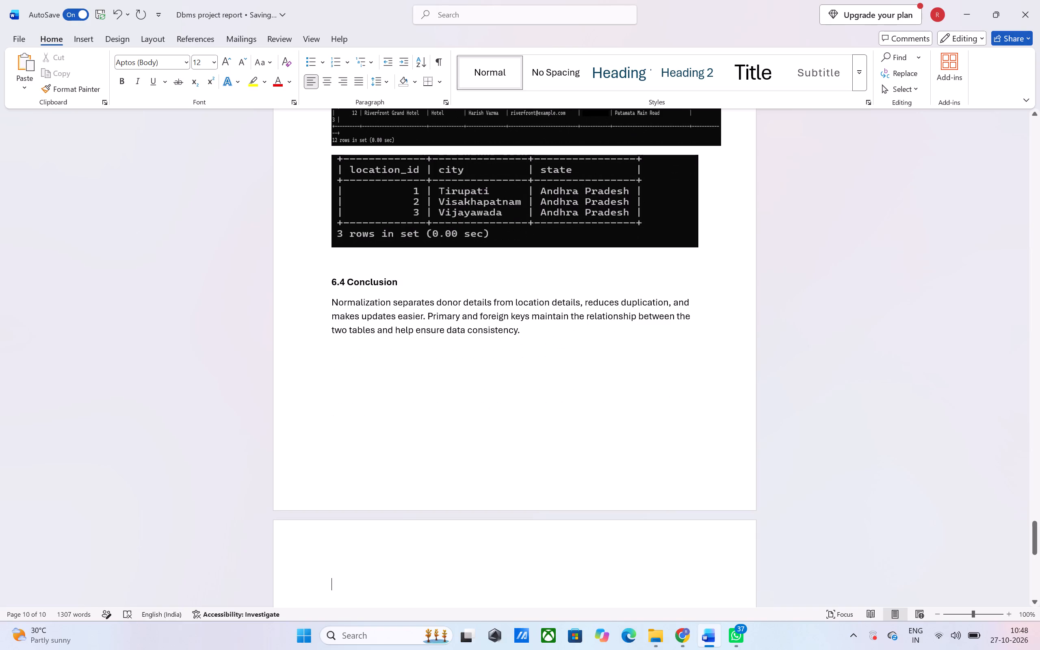
pyautogui.write('7.')
# Look through the whole report, from the title page and ER diagram to the new section 7 page.
pyautogui.scroll(15, 436, 440)
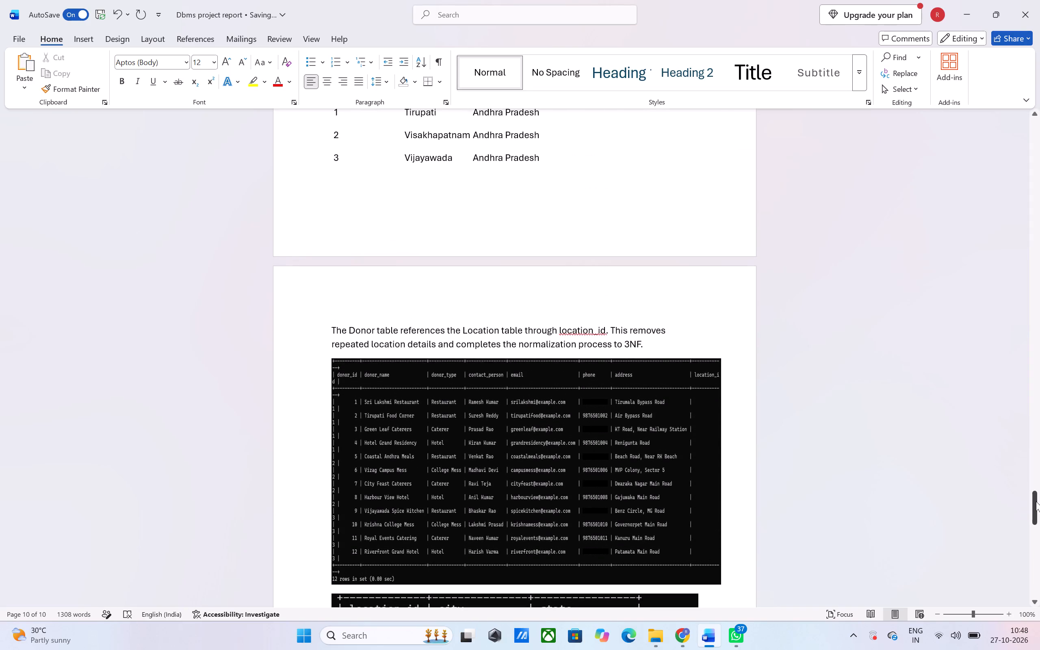
pyautogui.moveTo(1036, 501); pyautogui.dragTo(1039, 423)
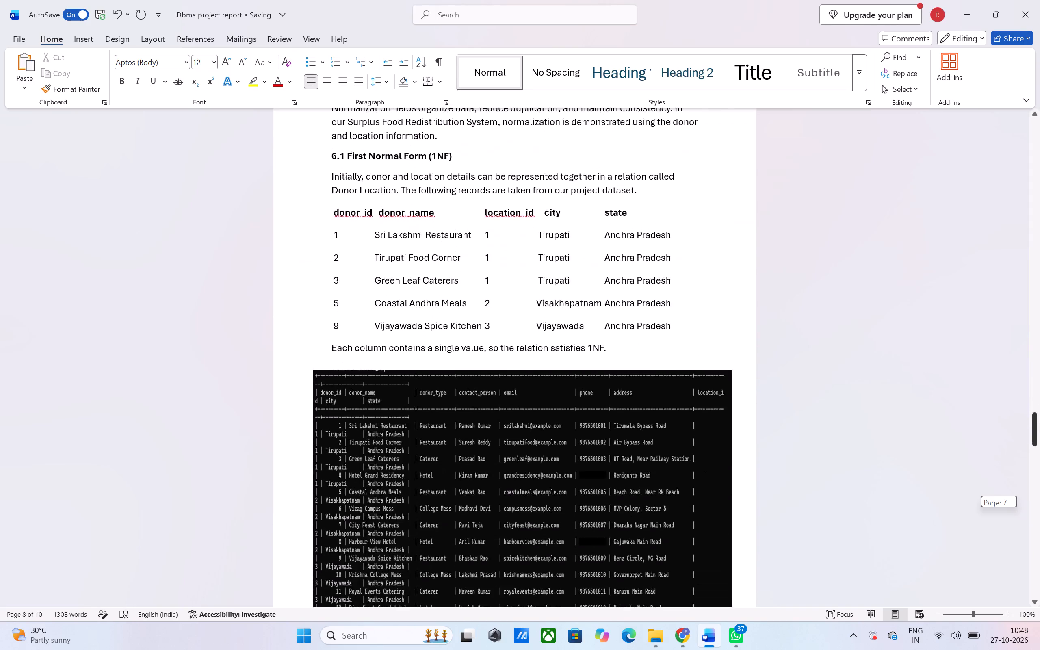
pyautogui.moveTo(1039, 423); pyautogui.dragTo(1032, 301)
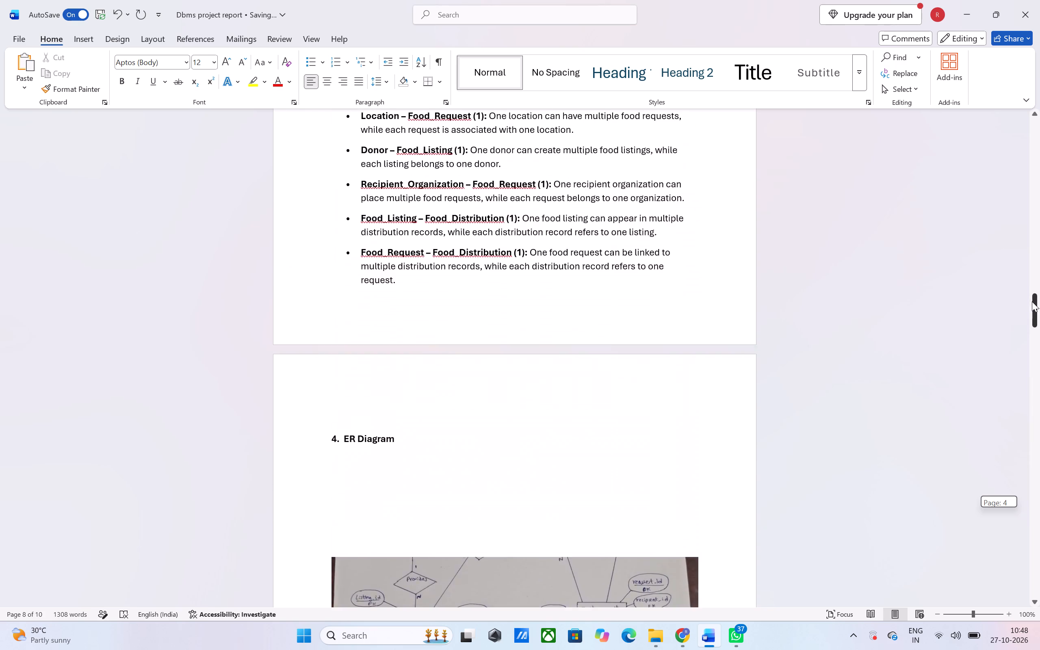
pyautogui.moveTo(1032, 301); pyautogui.dragTo(1019, 240)
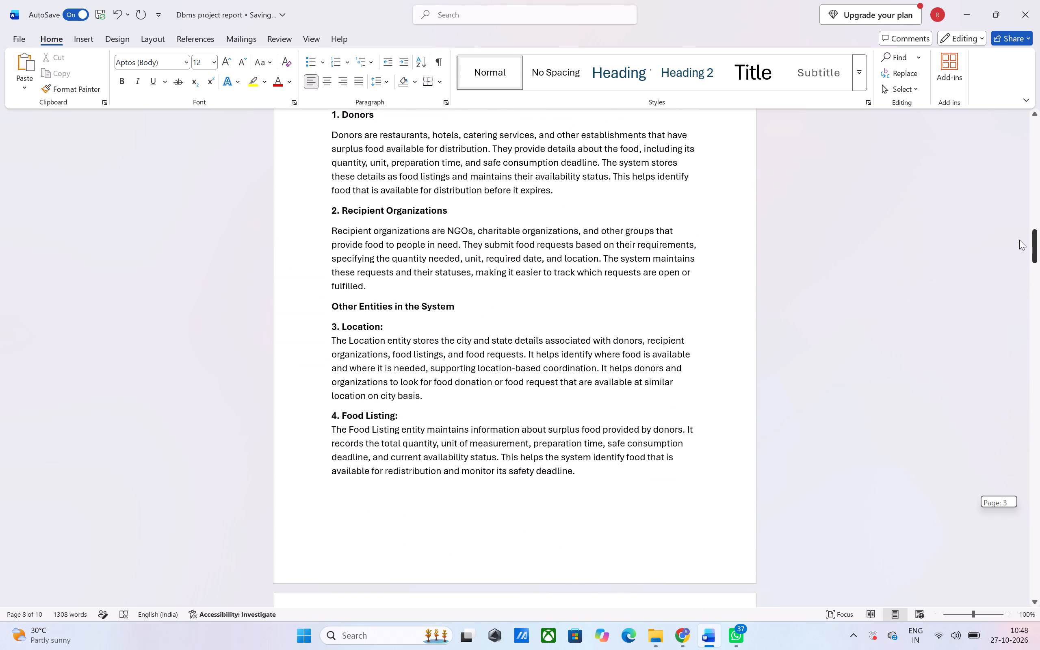
pyautogui.moveTo(1019, 240); pyautogui.dragTo(1003, 79)
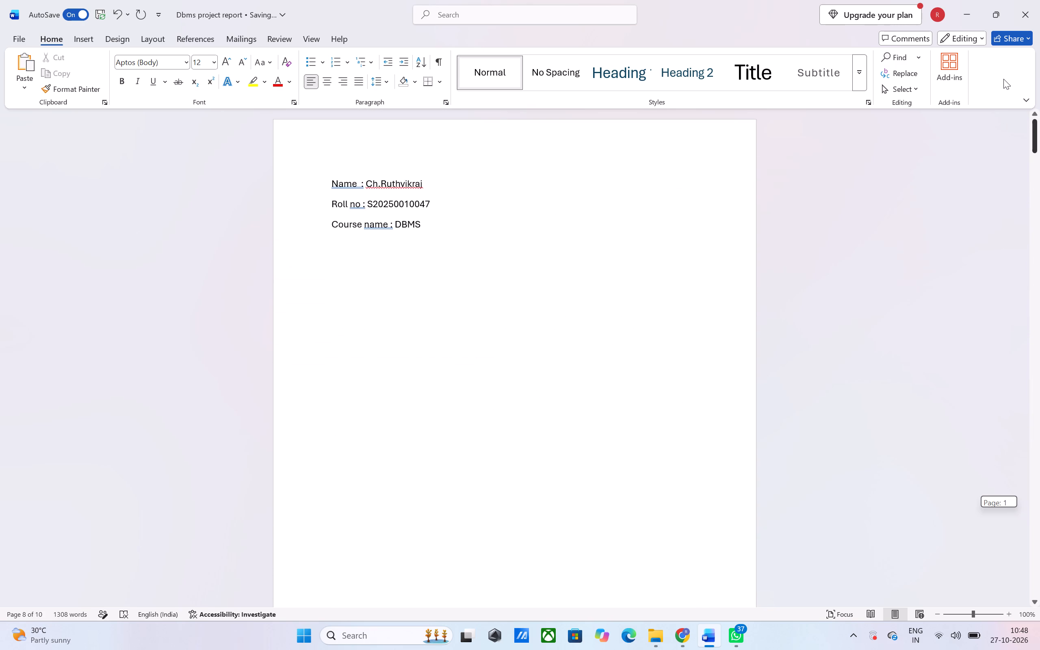
pyautogui.moveTo(1003, 79); pyautogui.dragTo(1005, 305)
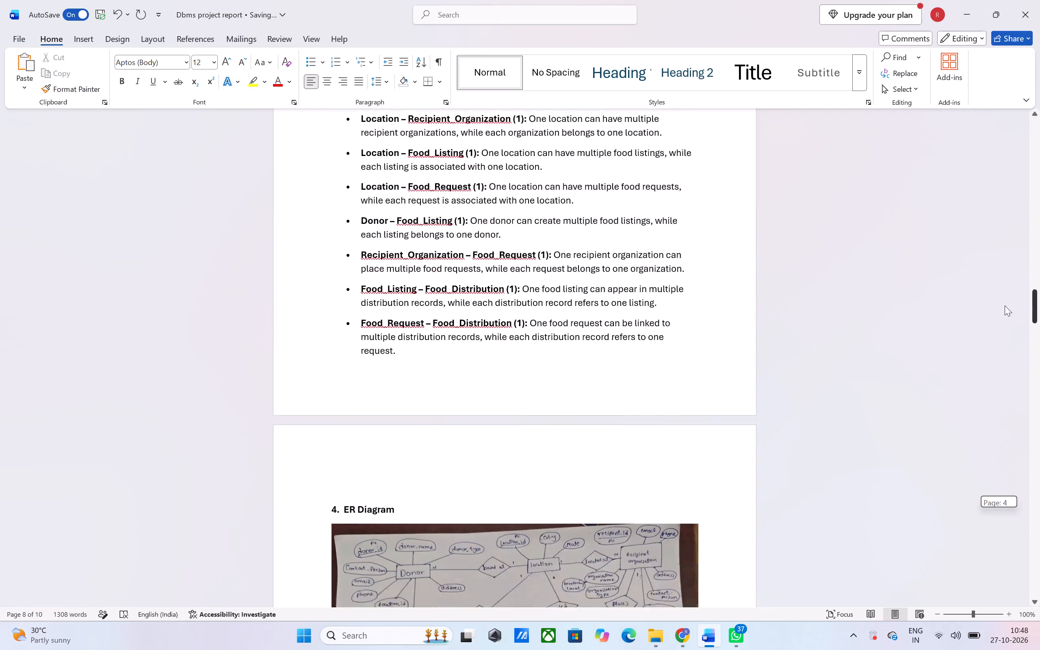
pyautogui.moveTo(1005, 305); pyautogui.dragTo(1005, 393)
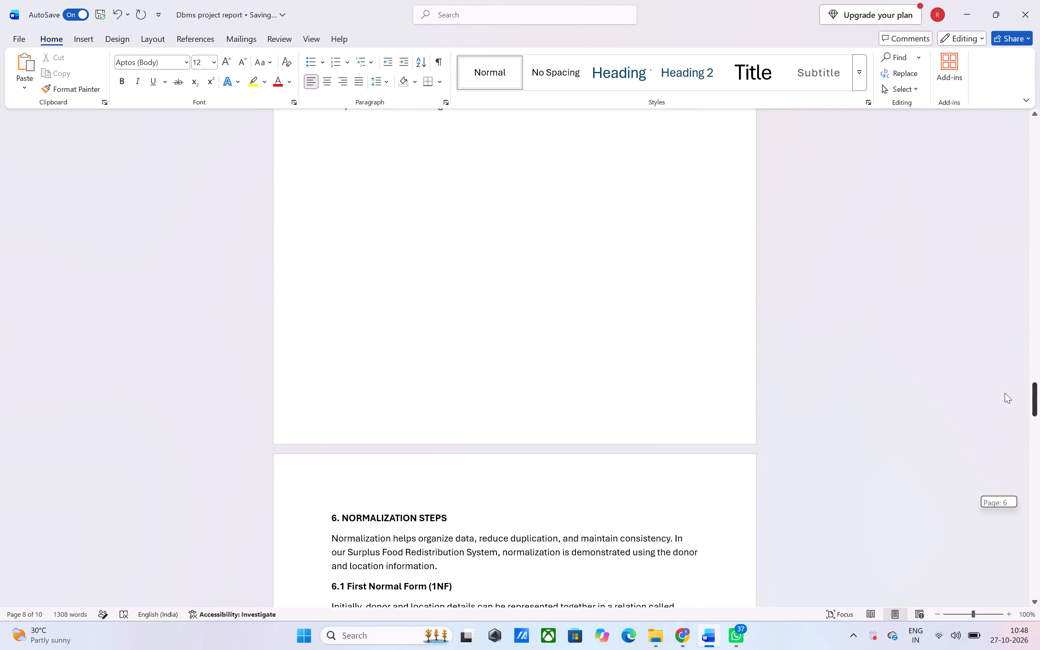
pyautogui.moveTo(1005, 393); pyautogui.dragTo(1011, 425)
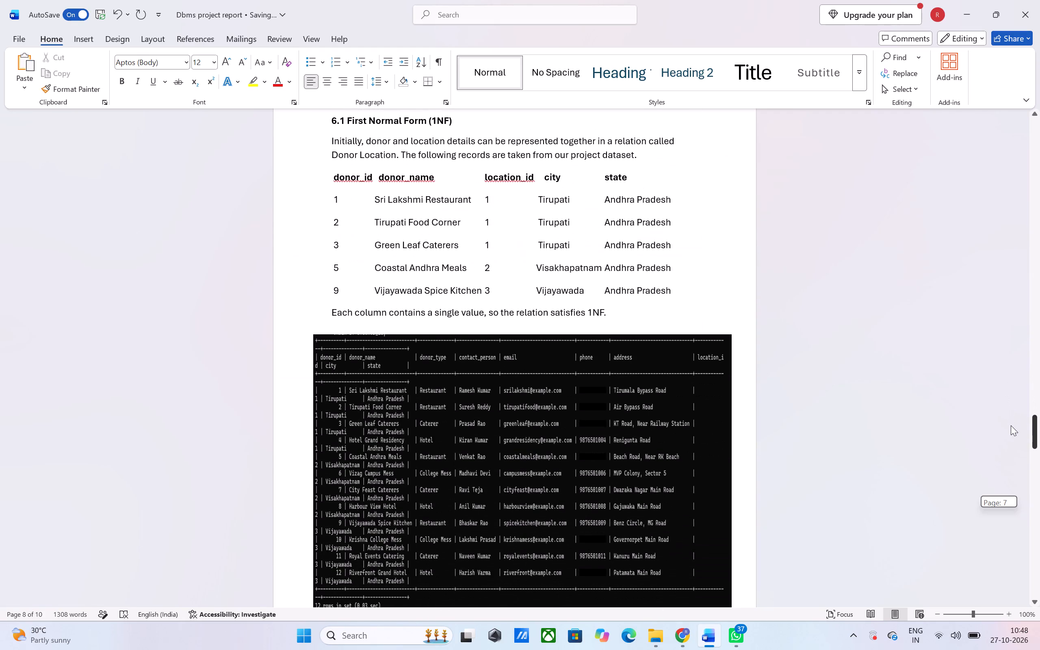
pyautogui.moveTo(1011, 425); pyautogui.dragTo(1035, 551)
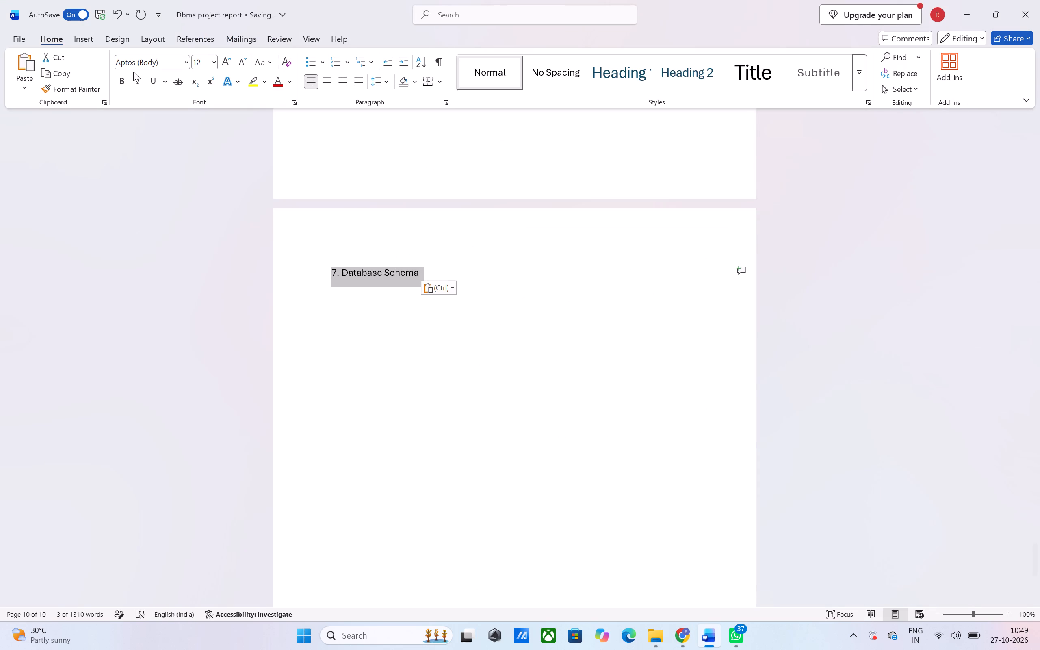
pyautogui.click(119, 80)
pyautogui.click(373, 276)
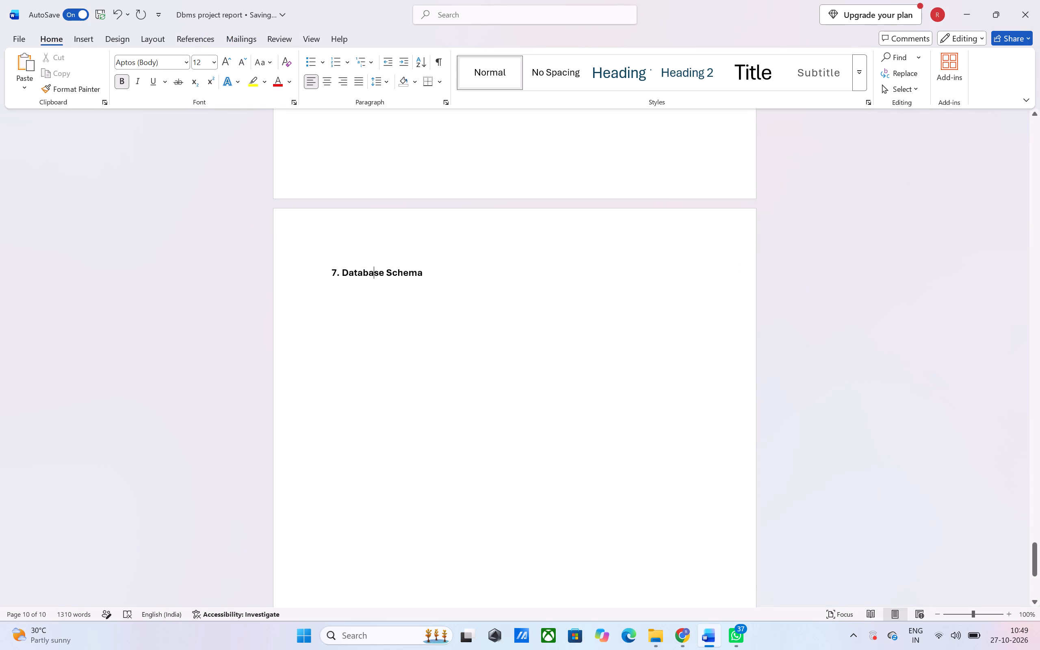
# Add blank lines below the section 7 heading and undo the automatic numbering applied to it.
pyautogui.click(425, 274)
pyautogui.press('Return')
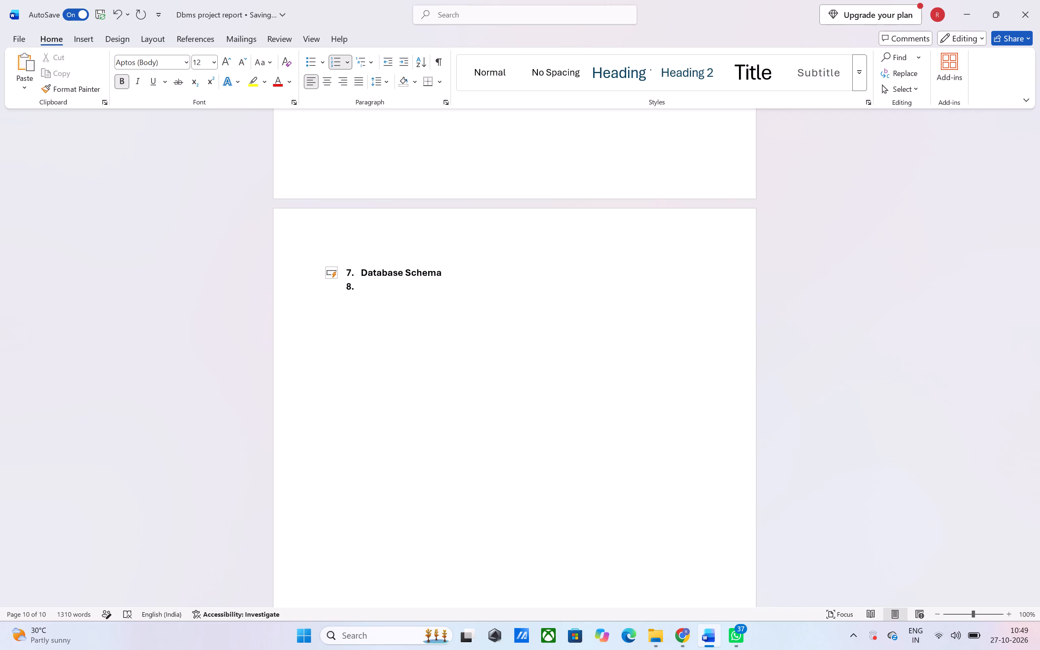
pyautogui.scroll(1, 431, 270)
pyautogui.click(333, 297)
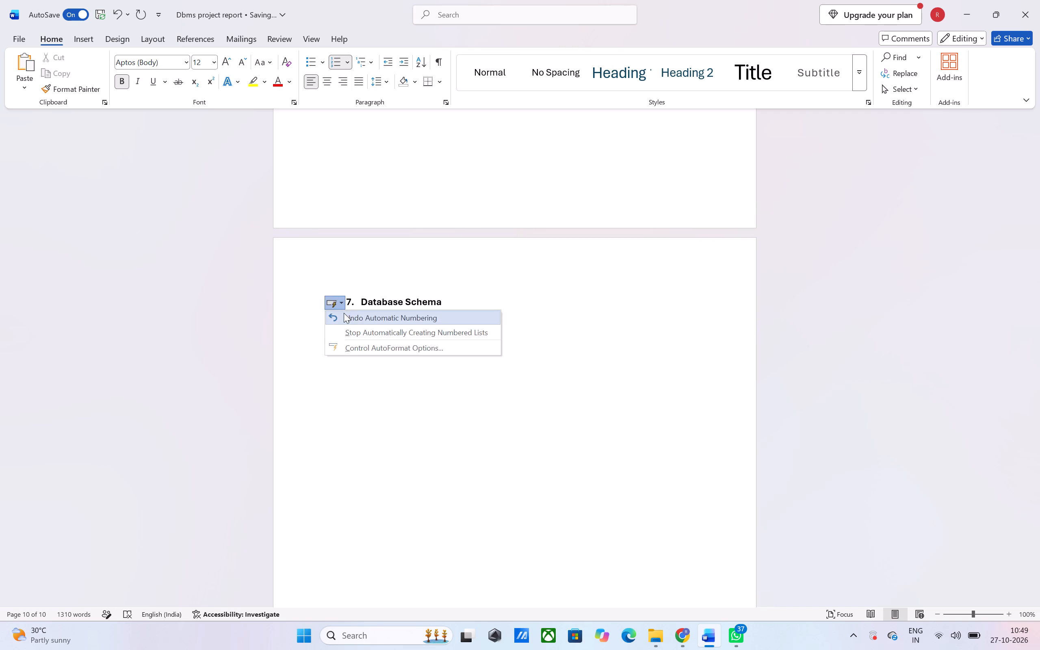
pyautogui.click(344, 313)
pyautogui.press('Return')
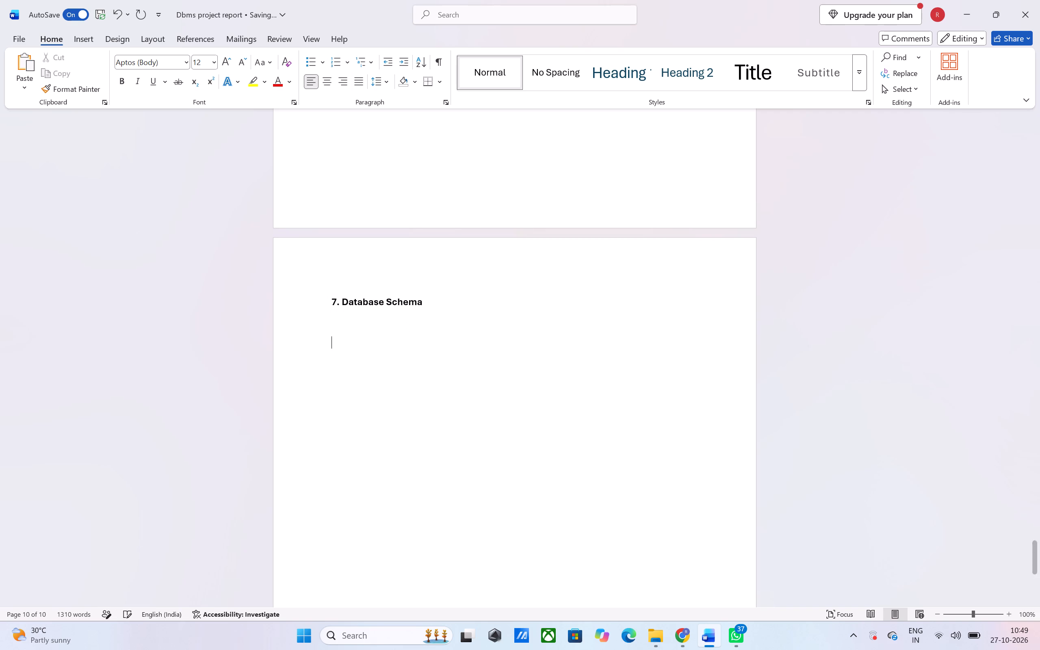
# Copy image 1 from the Desktop's Dbms project folder in File Explorer and paste it below the section 7 heading in Word.
pyautogui.click(660, 647)
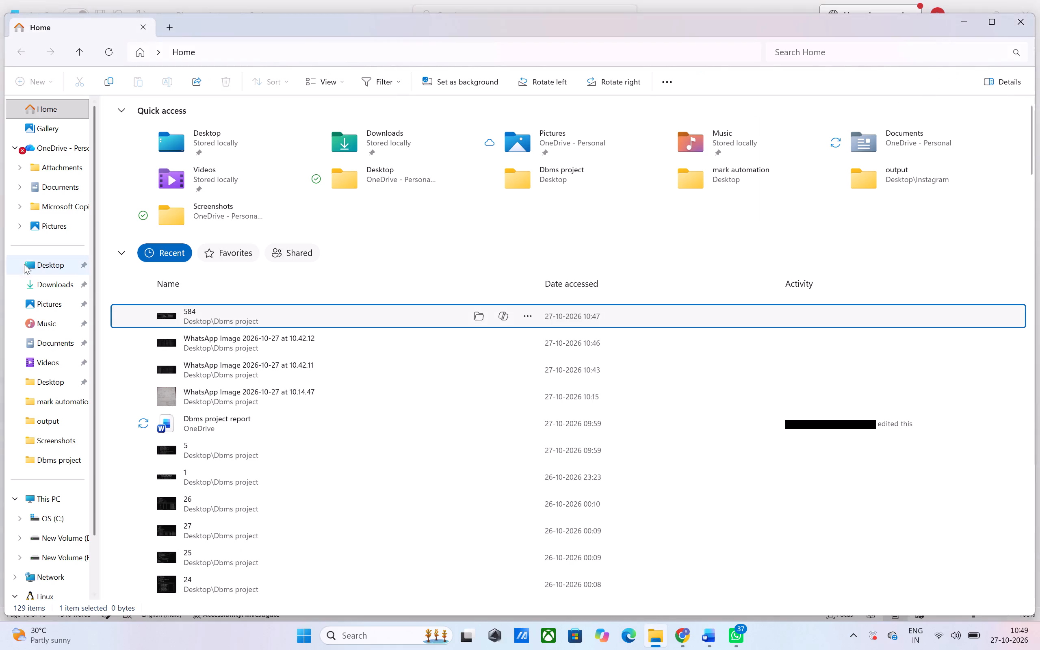
pyautogui.click(50, 266)
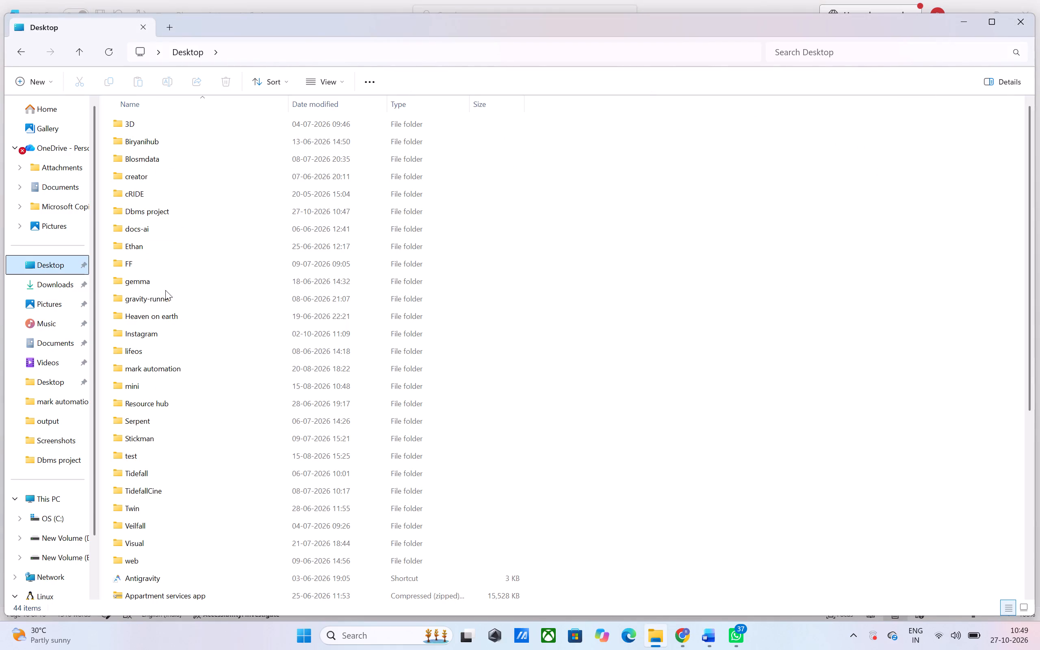
pyautogui.doubleClick(154, 214)
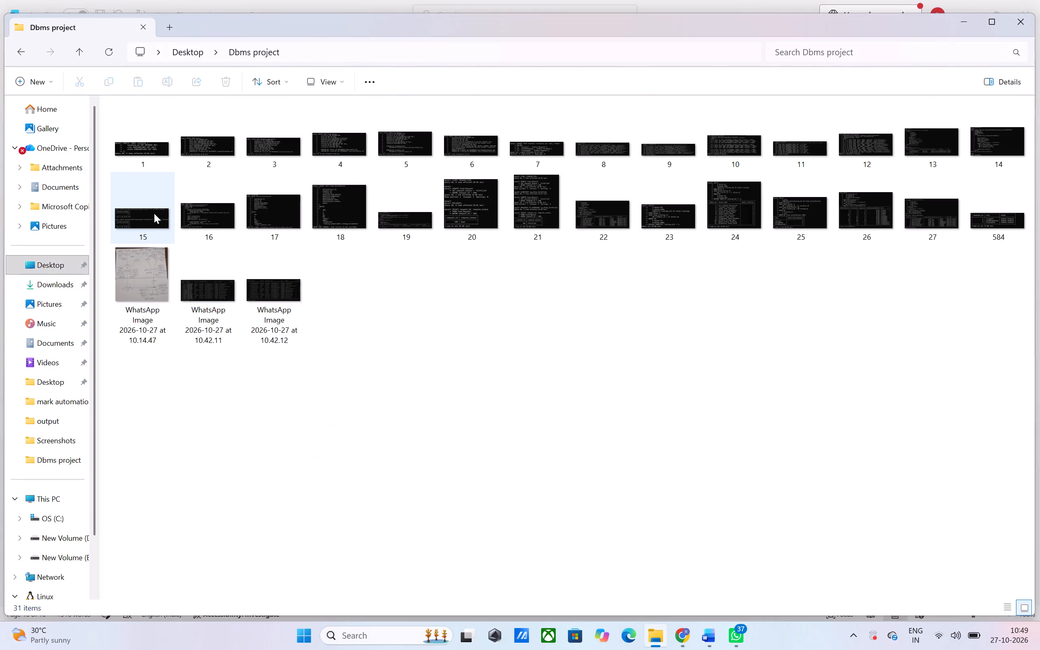
pyautogui.click(142, 158)
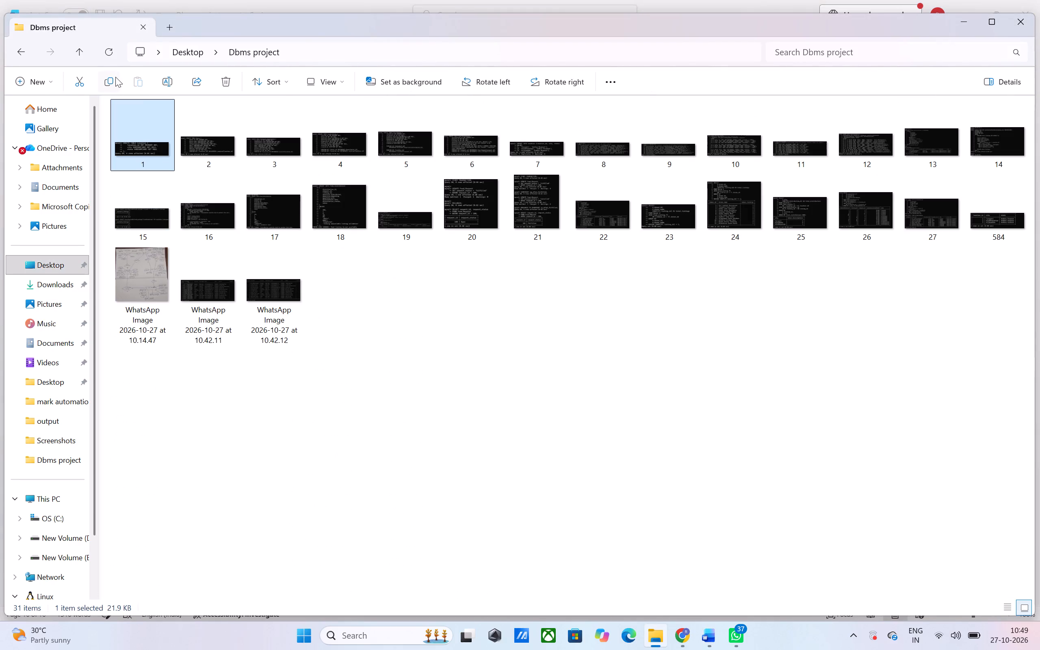
pyautogui.click(112, 79)
pyautogui.click(711, 634)
pyautogui.hotkey('ctrl', 'v')
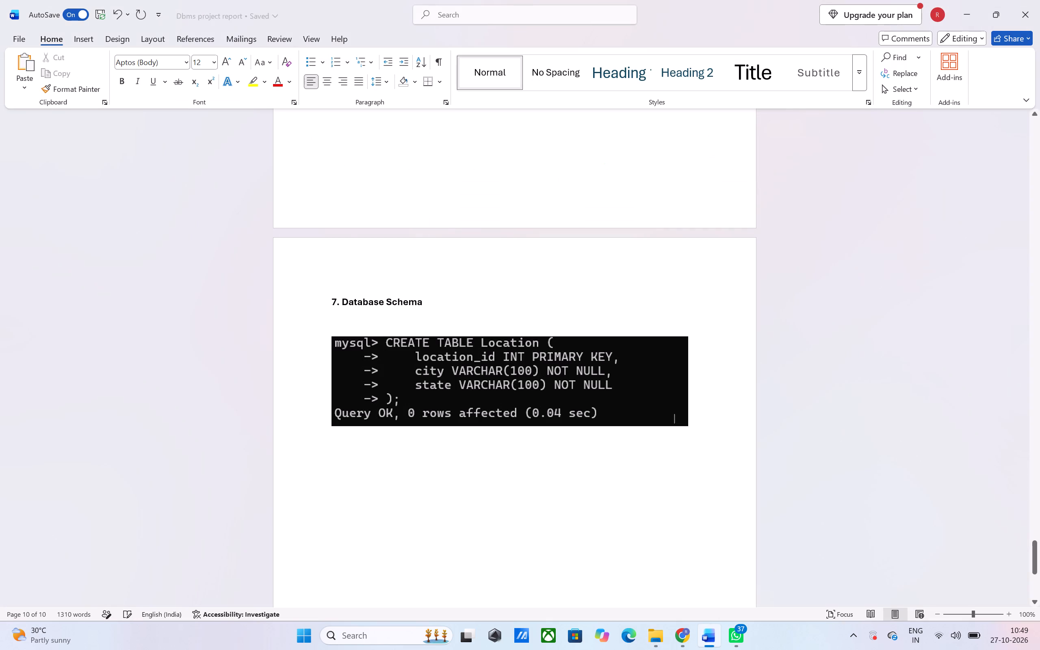
# Enter the caption "1.Location Table" above the CREATE TABLE Location screenshot.
pyautogui.click(326, 333)
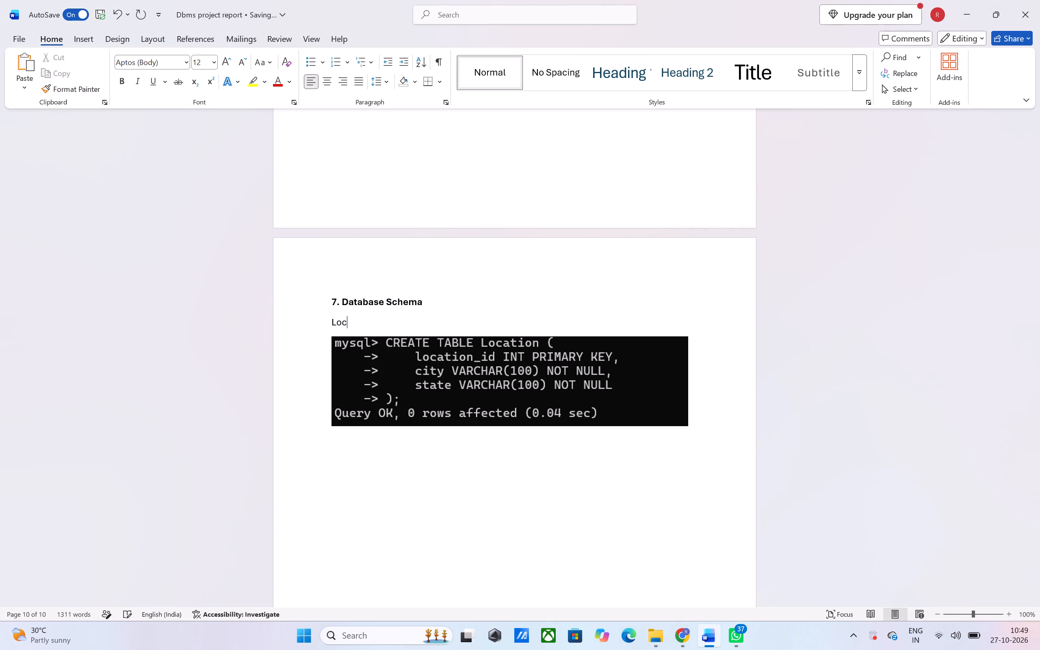
pyautogui.press('BackSpace')
pyautogui.press('BackSpace')
pyautogui.write('n')
pyautogui.press('space')
pyautogui.write('able')
pyautogui.press('space')
pyautogui.press('Left')
pyautogui.press('Left')
pyautogui.press('Left')
pyautogui.press('Left')
pyautogui.press('Left')
pyautogui.press('Left')
pyautogui.press('Left')
pyautogui.press('Left')
pyautogui.press('Left')
pyautogui.press('Left')
pyautogui.press('Left')
pyautogui.press('Left')
pyautogui.press('Left')
pyautogui.press('Left')
pyautogui.press('Left')
pyautogui.write('1.')
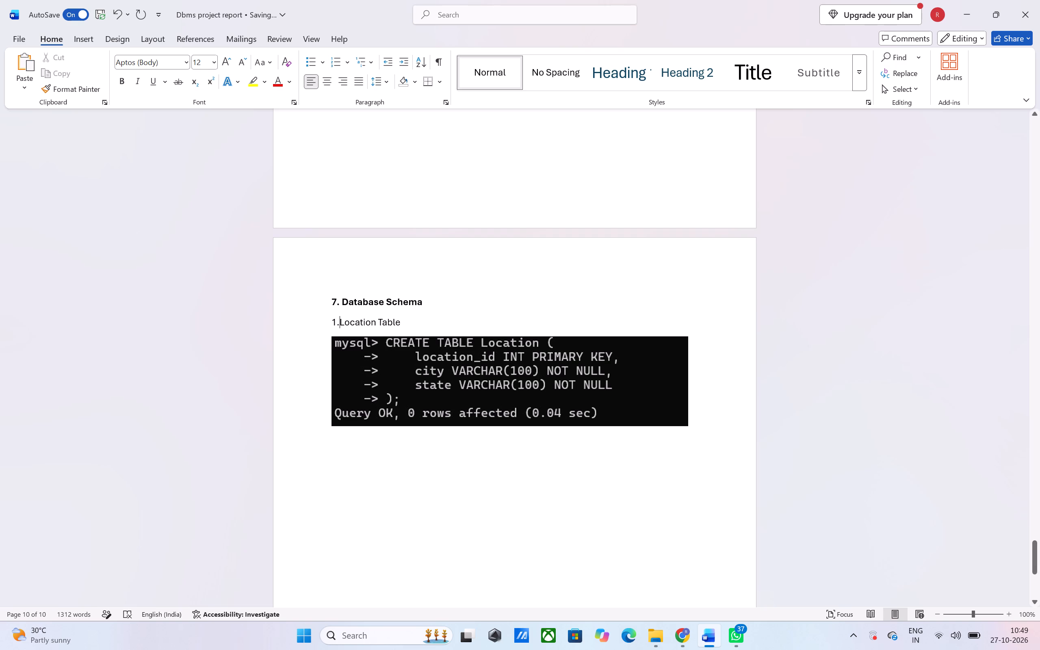
# Insert a blank line between the section 7 heading and the Location Table caption.
pyautogui.click(327, 318)
pyautogui.press('Return')
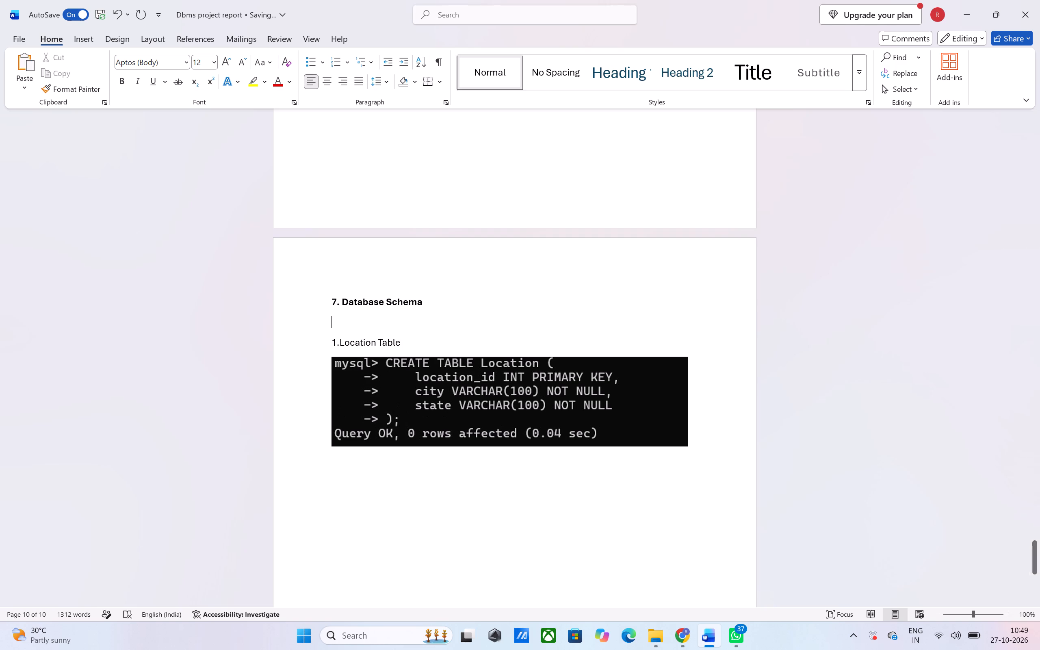
# Start a new caption line below the Location screenshot, leaving a gap, with the number "2".
pyautogui.click(347, 485)
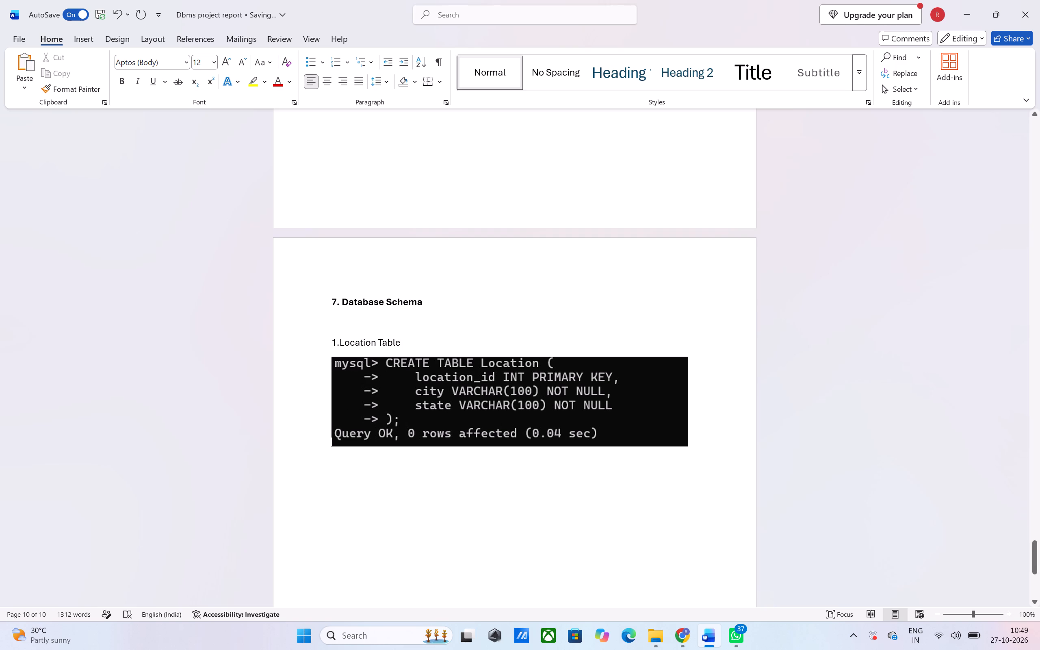
pyautogui.click(342, 463)
pyautogui.press('Return')
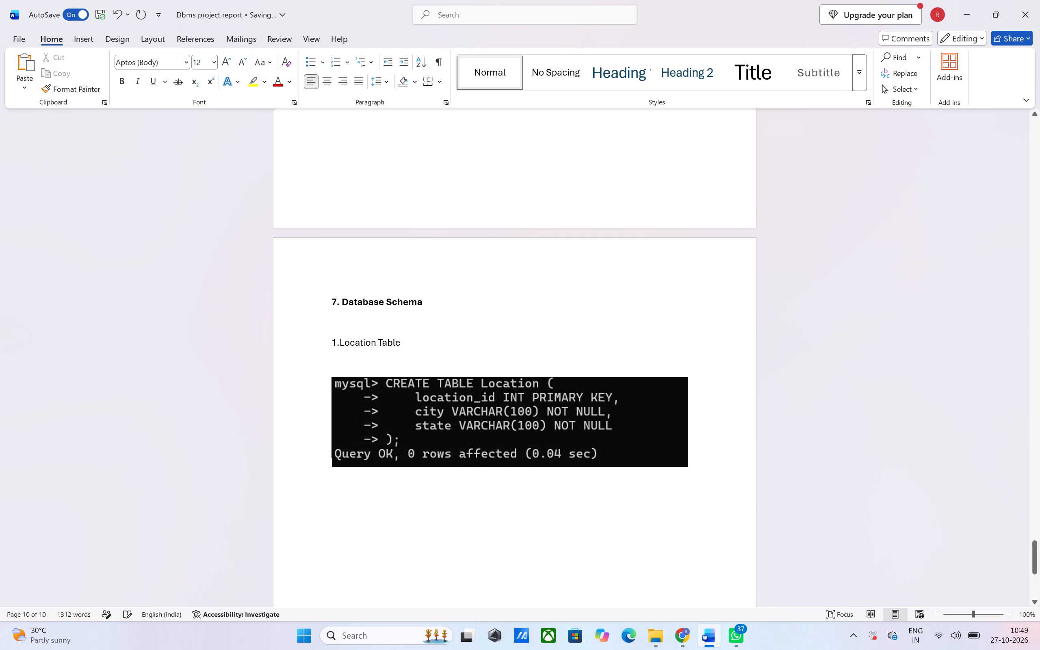
pyautogui.press('BackSpace')
pyautogui.click(338, 487)
pyautogui.doubleClick(338, 487)
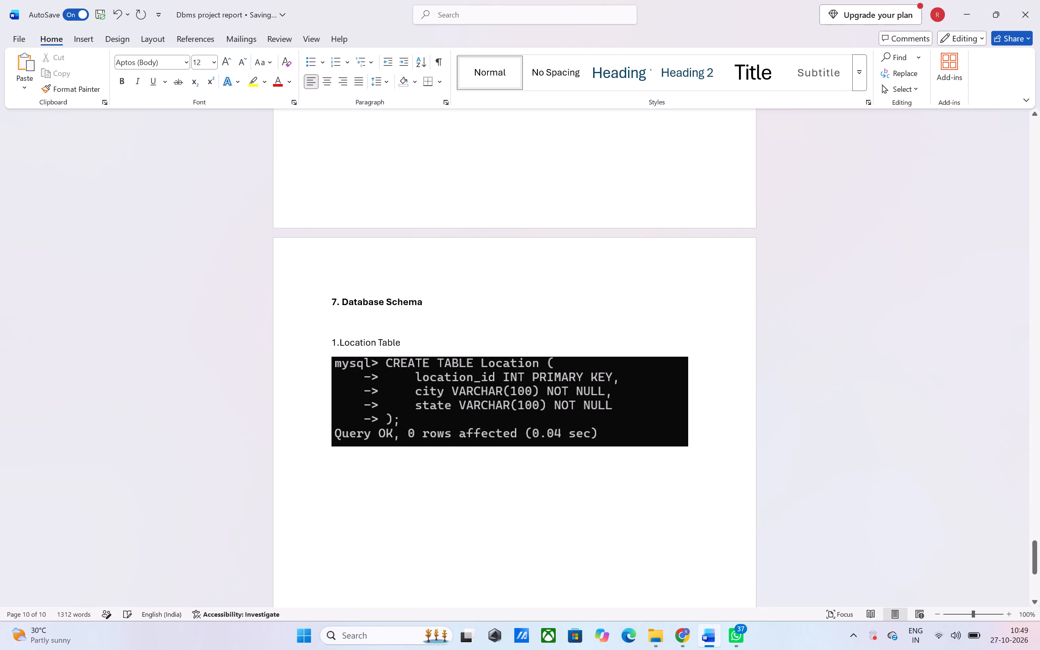
pyautogui.click(328, 500)
pyautogui.doubleClick(329, 490)
pyautogui.press('2')
# Add a space after "1." in the Location Table caption and undo the automatic list numbering.
pyautogui.click(339, 344)
pyautogui.press('space')
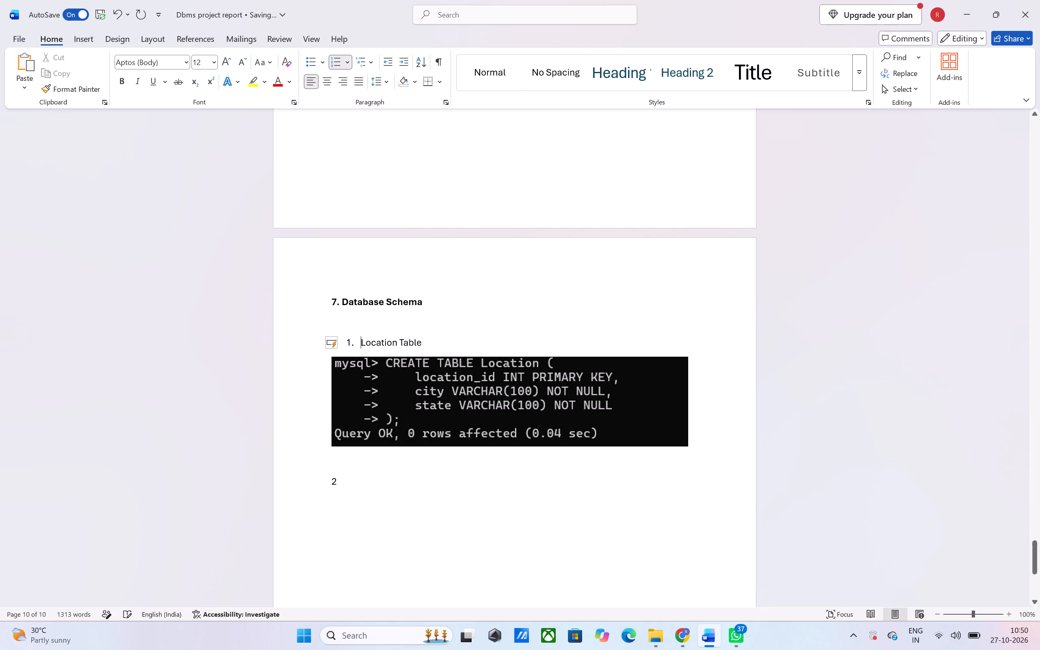
pyautogui.click(332, 338)
pyautogui.click(342, 349)
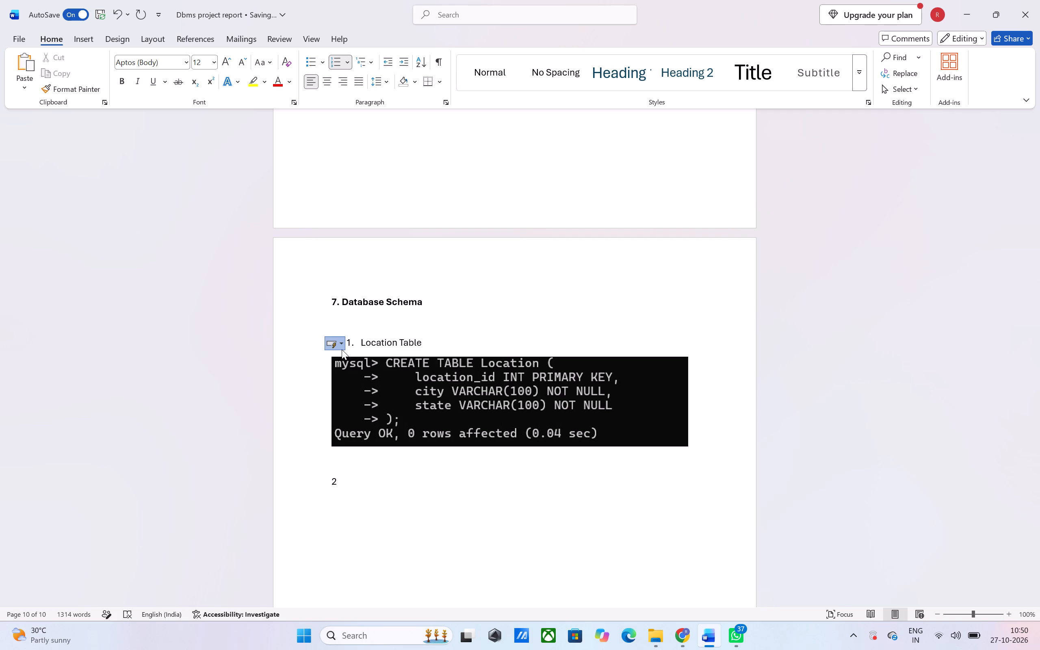
pyautogui.click(340, 344)
pyautogui.click(348, 354)
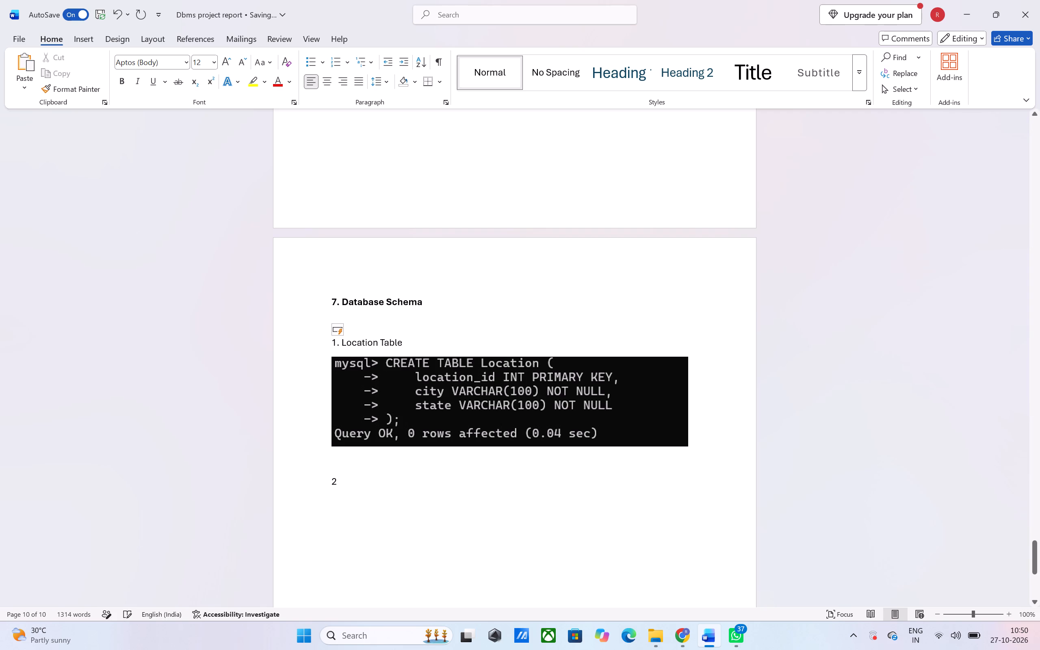
# Complete the second caption below the Location screenshot as "2. Donor Table".
pyautogui.click(371, 488)
pyautogui.write('.')
pyautogui.press('space')
pyautogui.write('om')
pyautogui.press('BackSpace')
pyautogui.press('n')
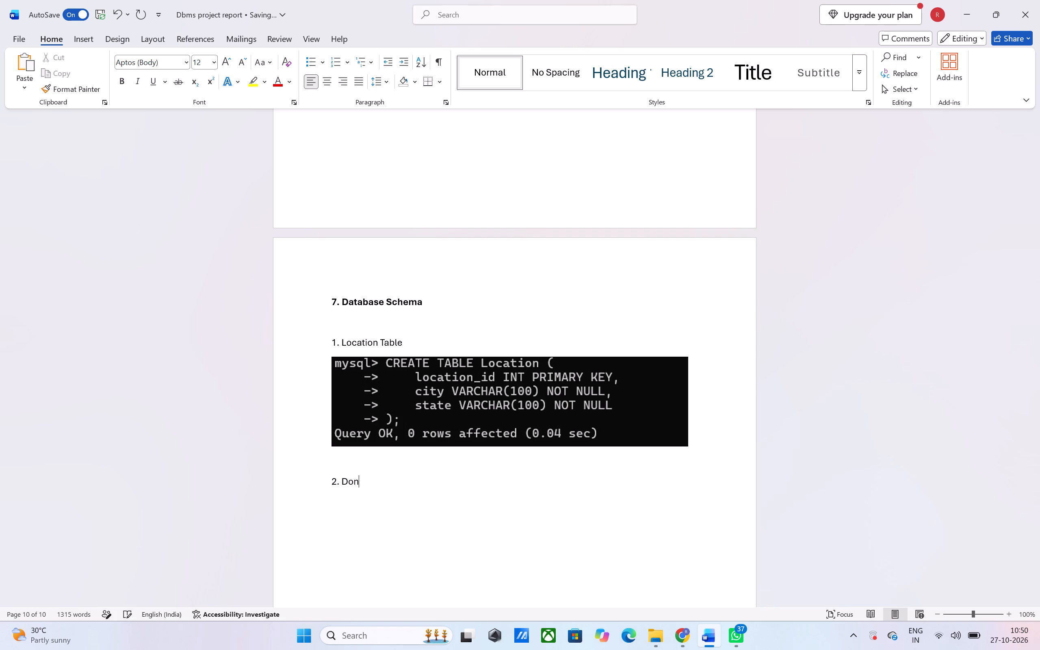
pyautogui.write('or')
pyautogui.press('space')
pyautogui.write('able')
# Copy image 2 from the Dbms project folder and paste it into the report on a new line below the Donor Table caption.
pyautogui.press('Return')
pyautogui.press('Return')
pyautogui.press('BackSpace')
pyautogui.scroll(-6, 459, 495)
pyautogui.click(655, 635)
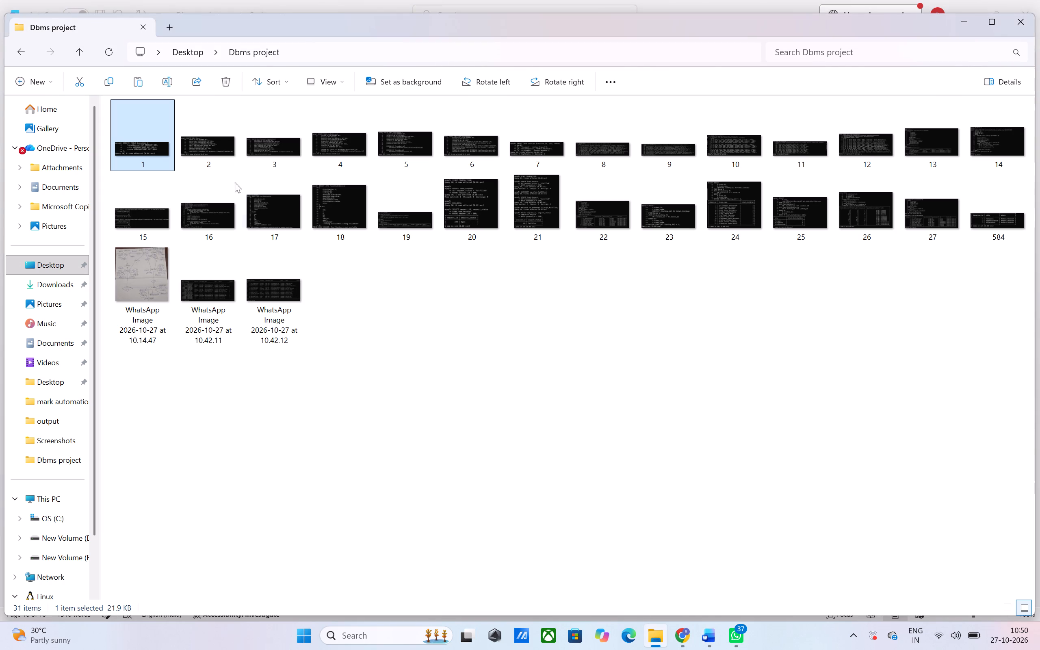
pyautogui.click(209, 141)
pyautogui.click(105, 84)
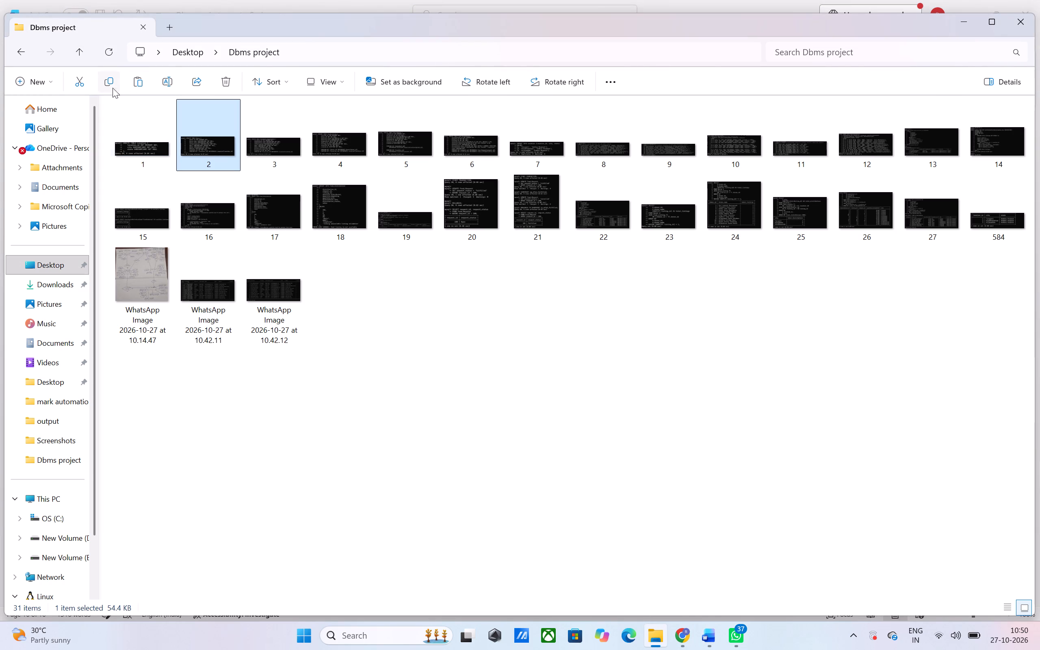
pyautogui.click(716, 644)
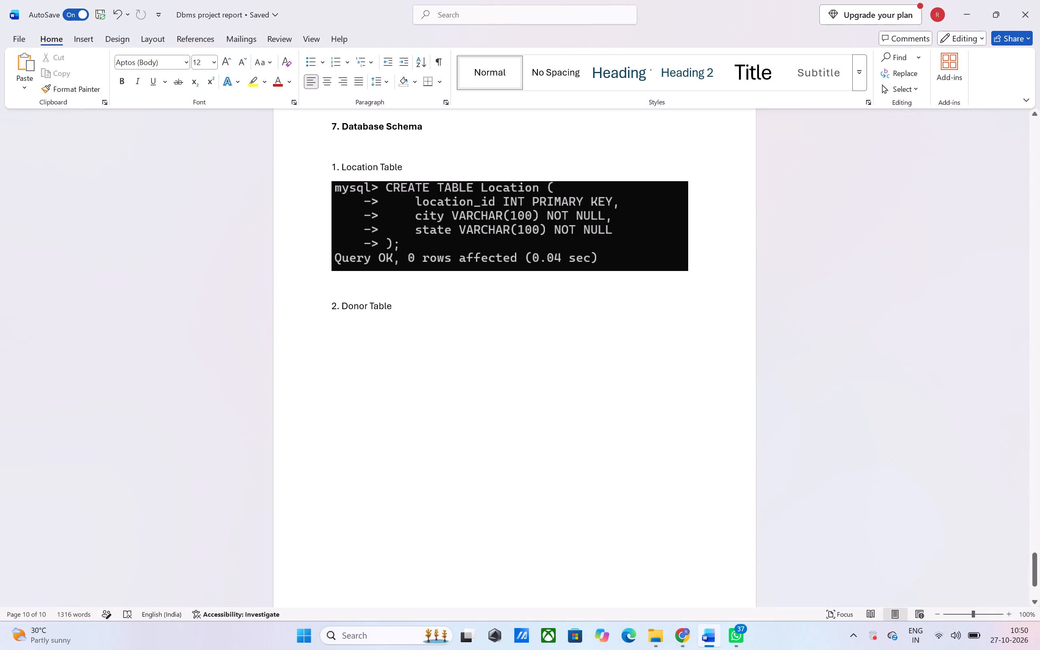
pyautogui.hotkey('ctrl', 'v')
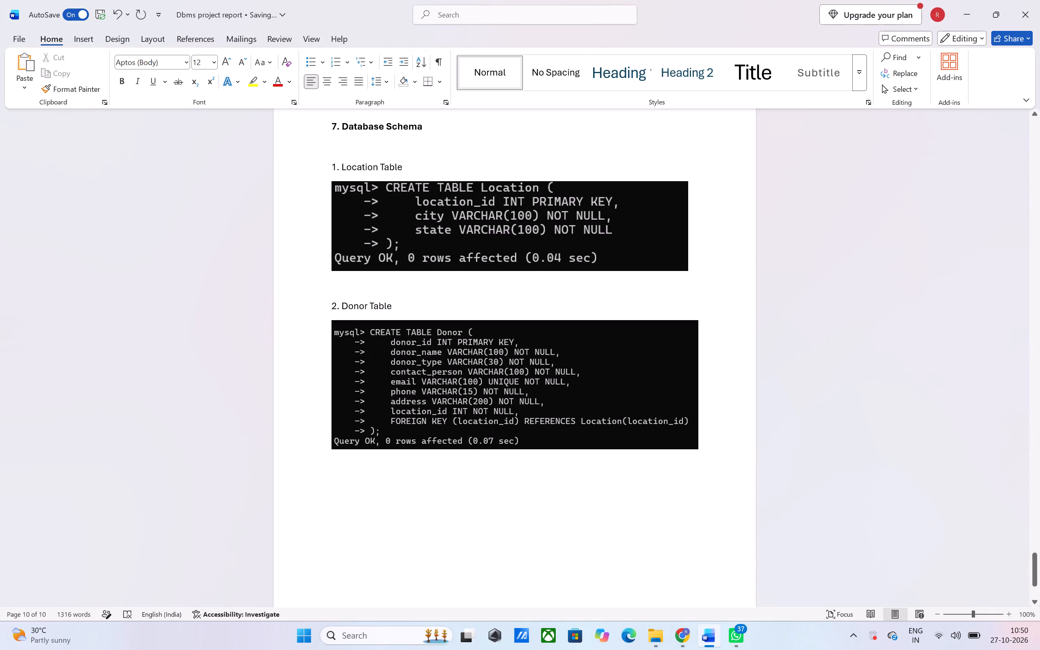
# Add the caption "3. Recipient organisation Table" below the Donor screenshot, leaving a gap.
pyautogui.scroll(4, 468, 437)
pyautogui.scroll(-3, 468, 437)
pyautogui.click(359, 504)
pyautogui.scroll(-2, 355, 494)
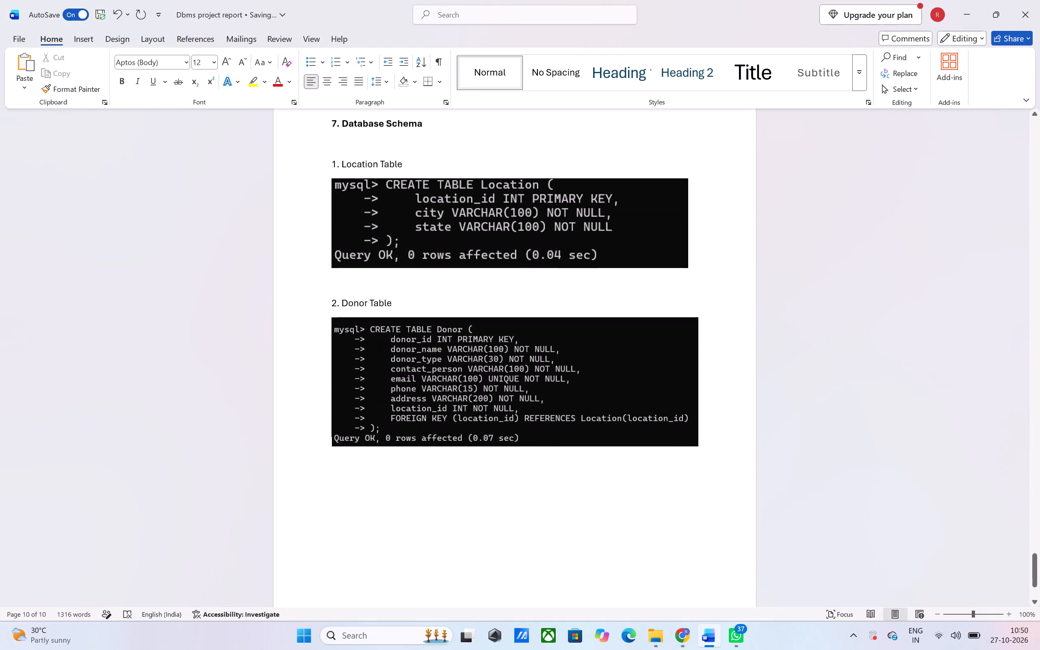
pyautogui.doubleClick(349, 469)
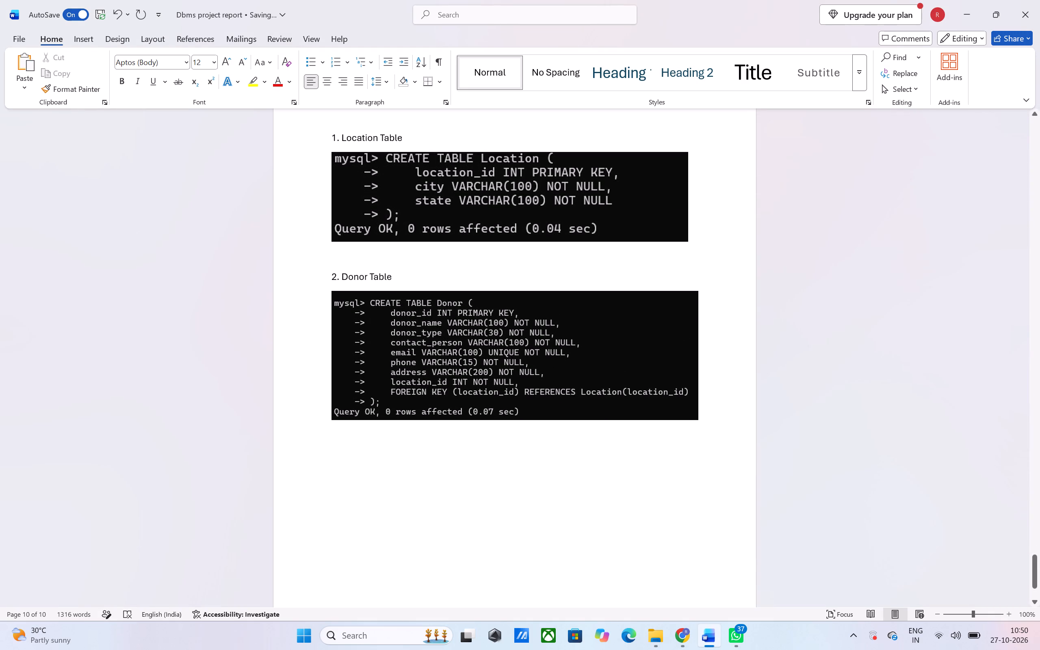
pyautogui.press('BackSpace')
pyautogui.write('3.')
pyautogui.press('BackSpace')
pyautogui.press('space')
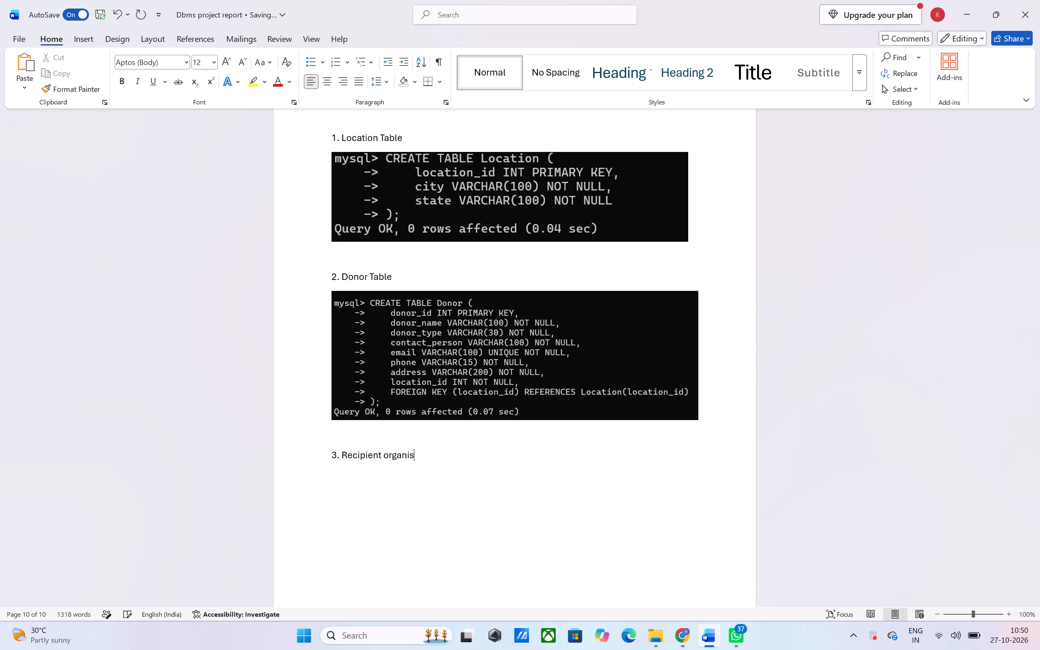
pyautogui.press('BackSpace')
pyautogui.press('BackSpace')
pyautogui.write('able')
# Copy image 3 from the Dbms project folder and paste it below the Recipient organisation Table caption, leaving a blank line between them.
pyautogui.press('Return')
pyautogui.press('Return')
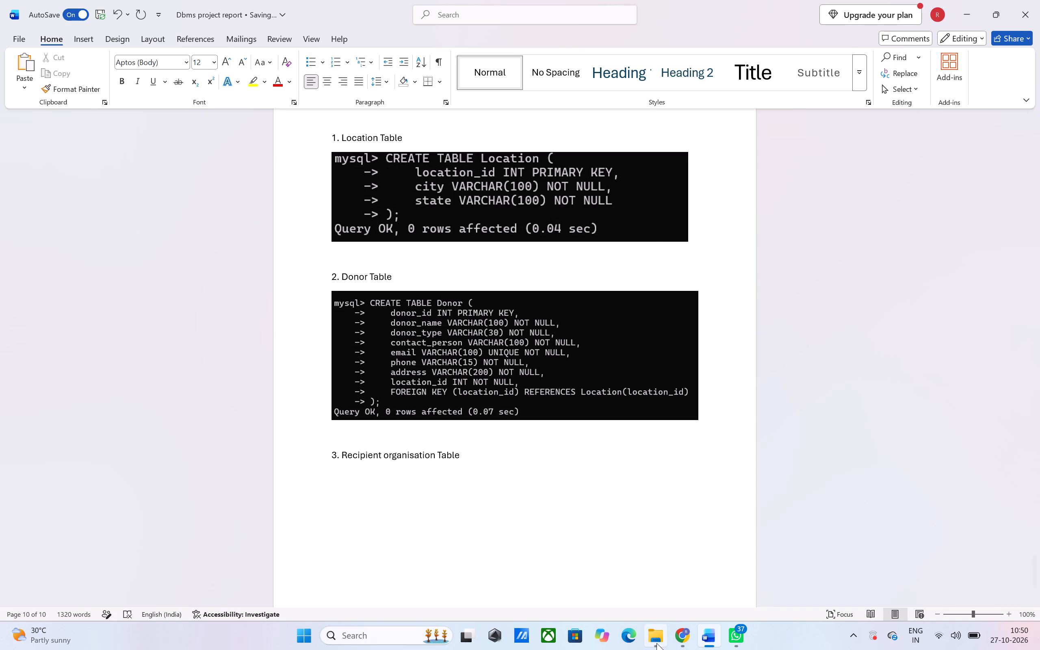
pyautogui.click(656, 643)
pyautogui.click(272, 142)
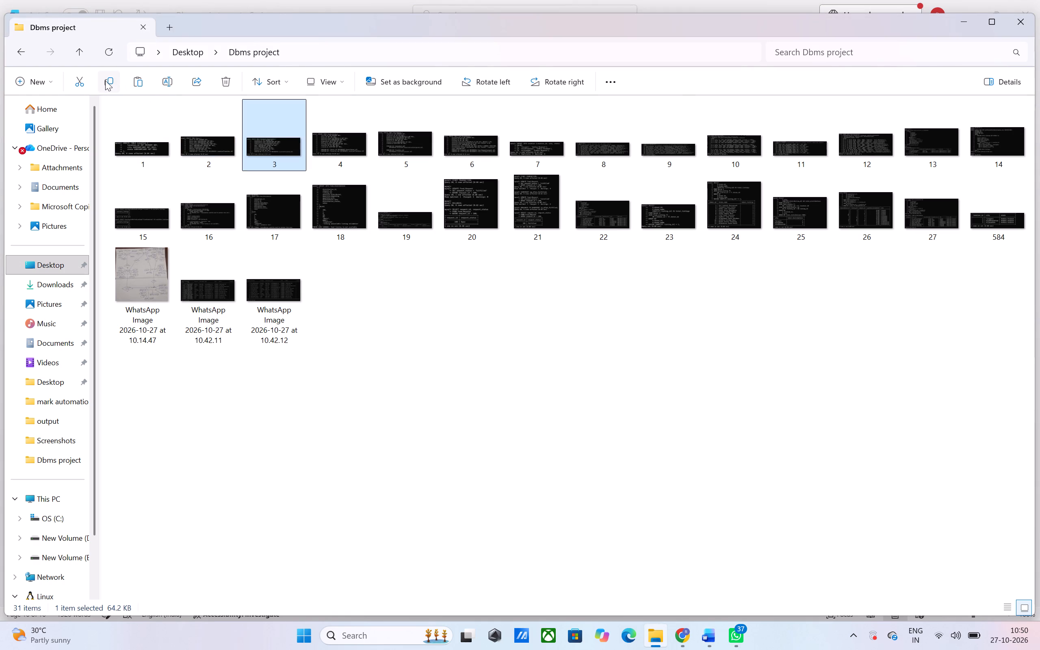
pyautogui.click(105, 80)
pyautogui.click(703, 648)
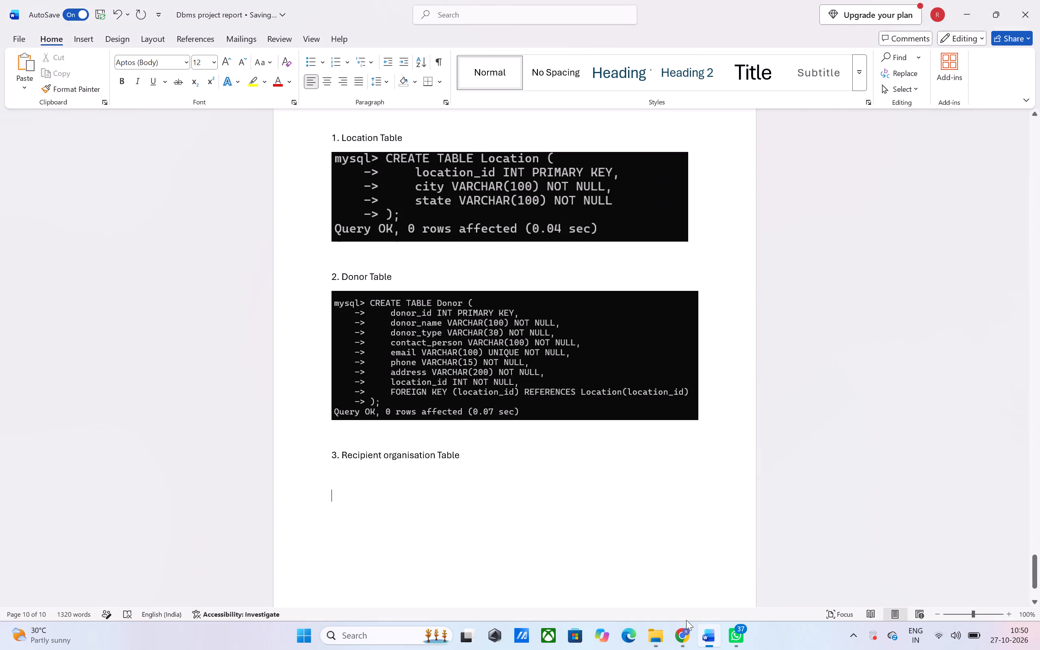
pyautogui.hotkey('ctrl', 'v')
# Add blank lines below the Recipient_Organization screenshot so that the text continues on a new page.
pyautogui.scroll(-8, 533, 521)
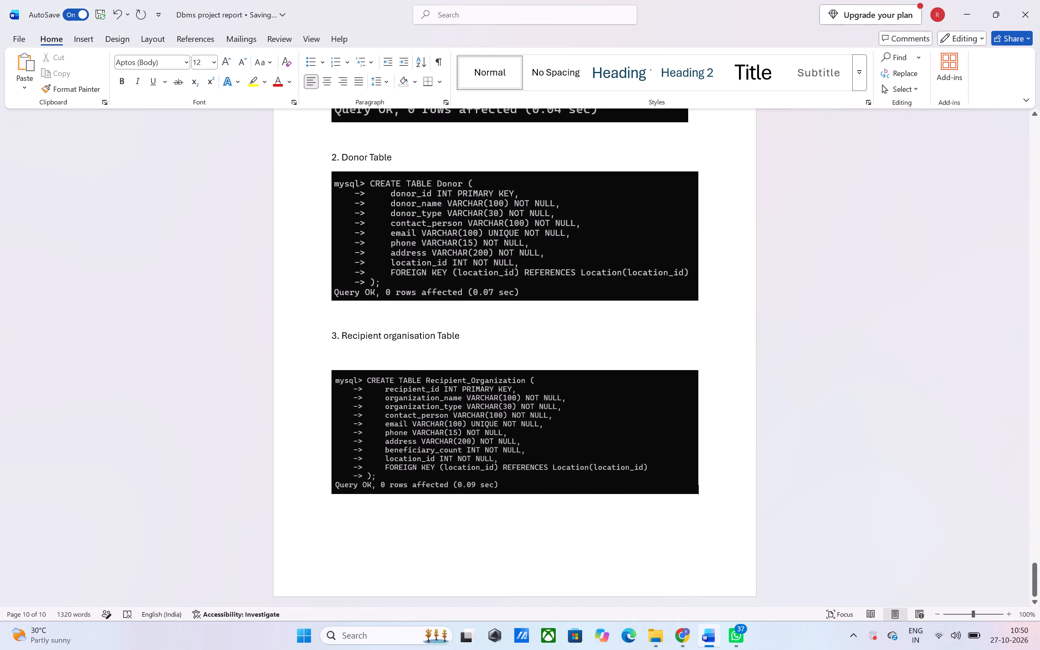
pyautogui.click(457, 525)
pyautogui.doubleClick(433, 536)
pyautogui.press('Return')
pyautogui.press('Return')
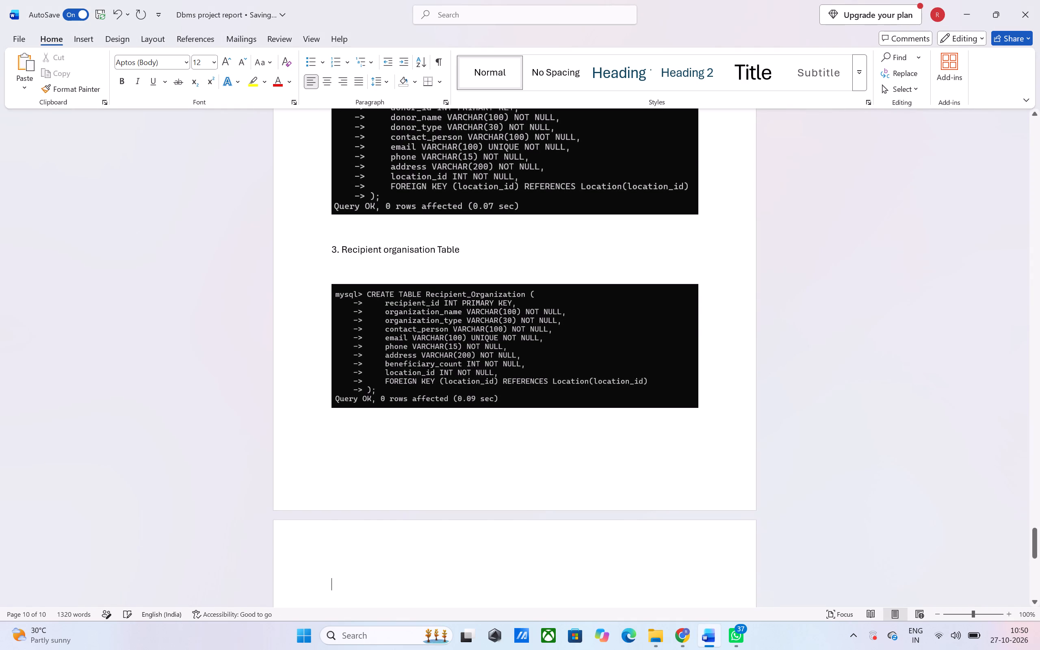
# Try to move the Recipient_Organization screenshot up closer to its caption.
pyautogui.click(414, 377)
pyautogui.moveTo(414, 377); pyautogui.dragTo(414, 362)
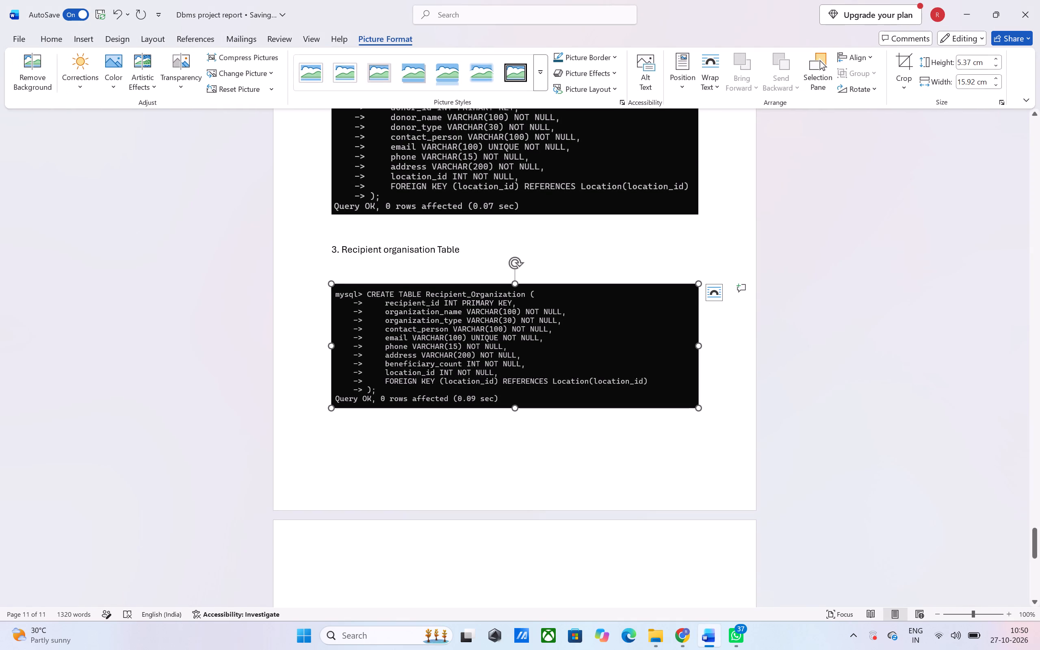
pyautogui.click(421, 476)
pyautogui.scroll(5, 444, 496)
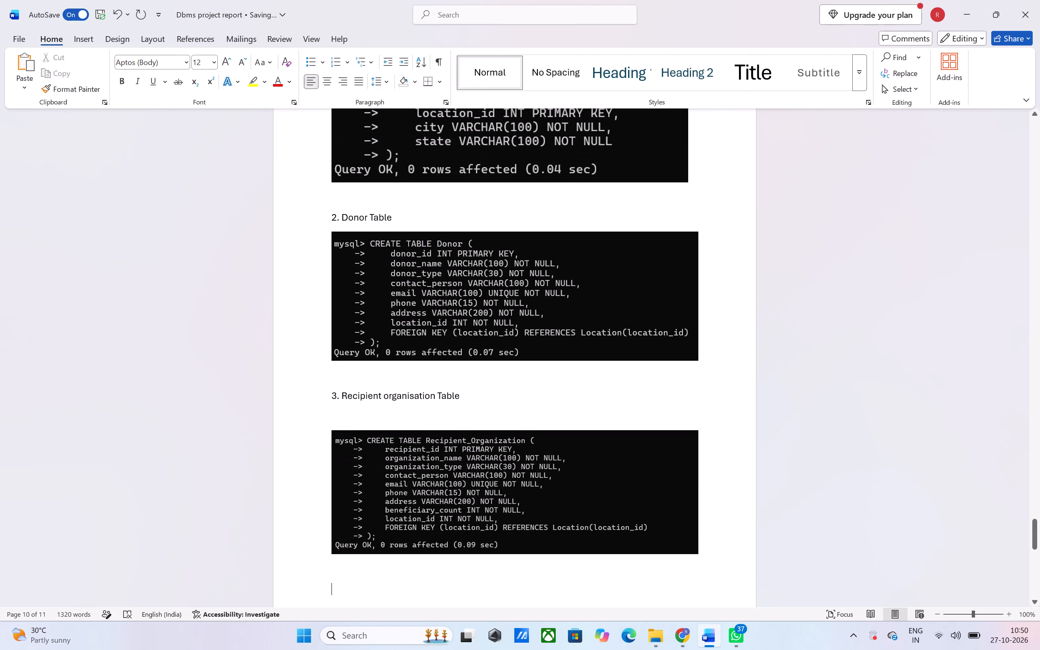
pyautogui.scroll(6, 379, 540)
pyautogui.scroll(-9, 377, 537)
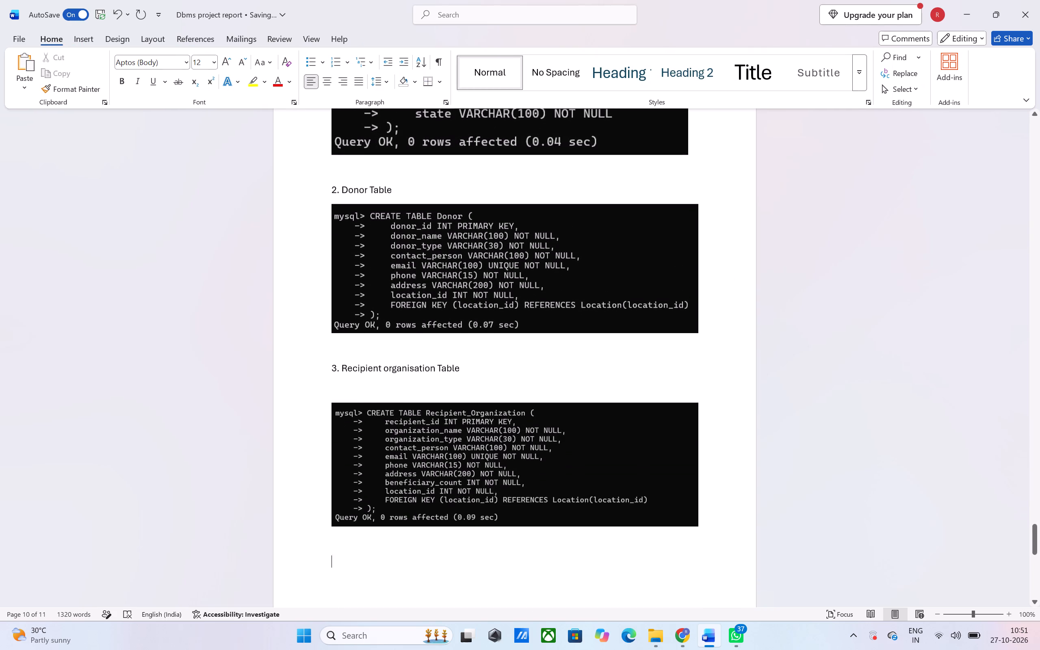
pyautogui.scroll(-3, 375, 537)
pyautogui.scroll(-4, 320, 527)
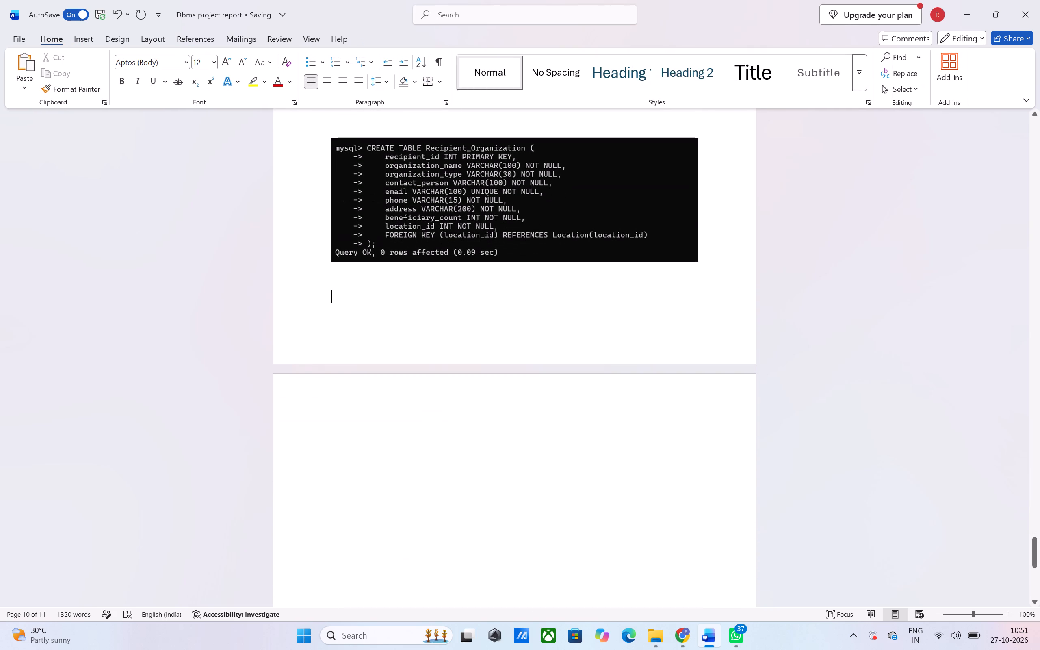
# Enter the caption "4. Food Listing Table" at the top of the new page.
pyautogui.click(345, 405)
pyautogui.write('4.')
pyautogui.press('space')
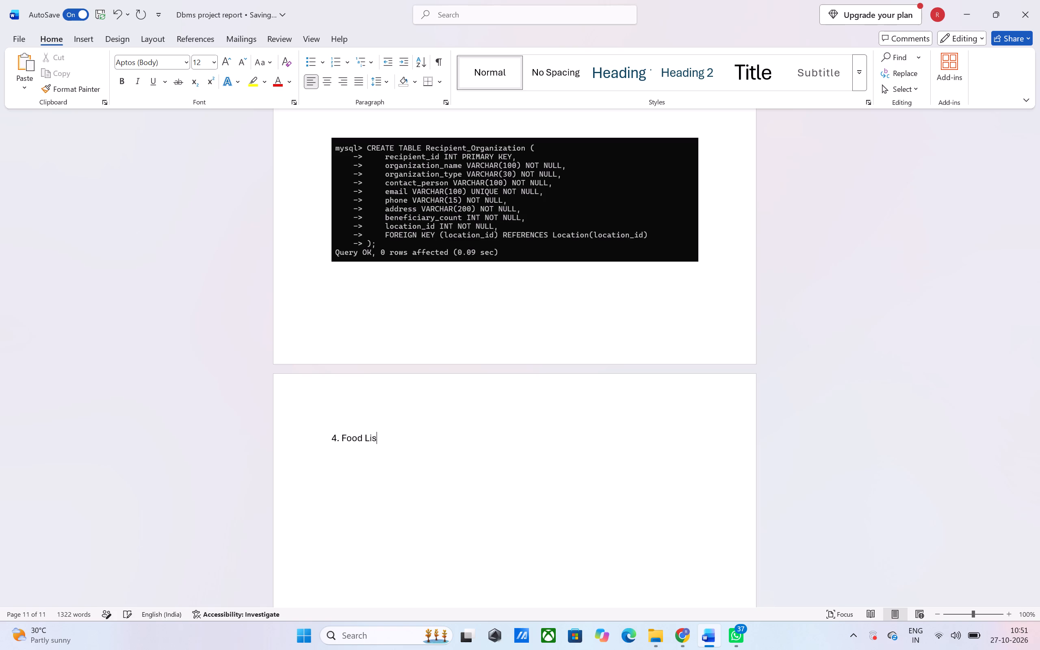
pyautogui.press('BackSpace')
pyautogui.write('ab')
pyautogui.write('le')
# Copy image 4 from the Dbms project folder and paste it below the Food Listing Table caption, leaving a blank line between them.
pyautogui.press('Return')
pyautogui.press('Return')
pyautogui.click(683, 641)
pyautogui.click(661, 637)
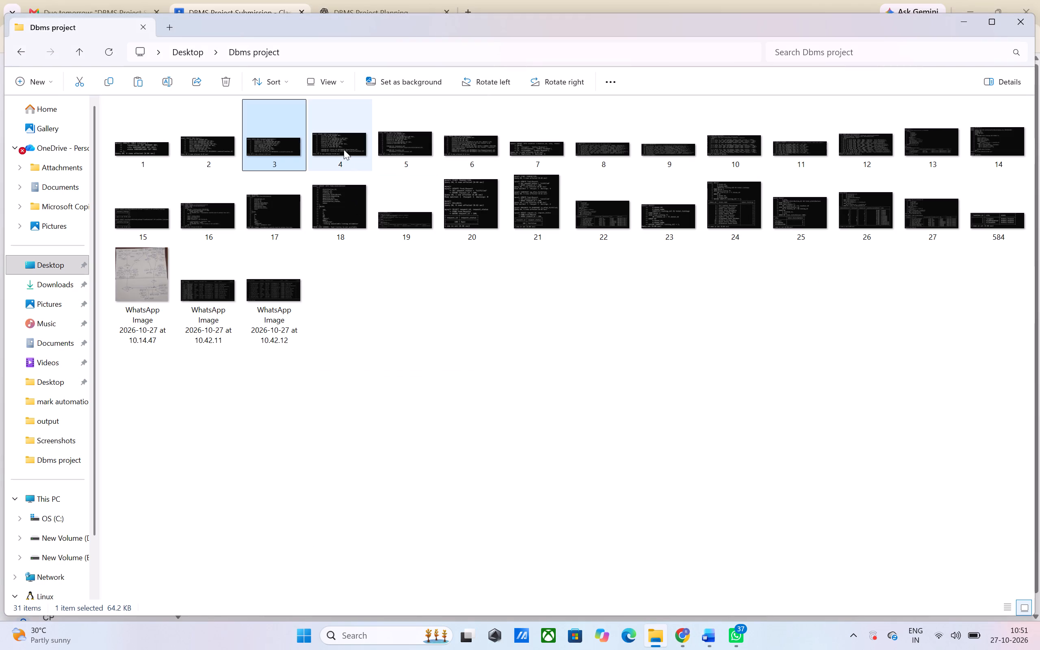
pyautogui.click(344, 149)
pyautogui.doubleClick(115, 82)
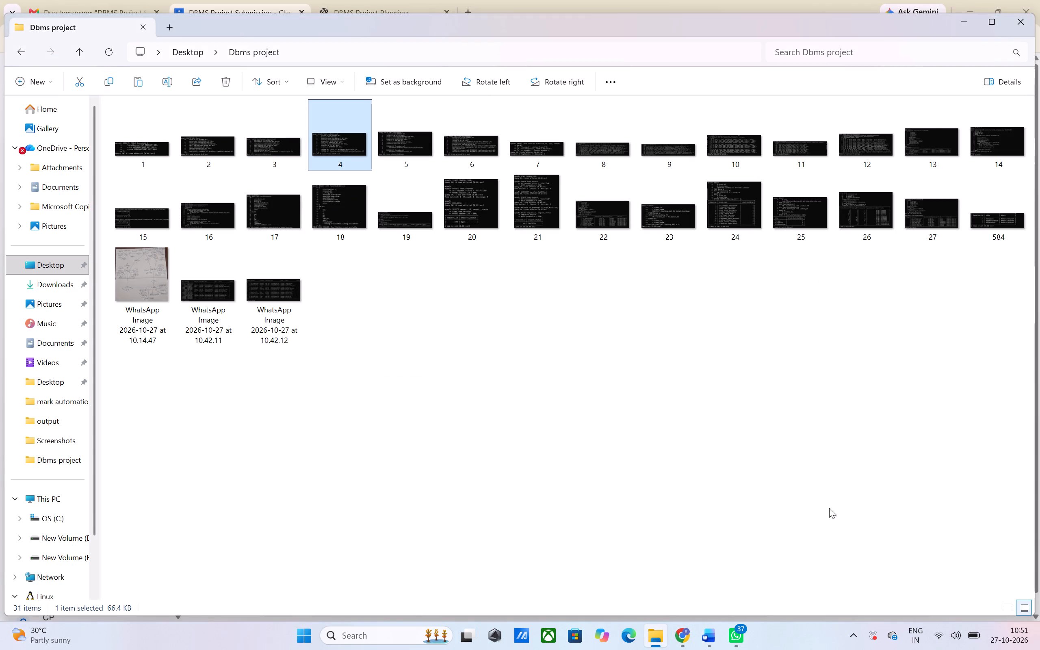
pyautogui.click(719, 635)
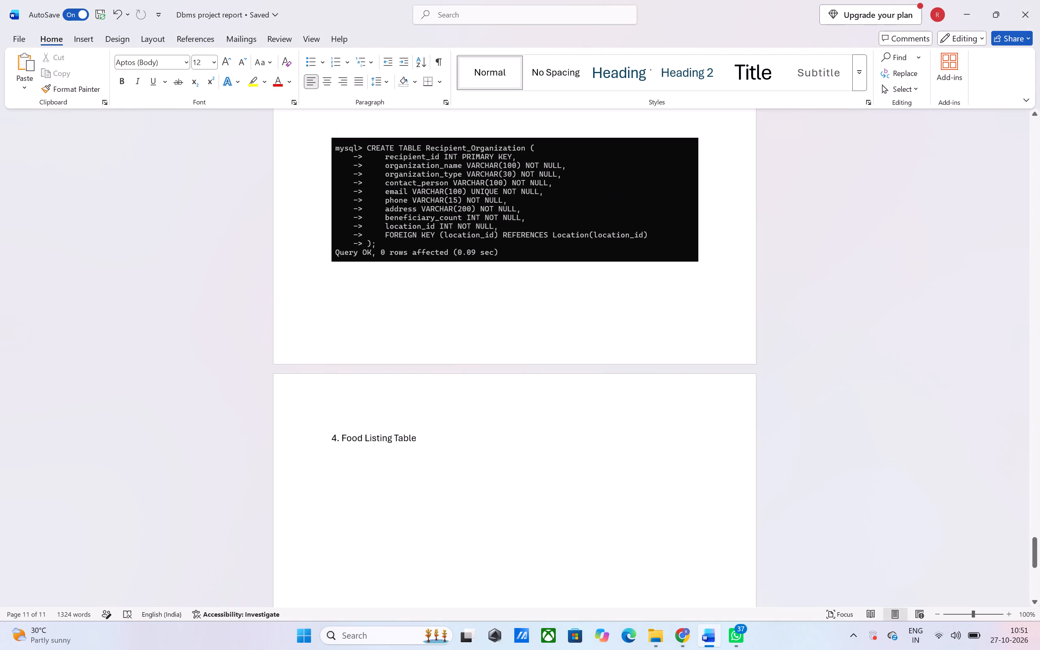
pyautogui.hotkey('ctrl', 'v')
pyautogui.scroll(-2, 575, 514)
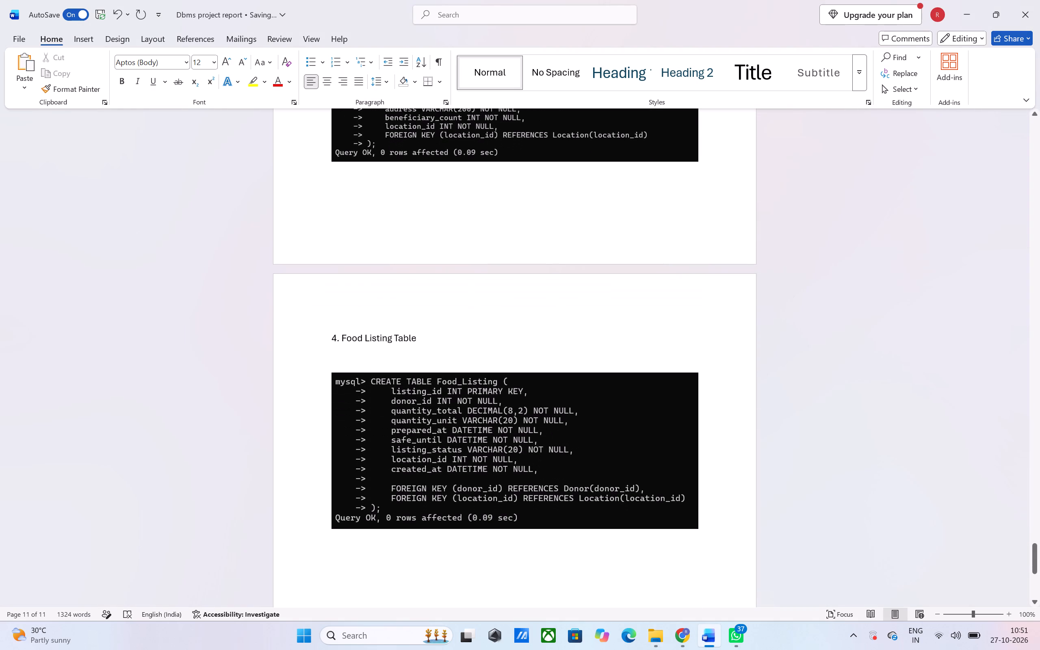
# Save the project report.
pyautogui.click(562, 548)
pyautogui.hotkey('ctrl', 's')
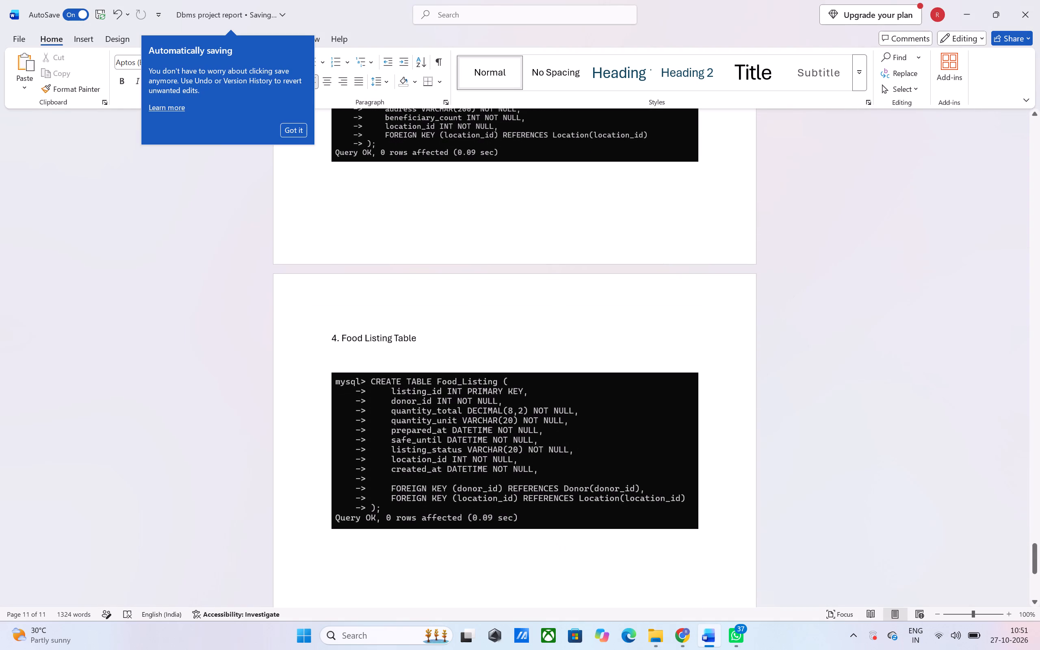
pyautogui.hotkey('ctrl', 's')
pyautogui.hotkey('ctrl', 's')
pyautogui.hotkey('ctrl', 's')
pyautogui.hotkey('ctrl', 's')
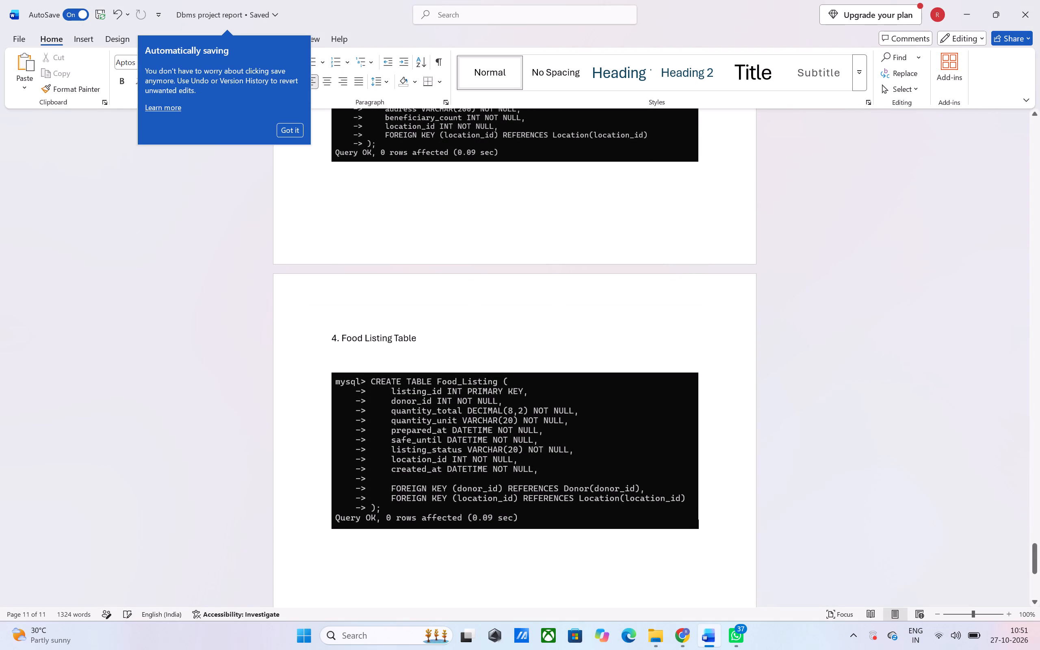
pyautogui.hotkey('ctrl', 's')
pyautogui.hotkey('ctrl', 's')
# Close the report document and the Dbms project folder window.
pyautogui.click(1039, 0)
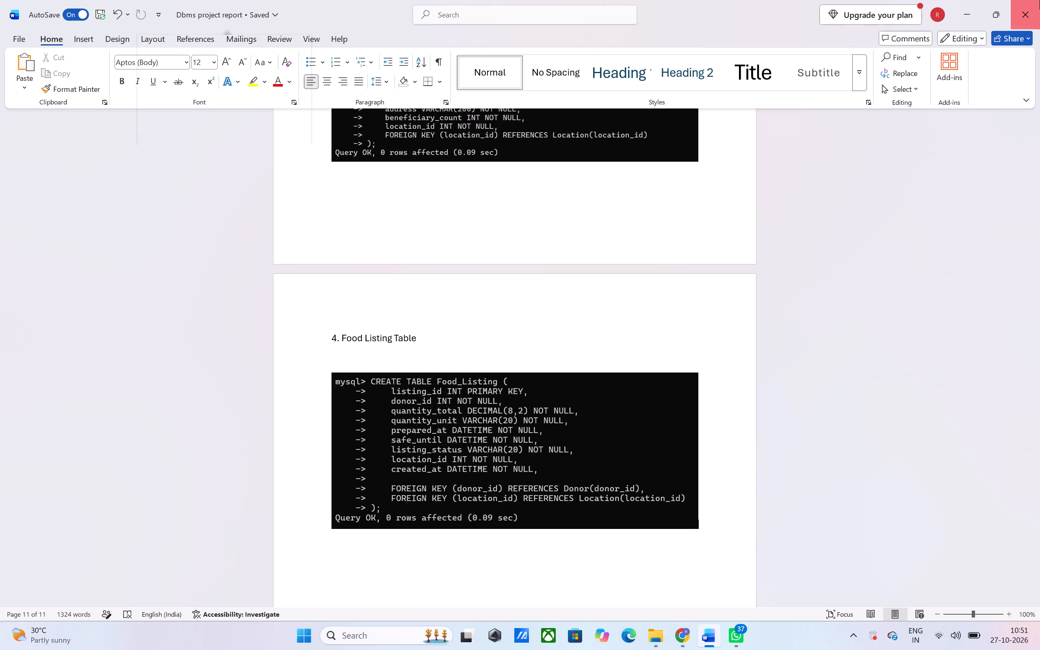
pyautogui.click(1034, 29)
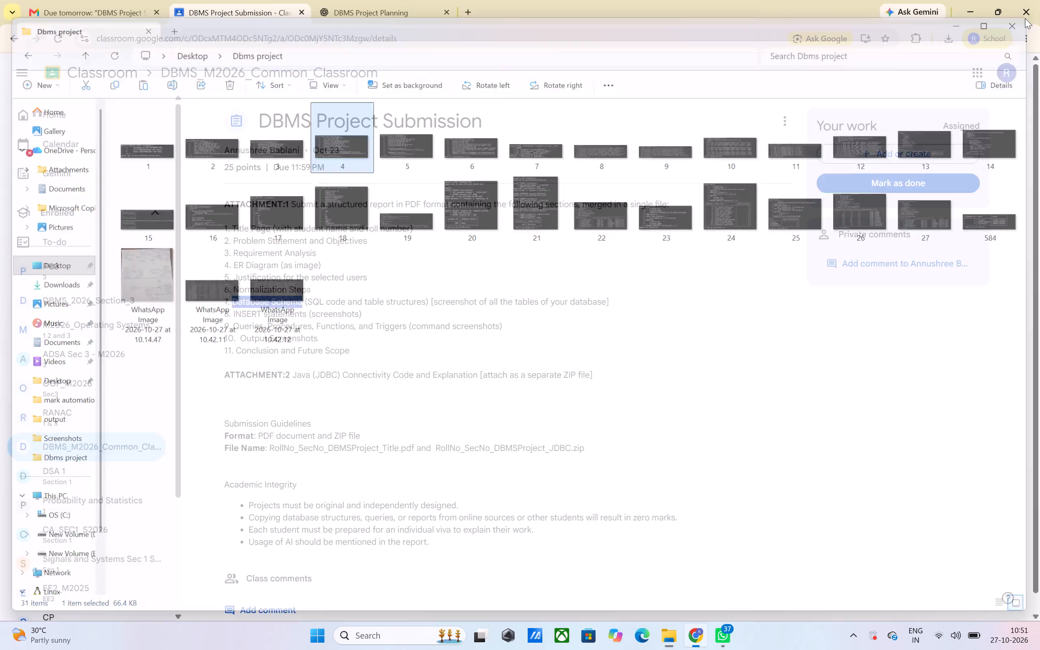